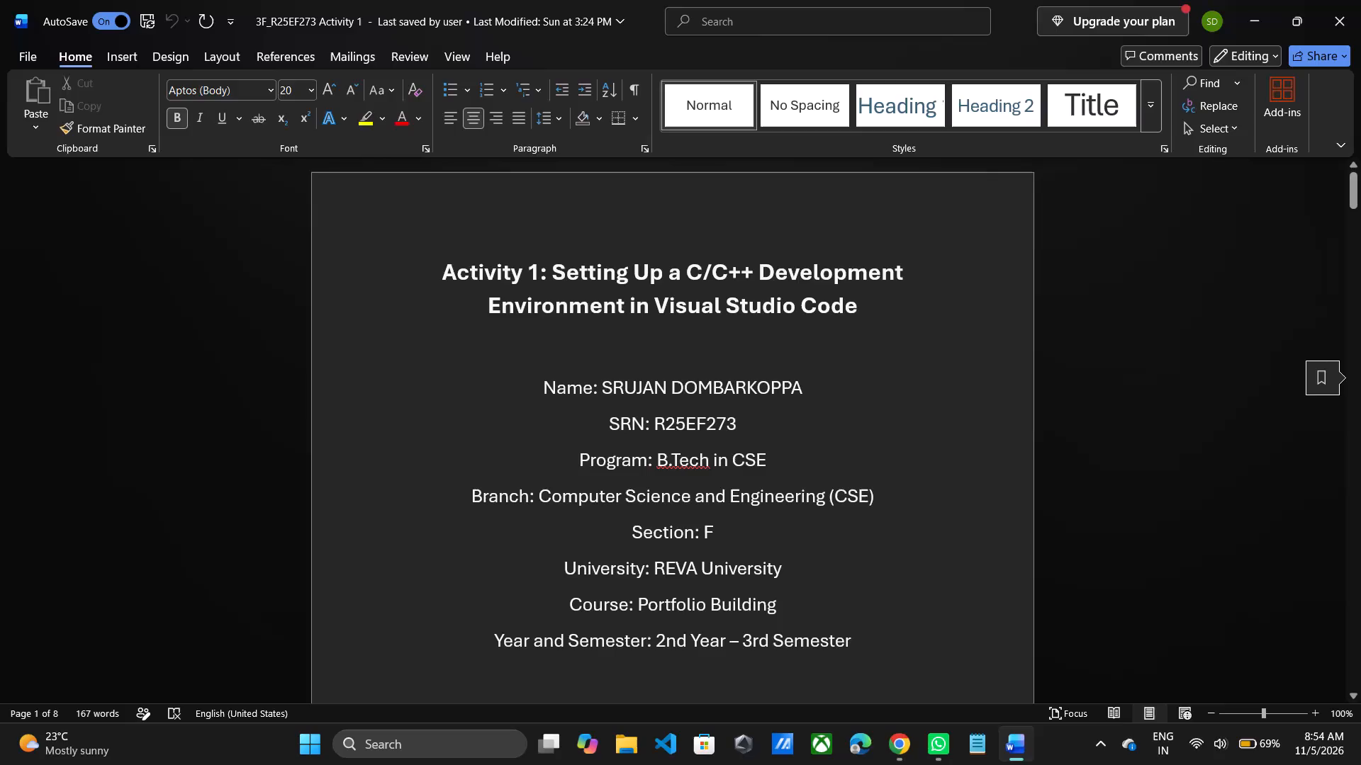
Place the text cursor at the end of the "Section: F" line on the cover page.
{"action": "left_click", "coordinate": [912, 532]}
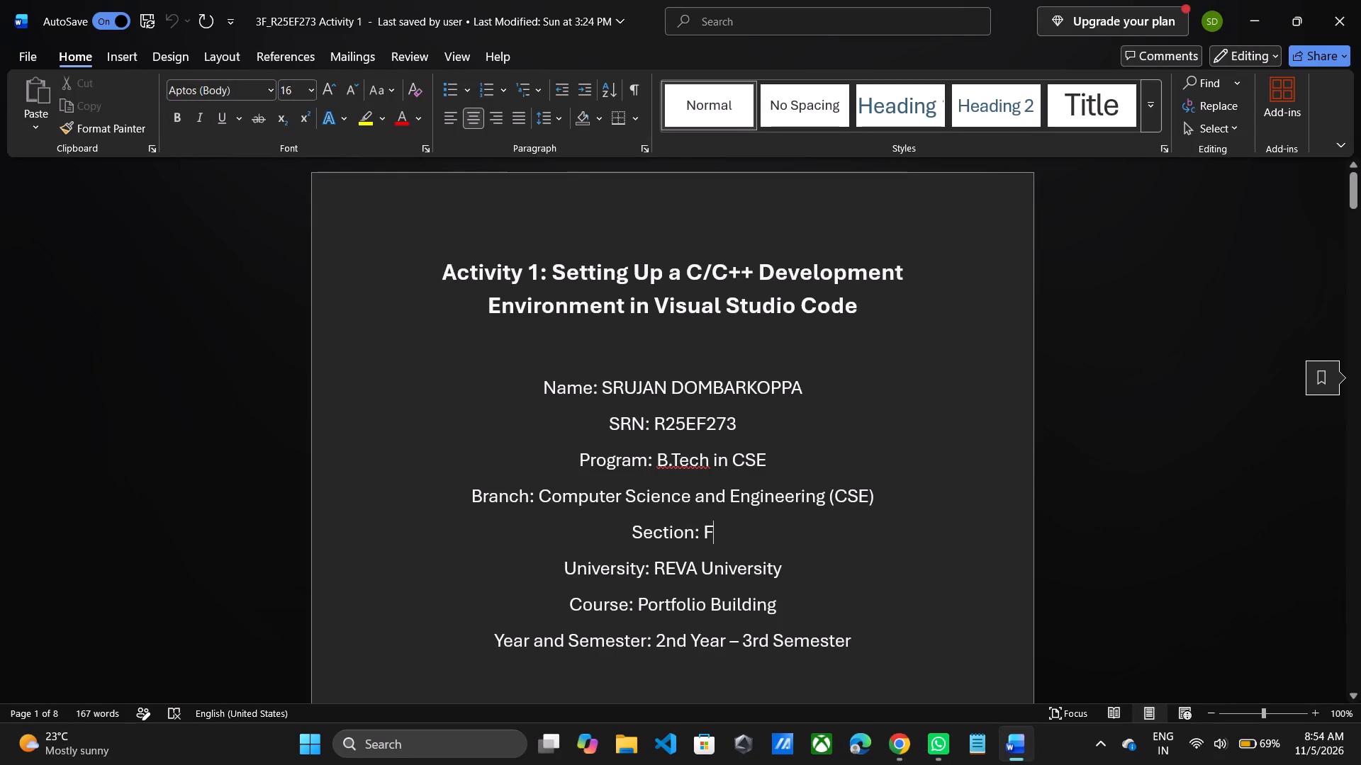
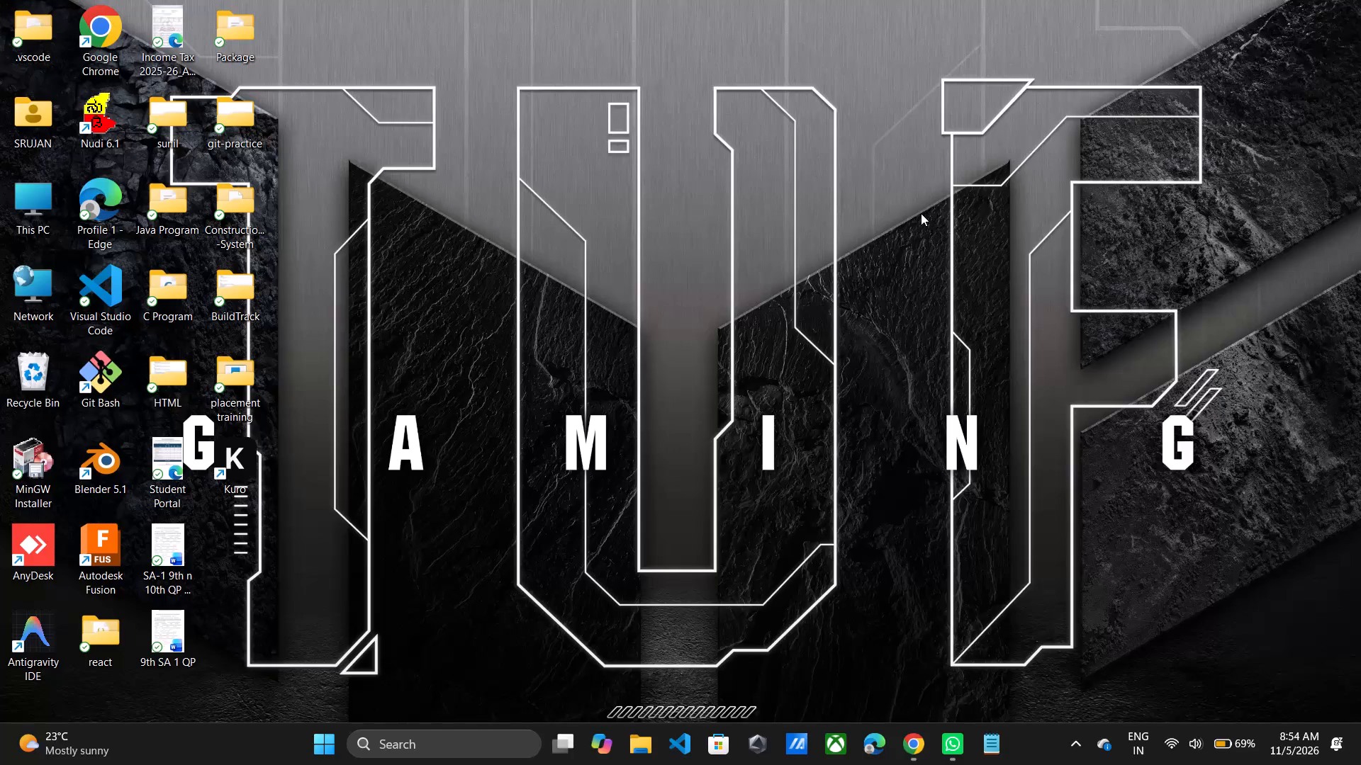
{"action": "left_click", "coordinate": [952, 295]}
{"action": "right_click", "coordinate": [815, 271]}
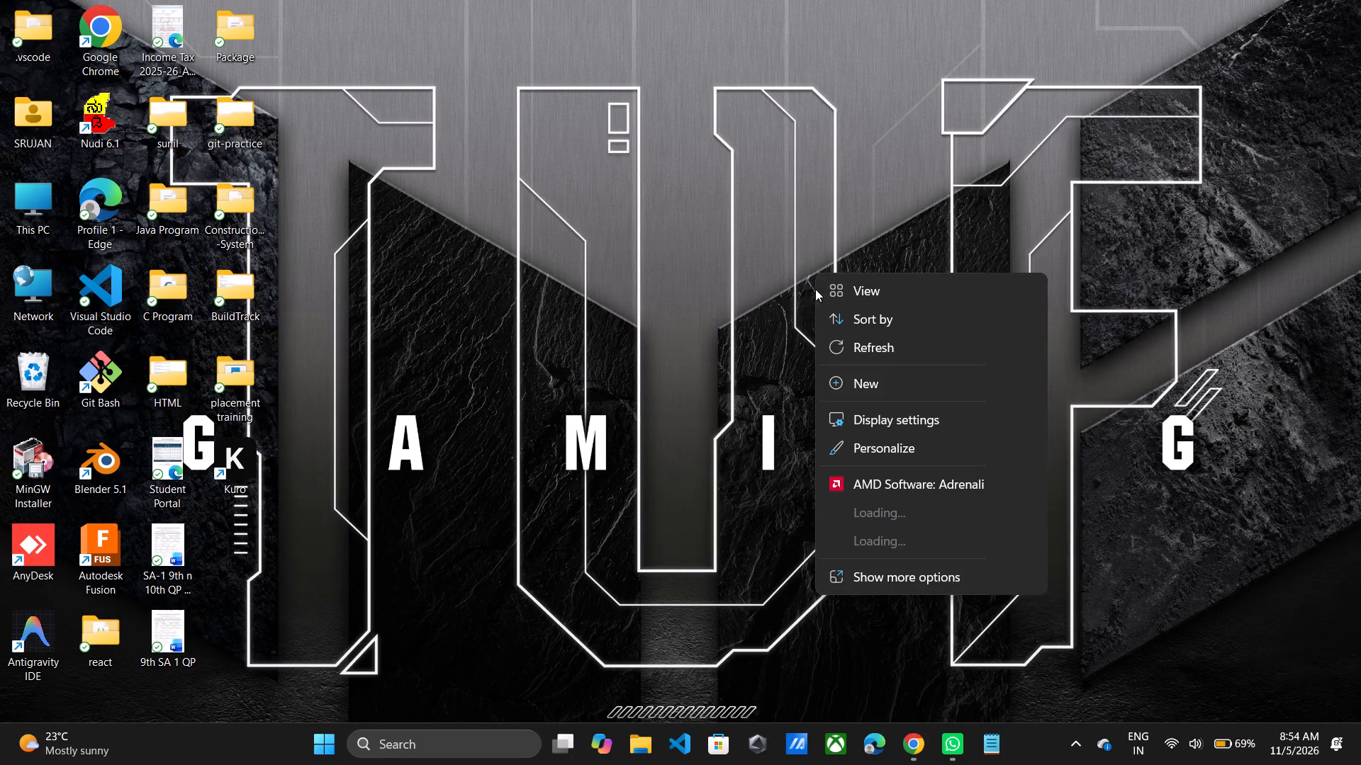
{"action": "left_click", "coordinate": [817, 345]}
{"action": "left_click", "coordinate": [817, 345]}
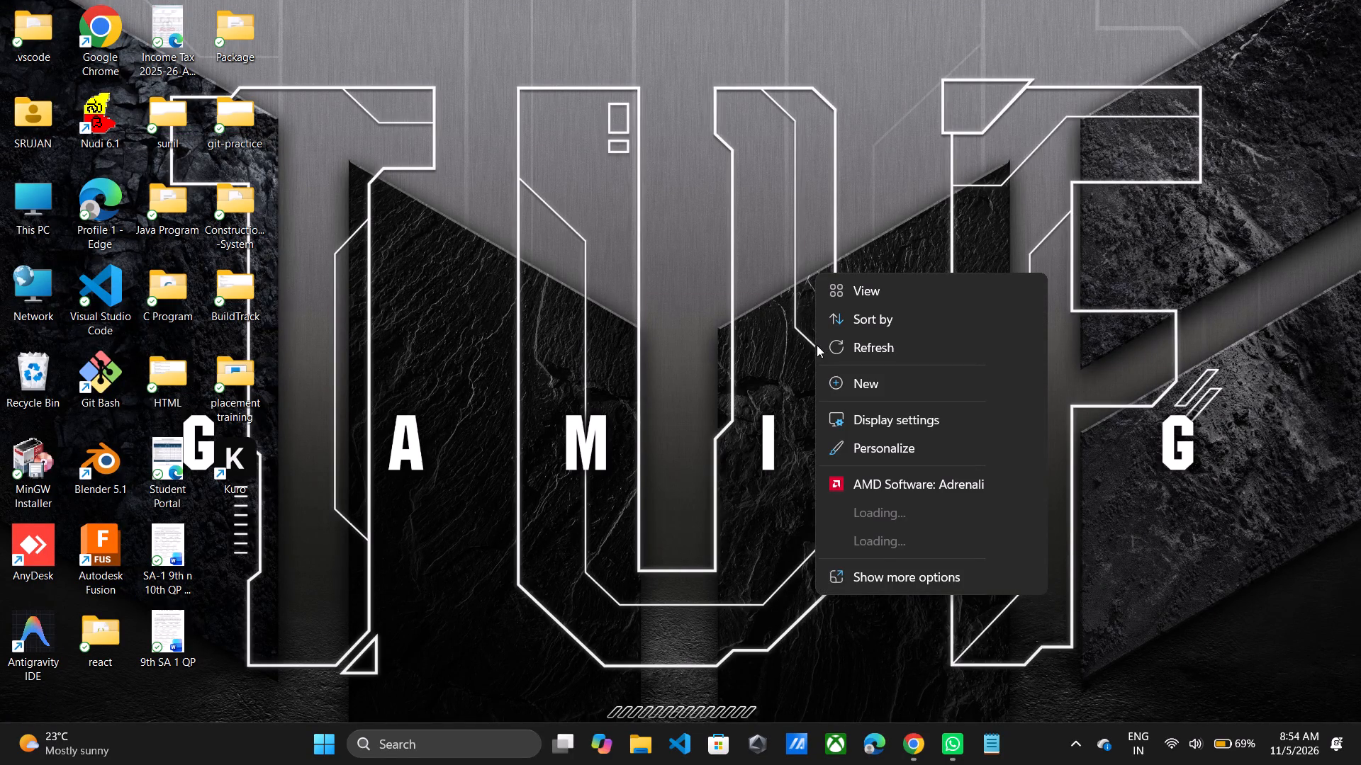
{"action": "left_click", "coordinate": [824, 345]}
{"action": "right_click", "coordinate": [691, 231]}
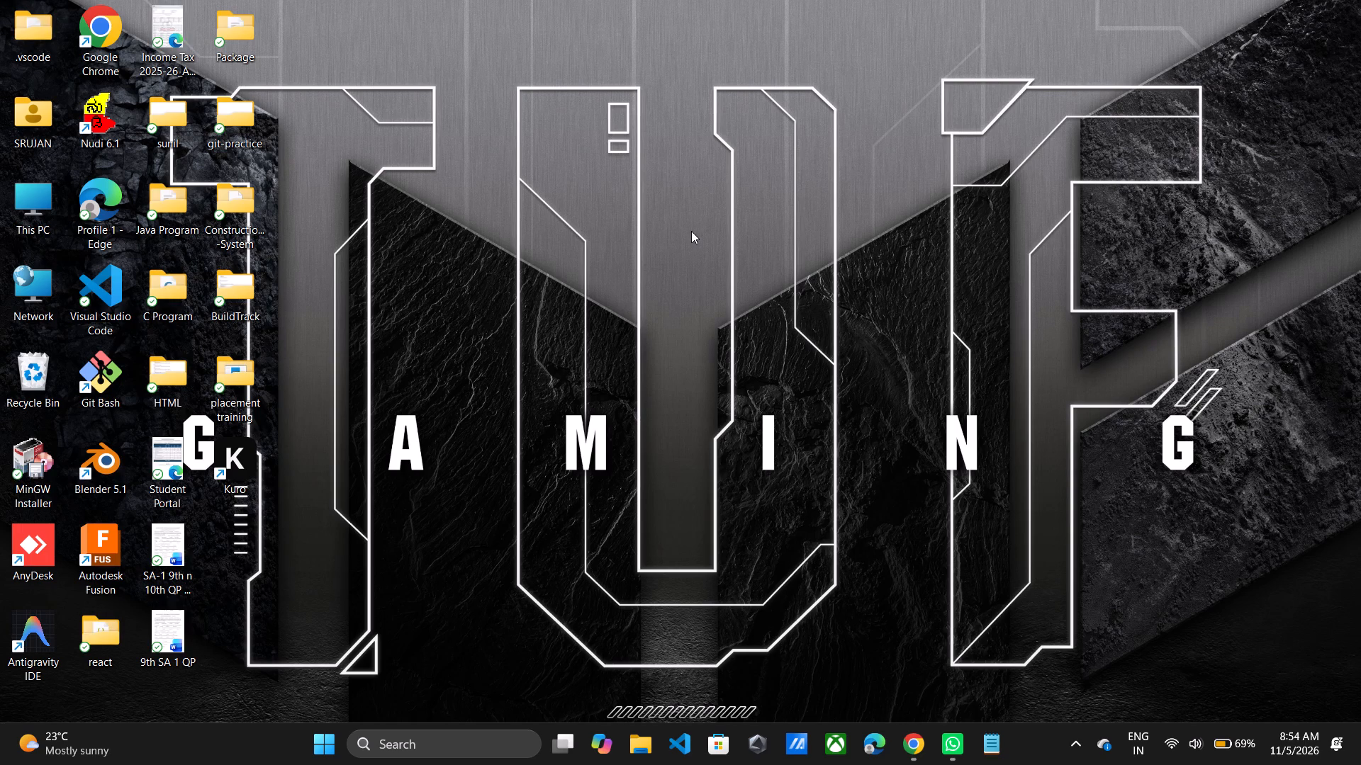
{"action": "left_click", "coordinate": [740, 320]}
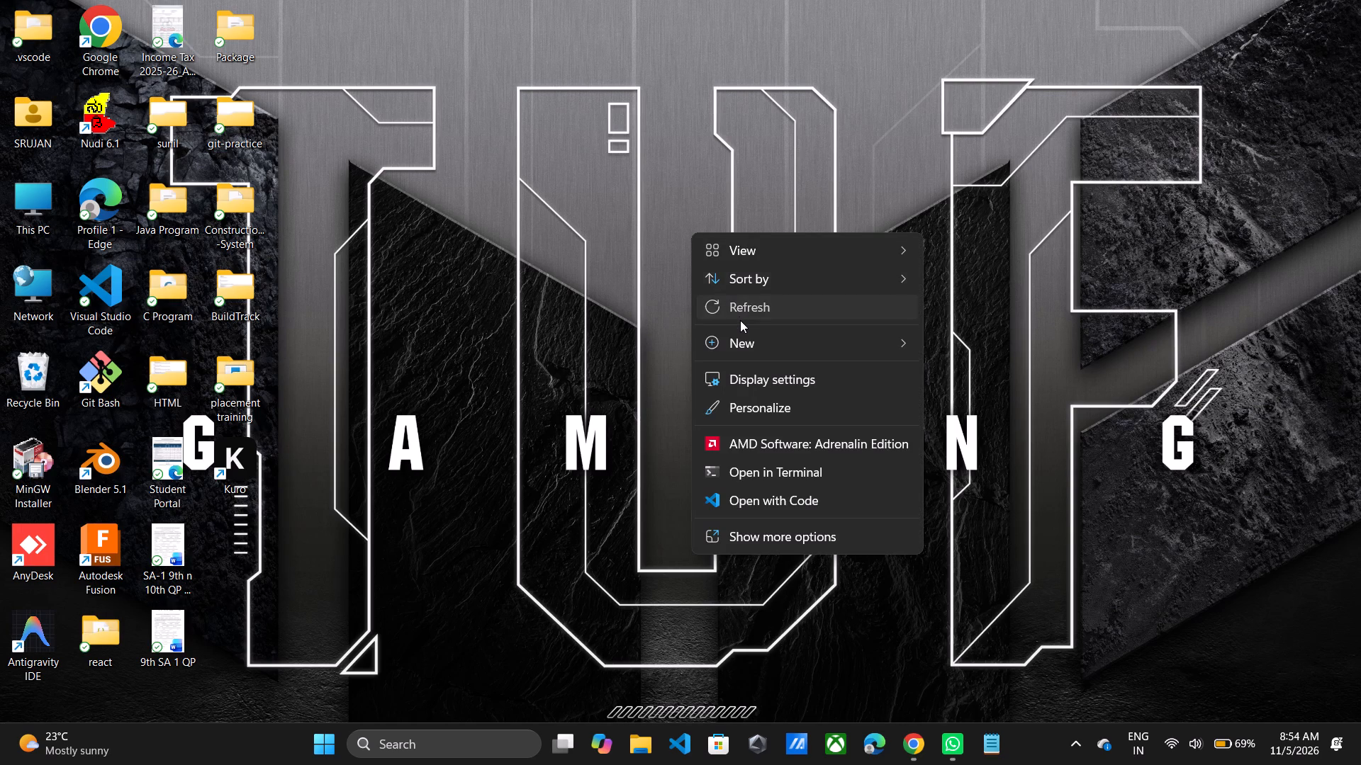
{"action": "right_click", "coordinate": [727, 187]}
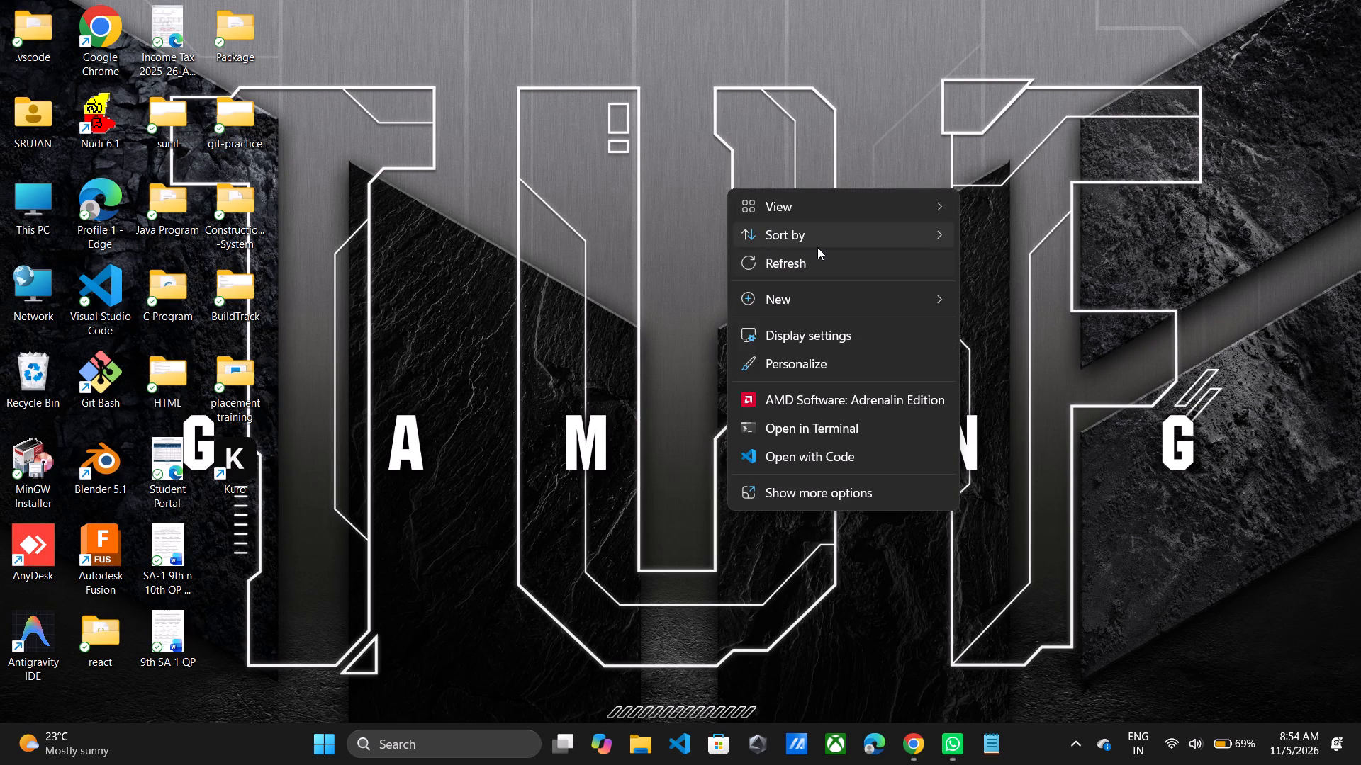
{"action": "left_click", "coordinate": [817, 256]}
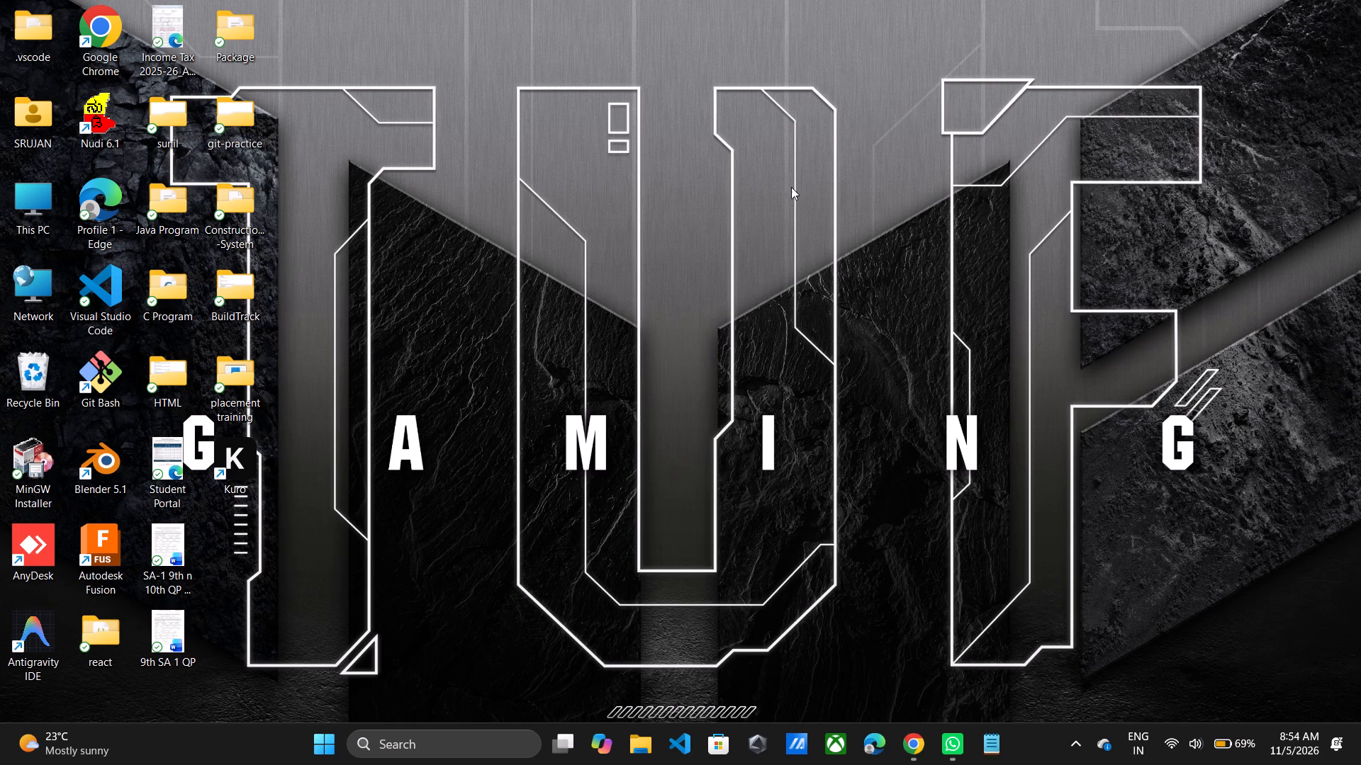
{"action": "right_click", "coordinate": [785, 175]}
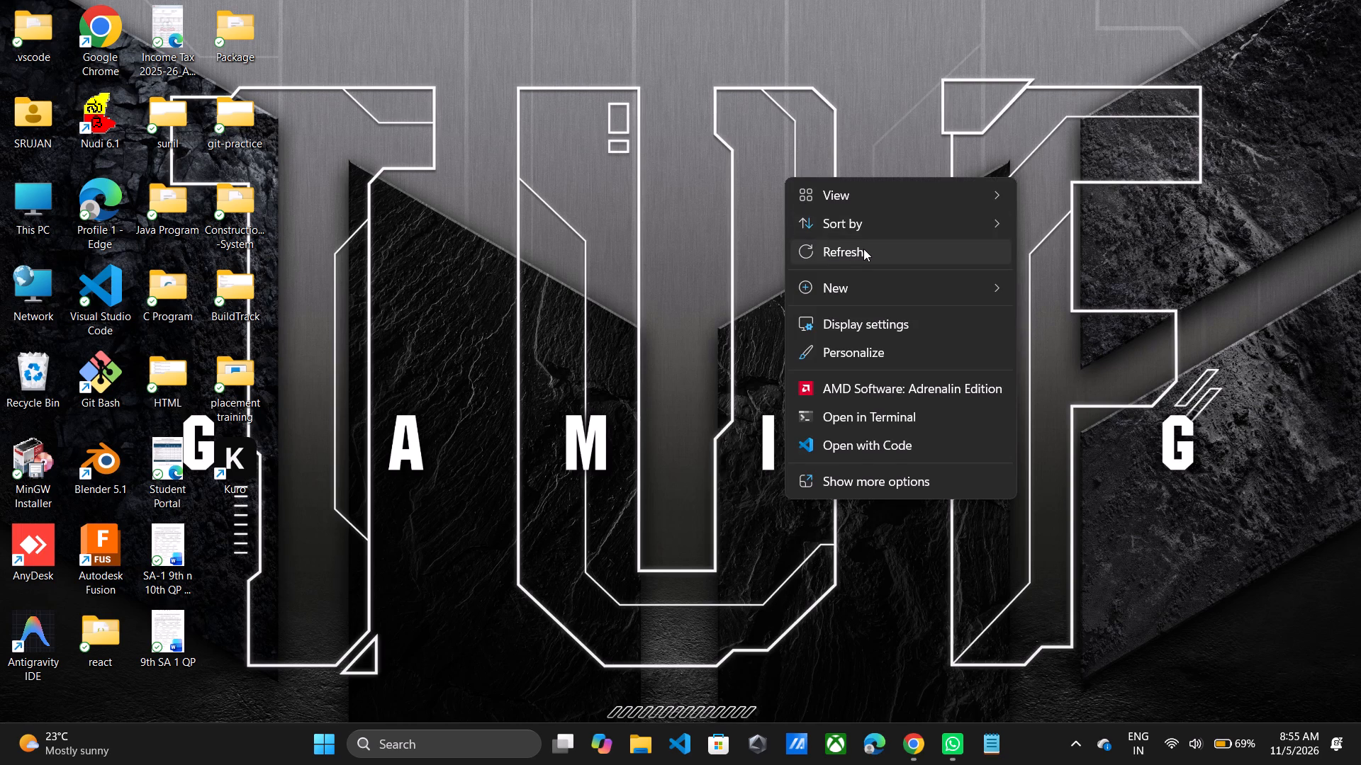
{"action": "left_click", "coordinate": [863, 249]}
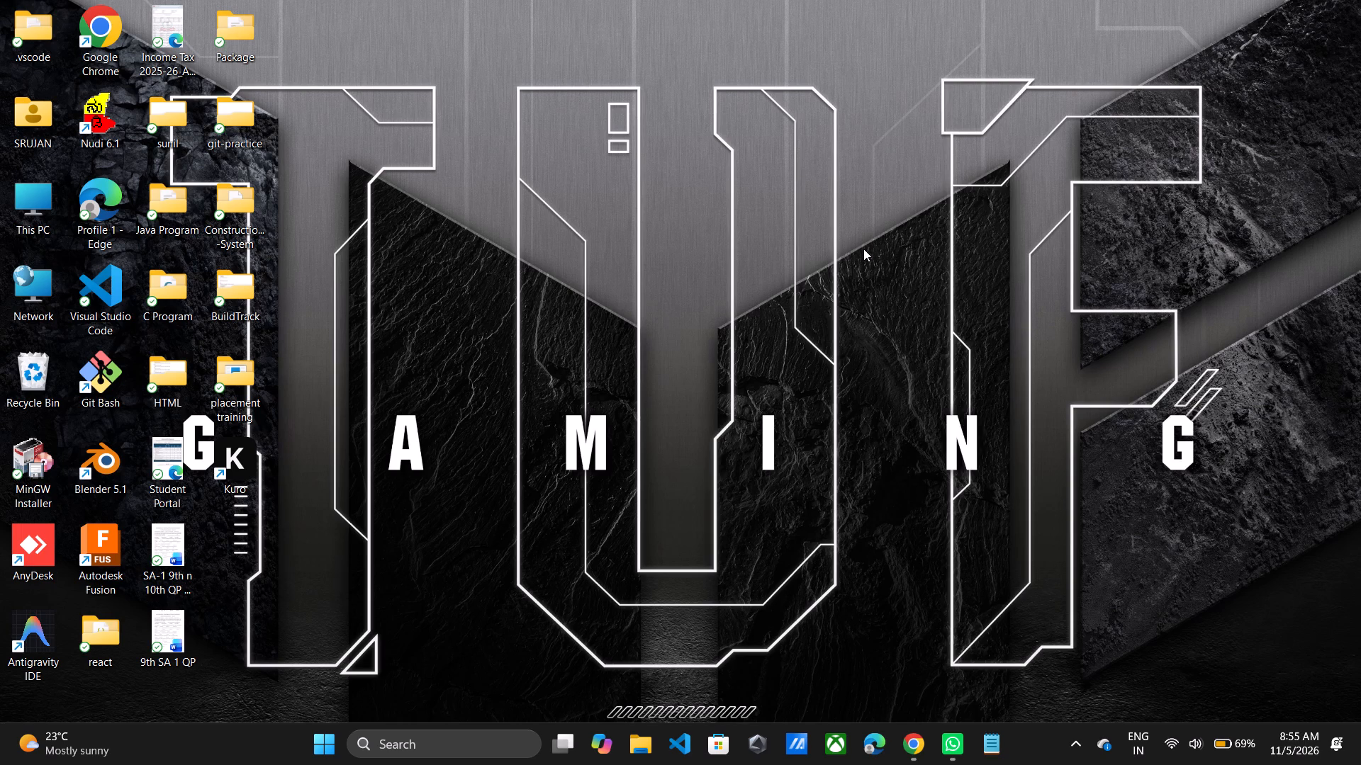
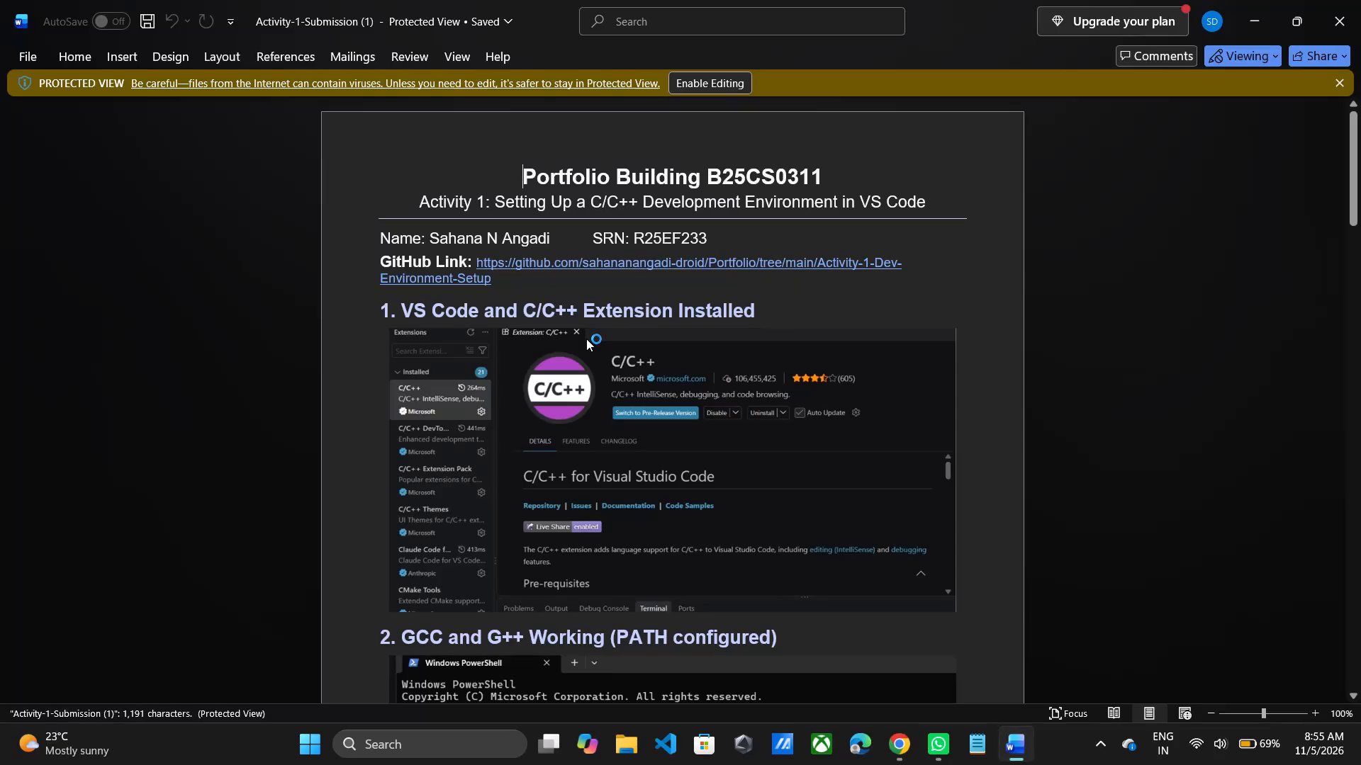
Read through the Activity 1 submission document, from the C/C++ extension section to the setup and handwritten notes.
{"action": "scroll", "coordinate": [586, 339], "scroll_direction": "down", "scroll_amount": 1}
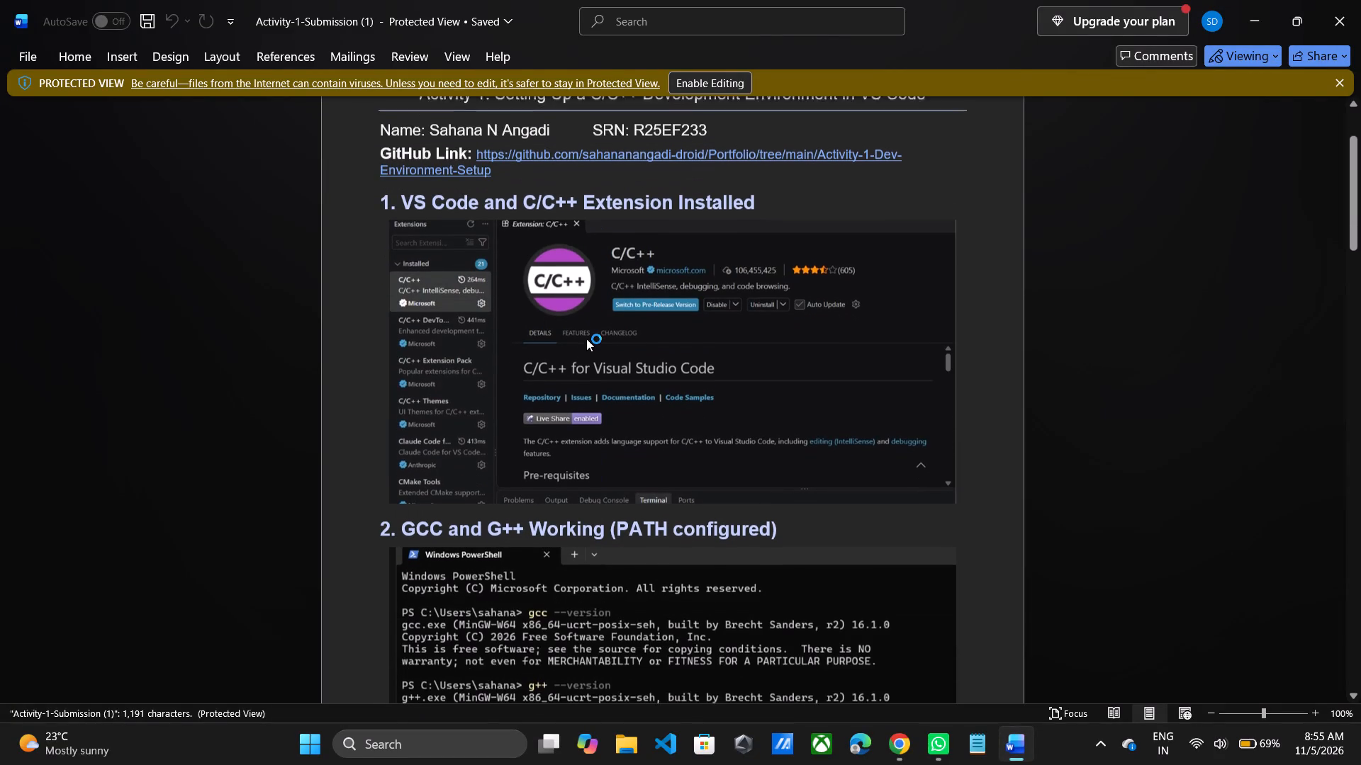
{"action": "scroll", "coordinate": [586, 339], "scroll_direction": "down", "scroll_amount": 2}
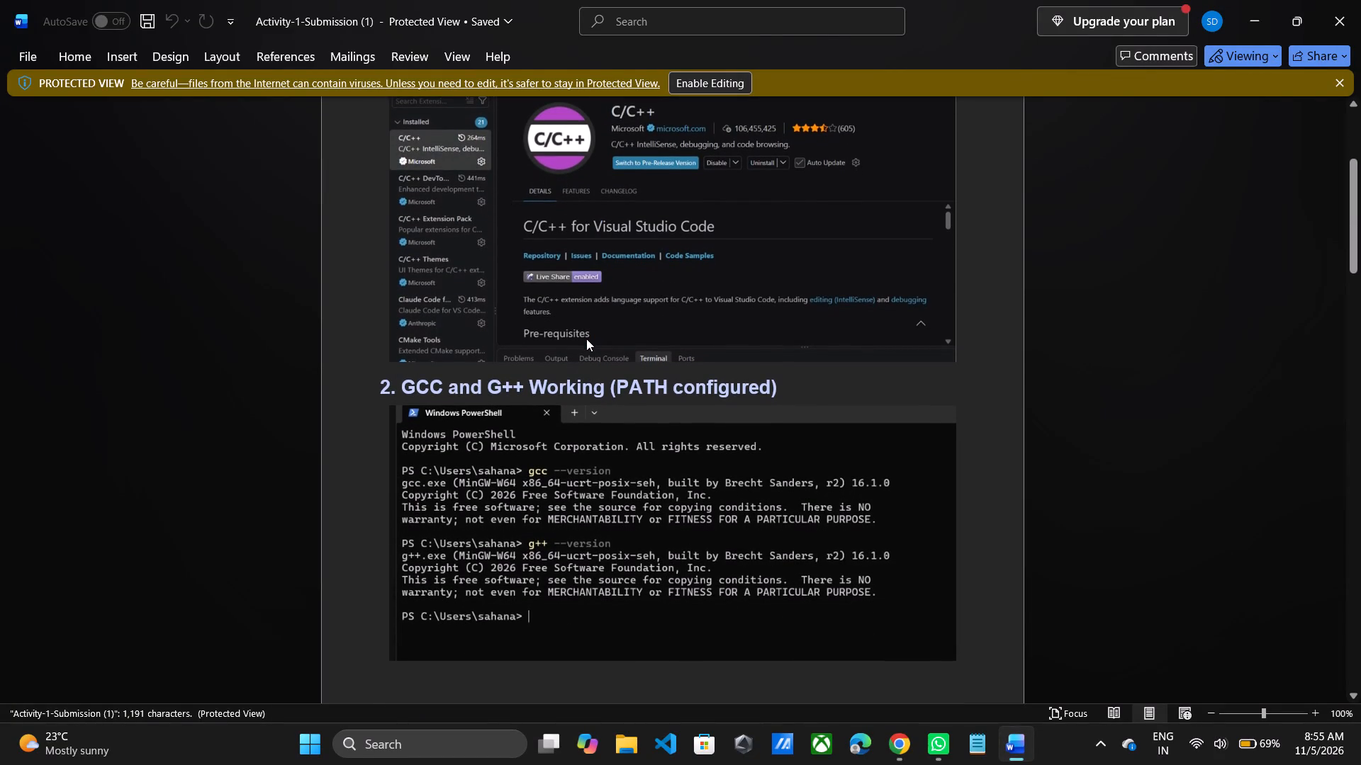
{"action": "scroll", "coordinate": [586, 339], "scroll_direction": "down", "scroll_amount": 1}
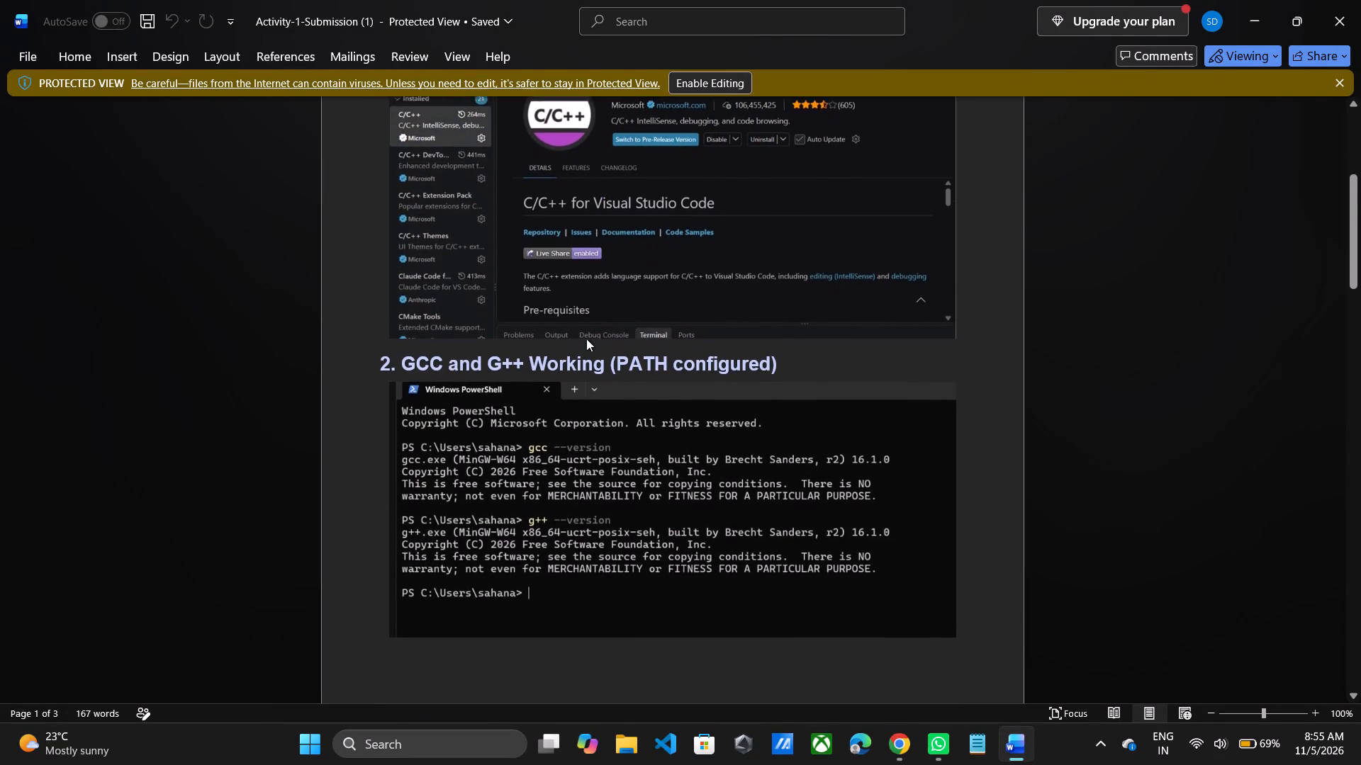
{"action": "scroll", "coordinate": [586, 339], "scroll_direction": "down", "scroll_amount": 3}
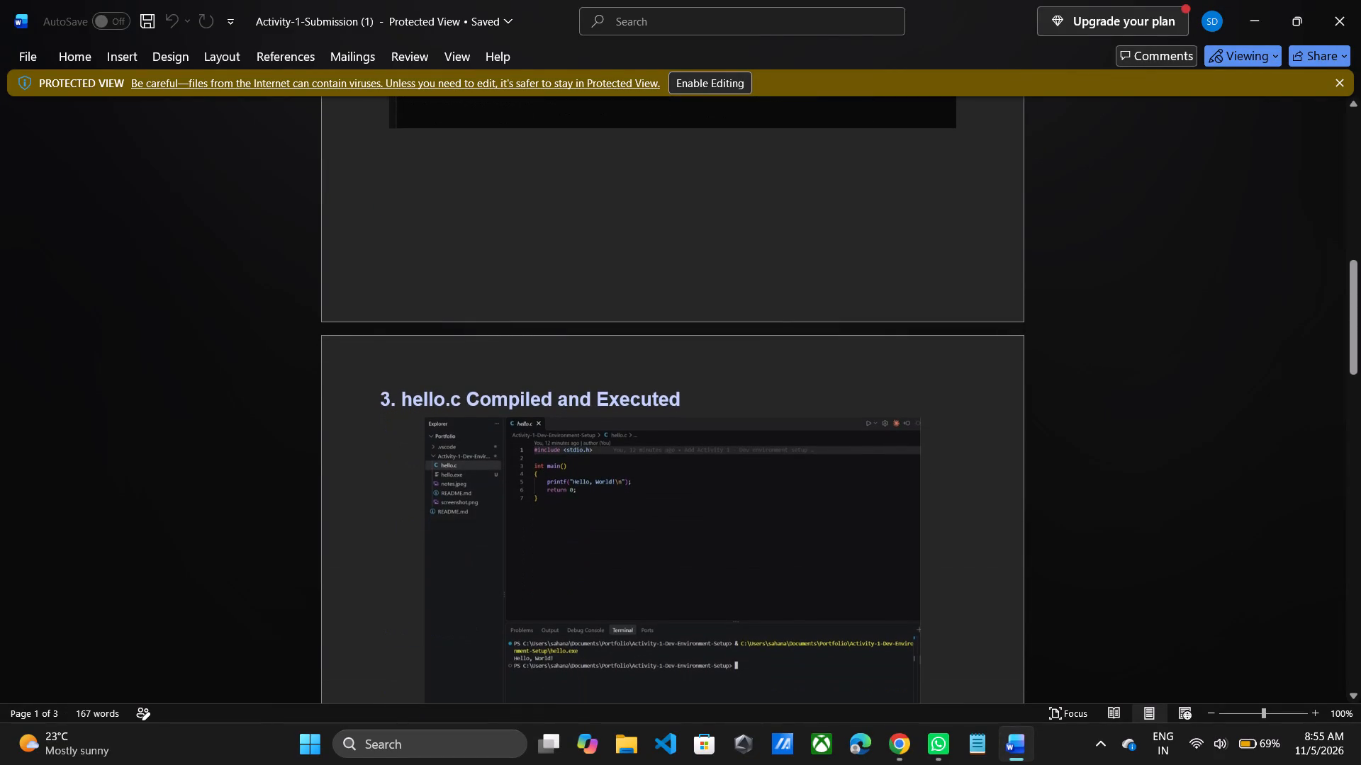
{"action": "scroll", "coordinate": [586, 339], "scroll_direction": "down", "scroll_amount": 3}
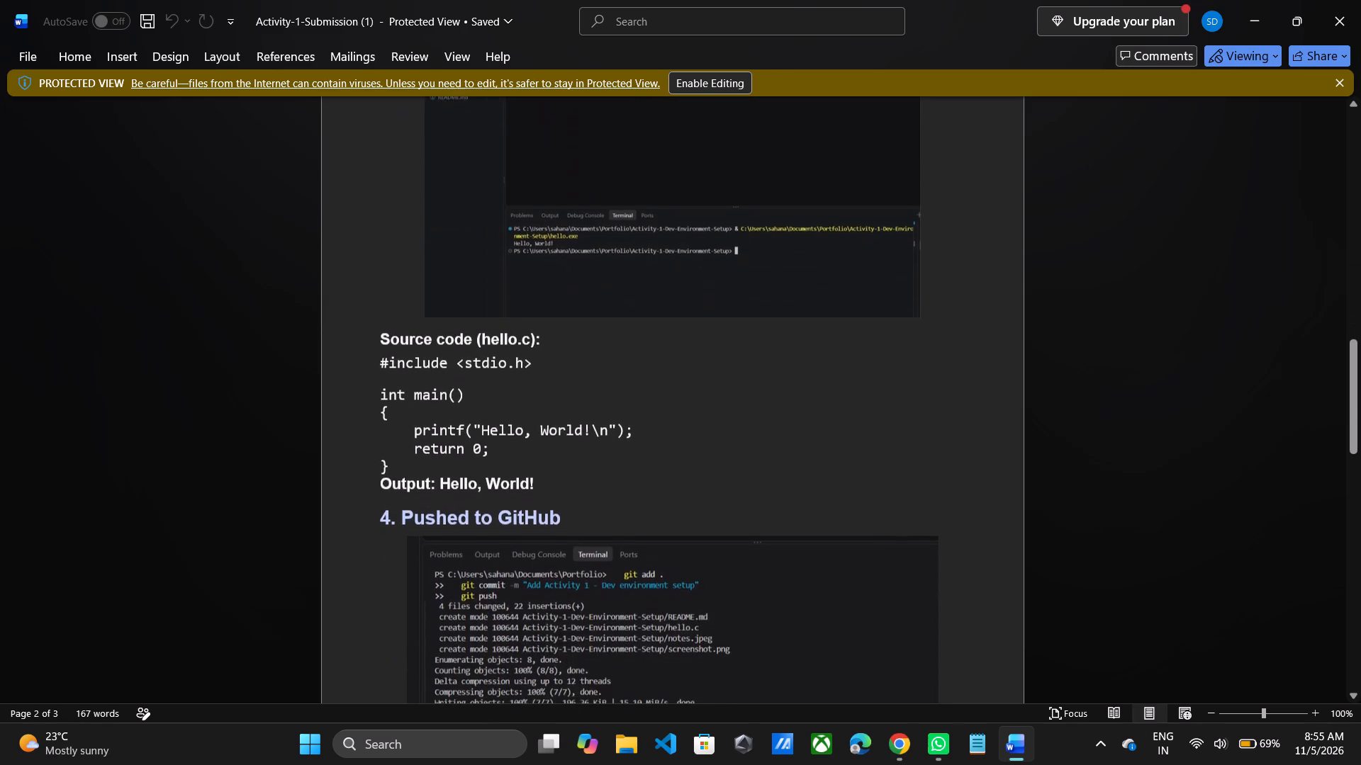
{"action": "scroll", "coordinate": [586, 339], "scroll_direction": "down", "scroll_amount": 3}
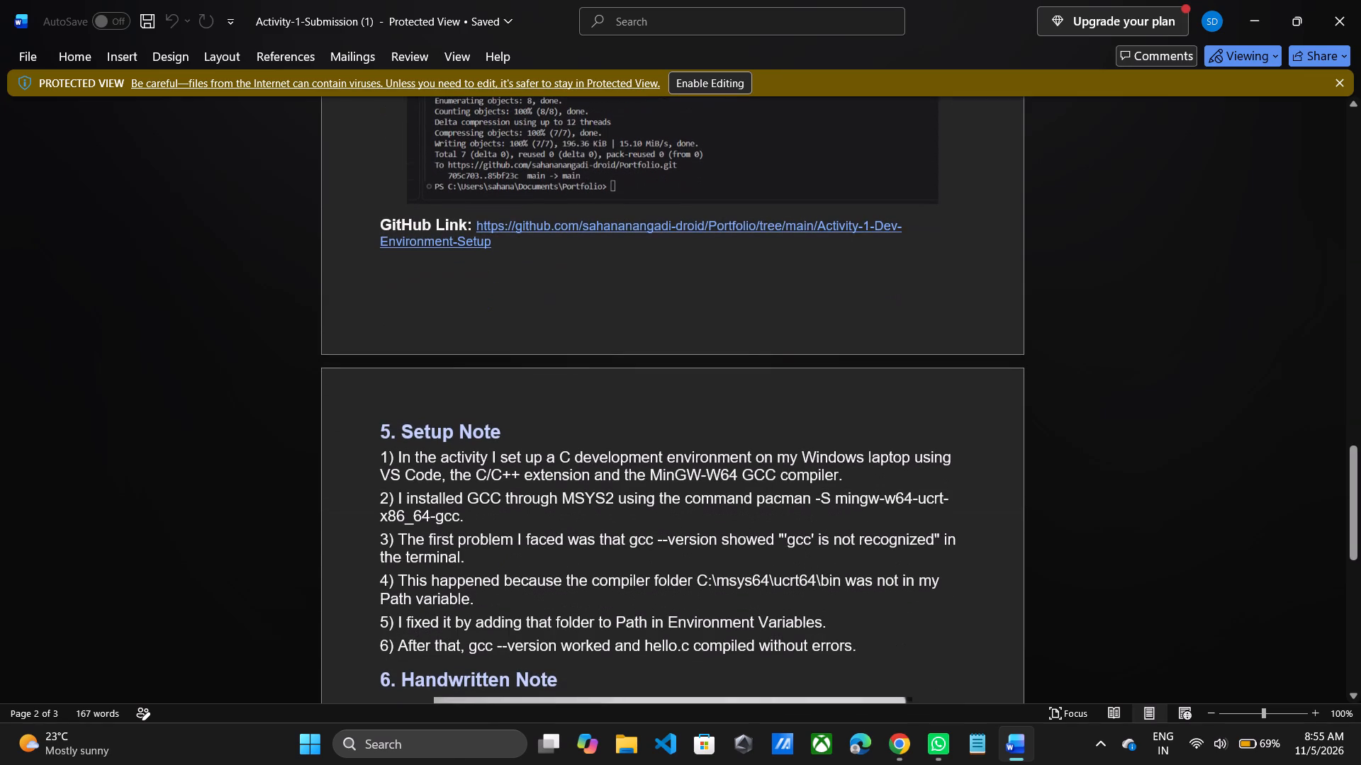
{"action": "scroll", "coordinate": [586, 339], "scroll_direction": "down", "scroll_amount": 1}
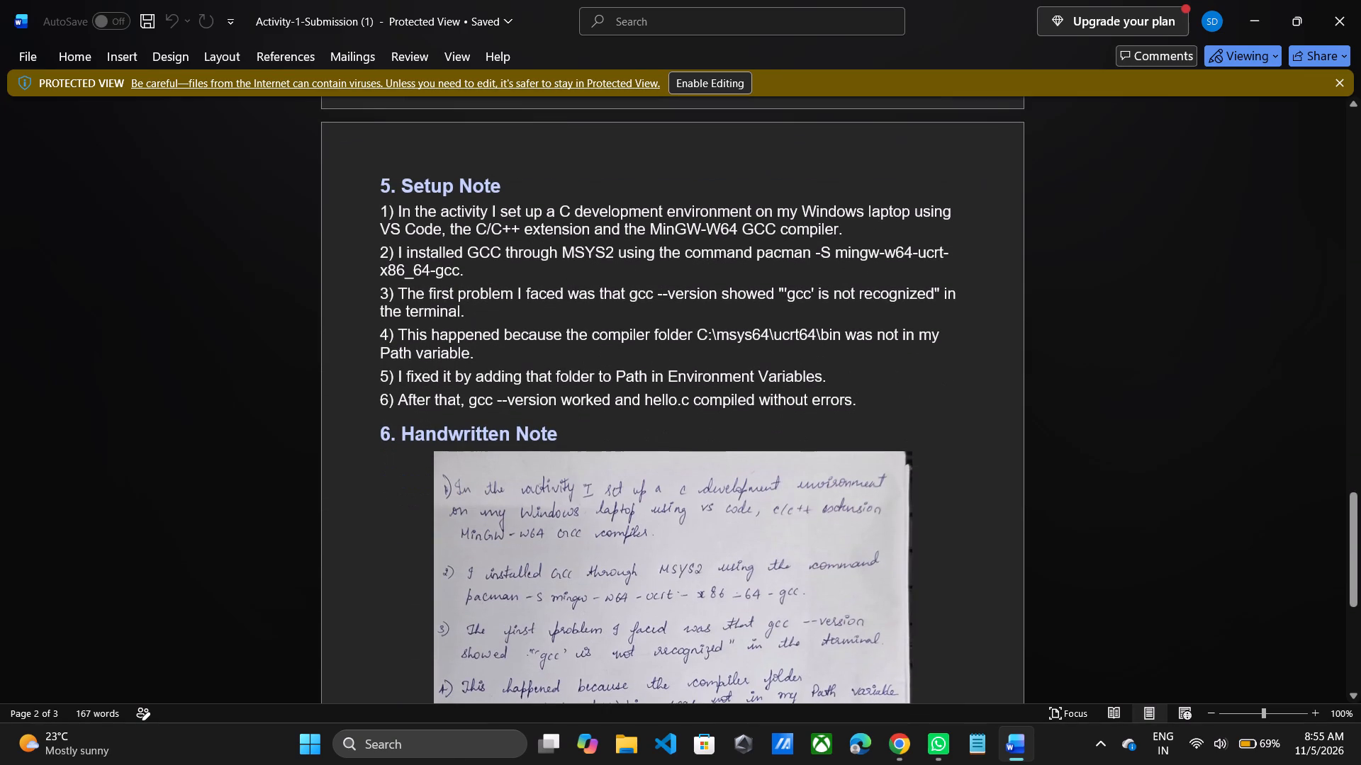
Review the Activity 1 report from the handwritten and setup notes back through the GitHub, hello.c, GCC and extension sections to the title.
{"action": "scroll", "coordinate": [586, 339], "scroll_direction": "down", "scroll_amount": 3}
{"action": "scroll", "coordinate": [586, 339], "scroll_direction": "up", "scroll_amount": 8}
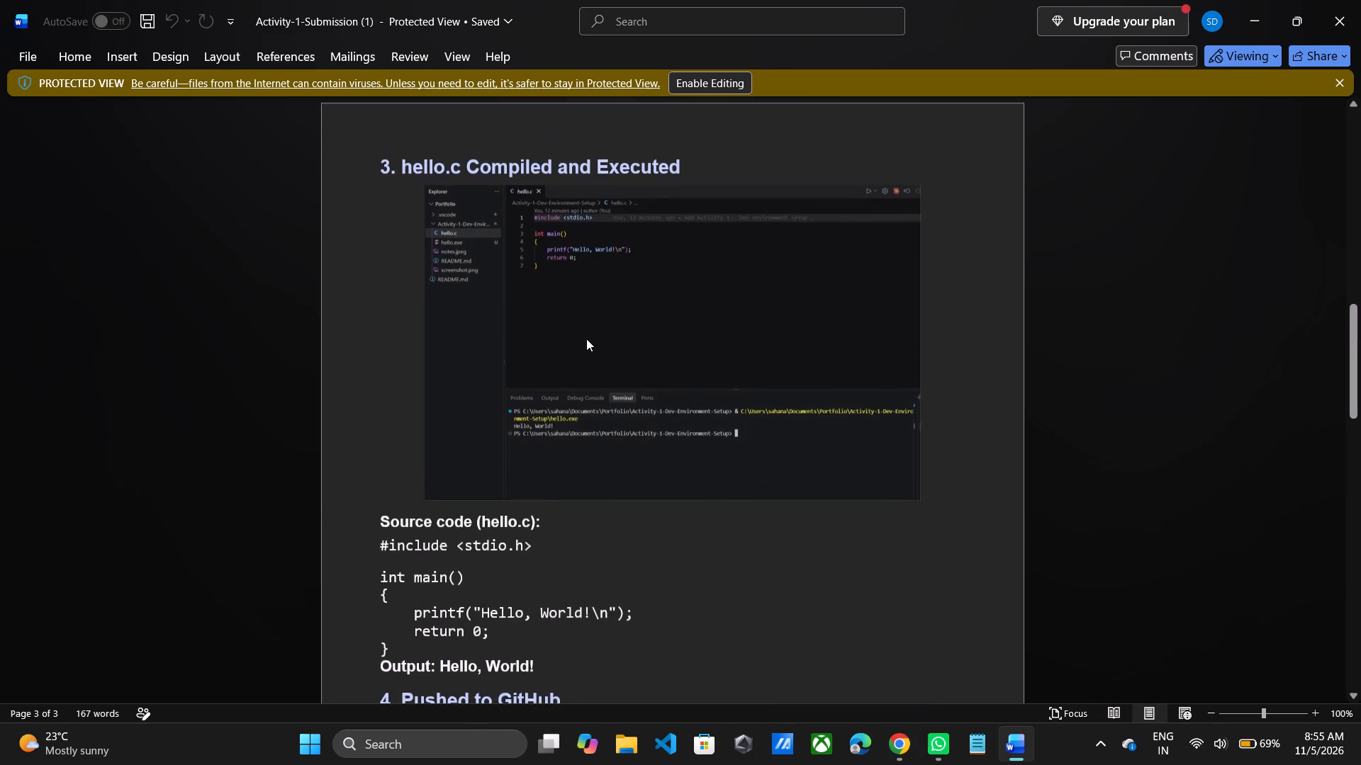
{"action": "left_click", "coordinate": [586, 339]}
{"action": "scroll", "coordinate": [586, 339], "scroll_direction": "up", "scroll_amount": 3}
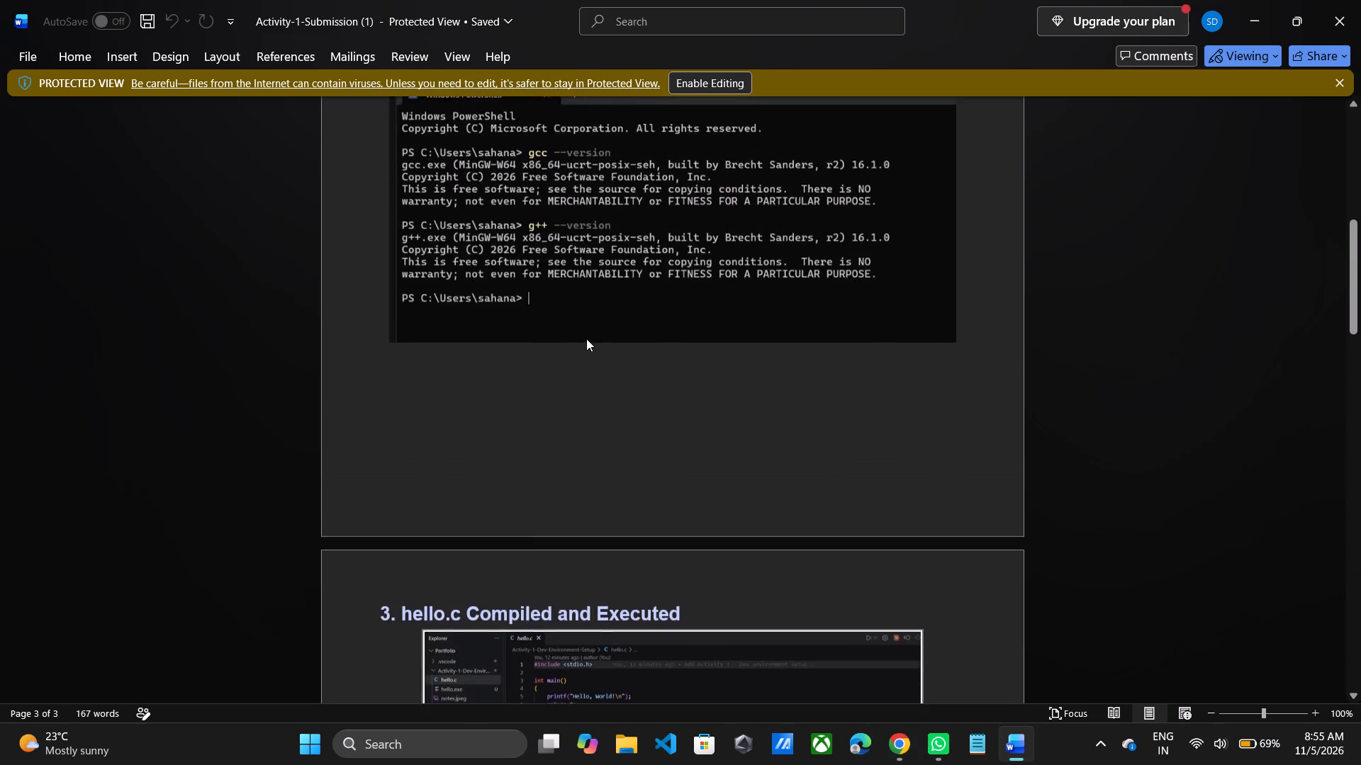
{"action": "scroll", "coordinate": [586, 339], "scroll_direction": "up", "scroll_amount": 1}
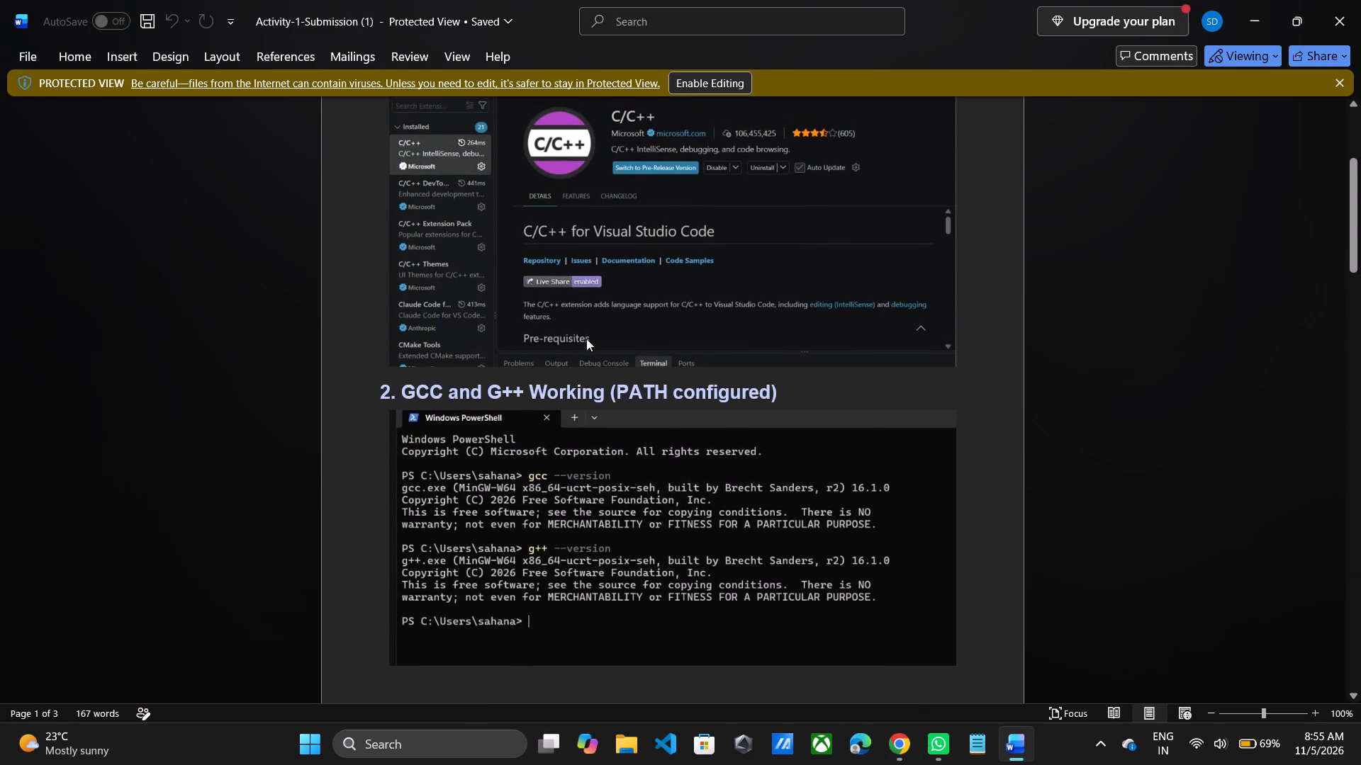
{"action": "scroll", "coordinate": [586, 339], "scroll_direction": "up", "scroll_amount": 2}
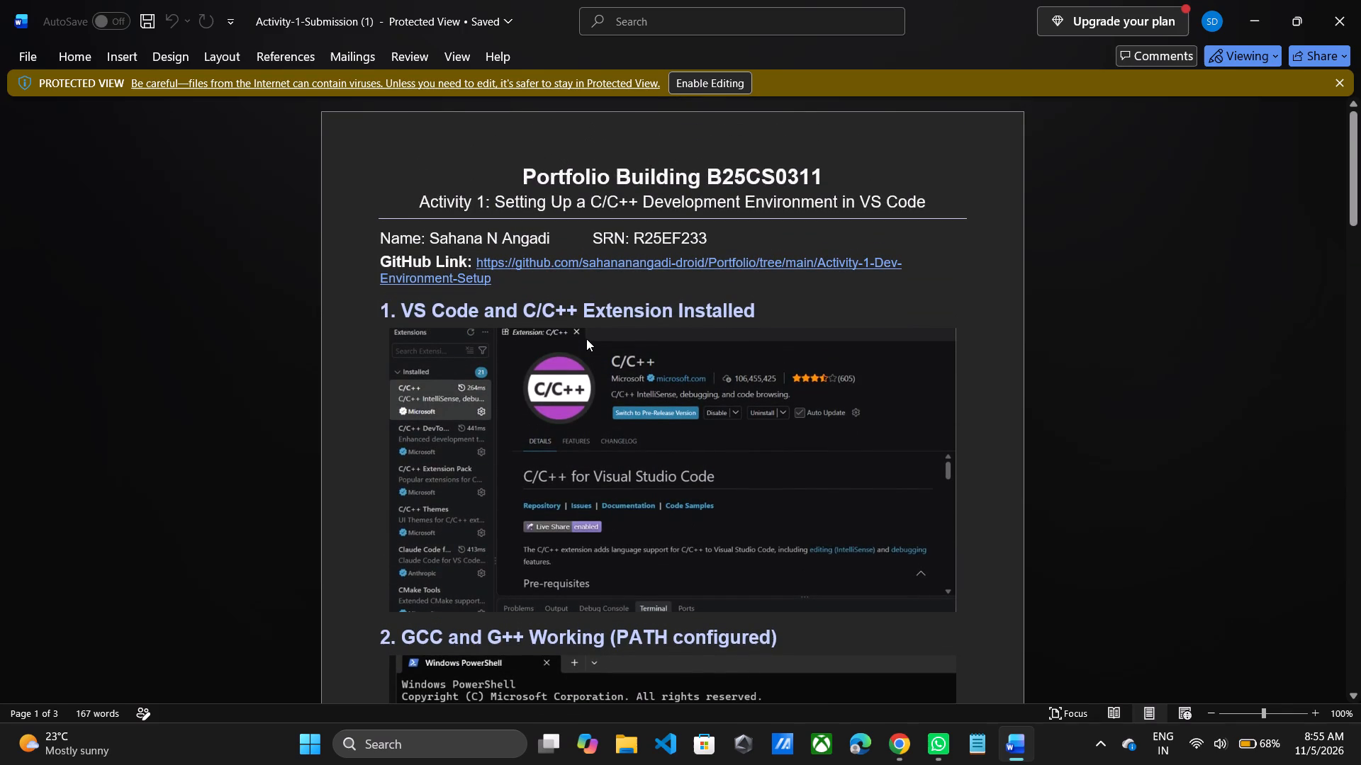
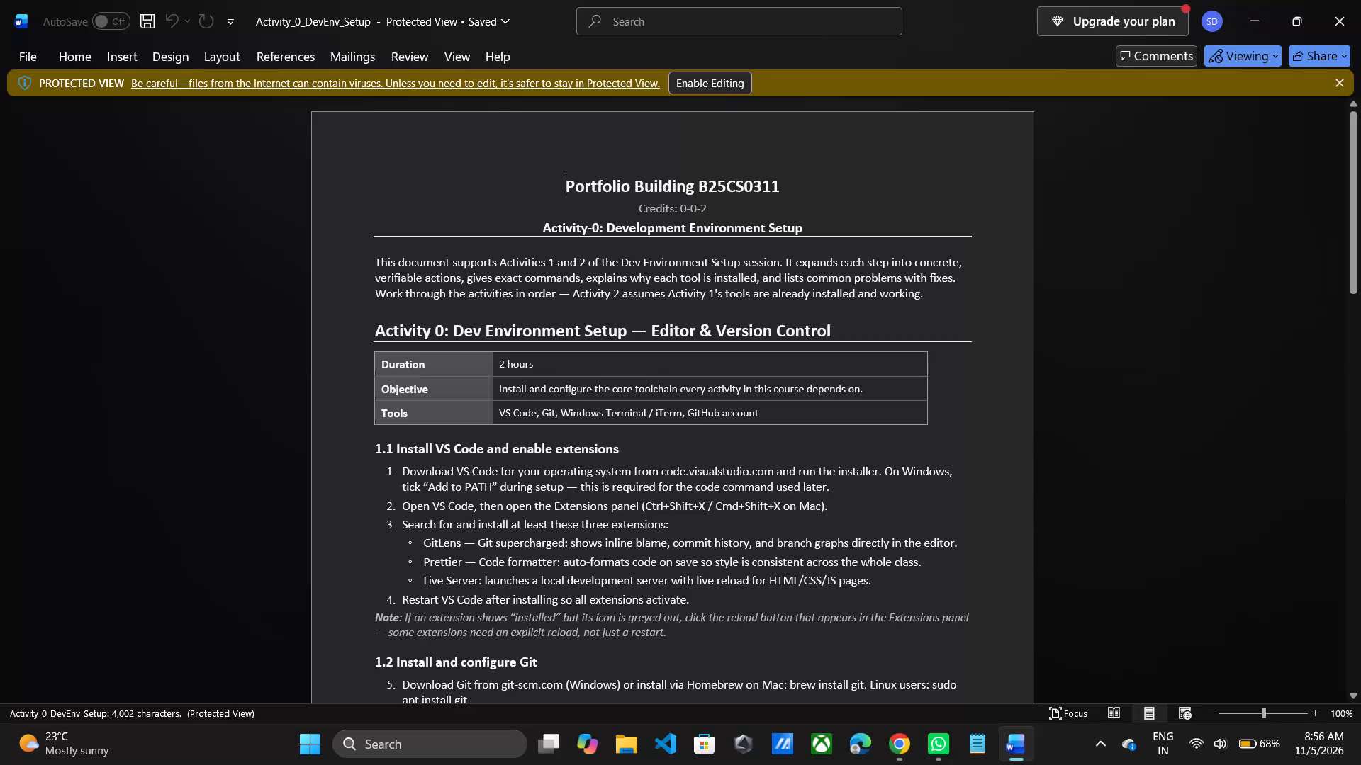
Read the Activity_0_DevEnv_Setup document from its title through VS Code extensions, Git configuration and GitHub account to section 1.4 on cloning a sample repository.
{"action": "scroll", "coordinate": [576, 608], "scroll_direction": "down", "scroll_amount": 1}
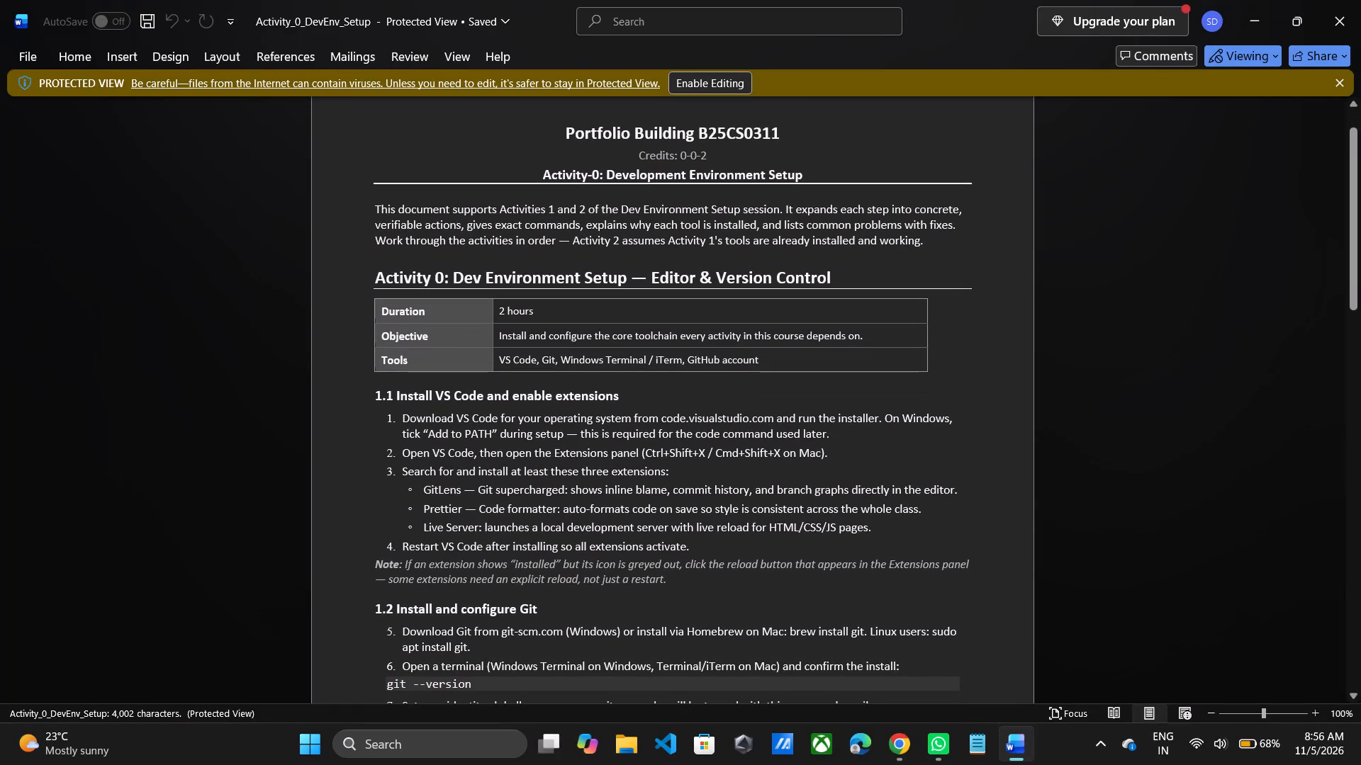
{"action": "scroll", "coordinate": [576, 608], "scroll_direction": "down", "scroll_amount": 1}
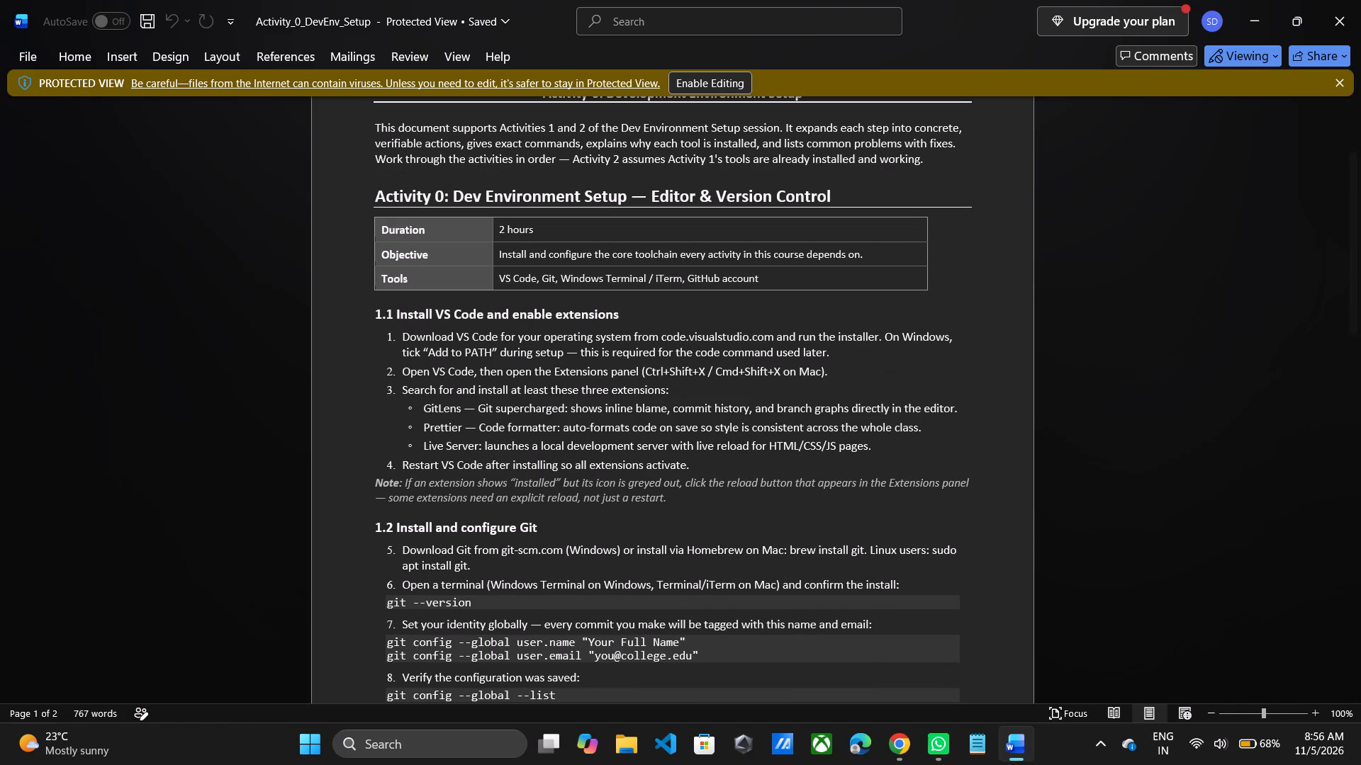
{"action": "scroll", "coordinate": [576, 608], "scroll_direction": "down", "scroll_amount": 1}
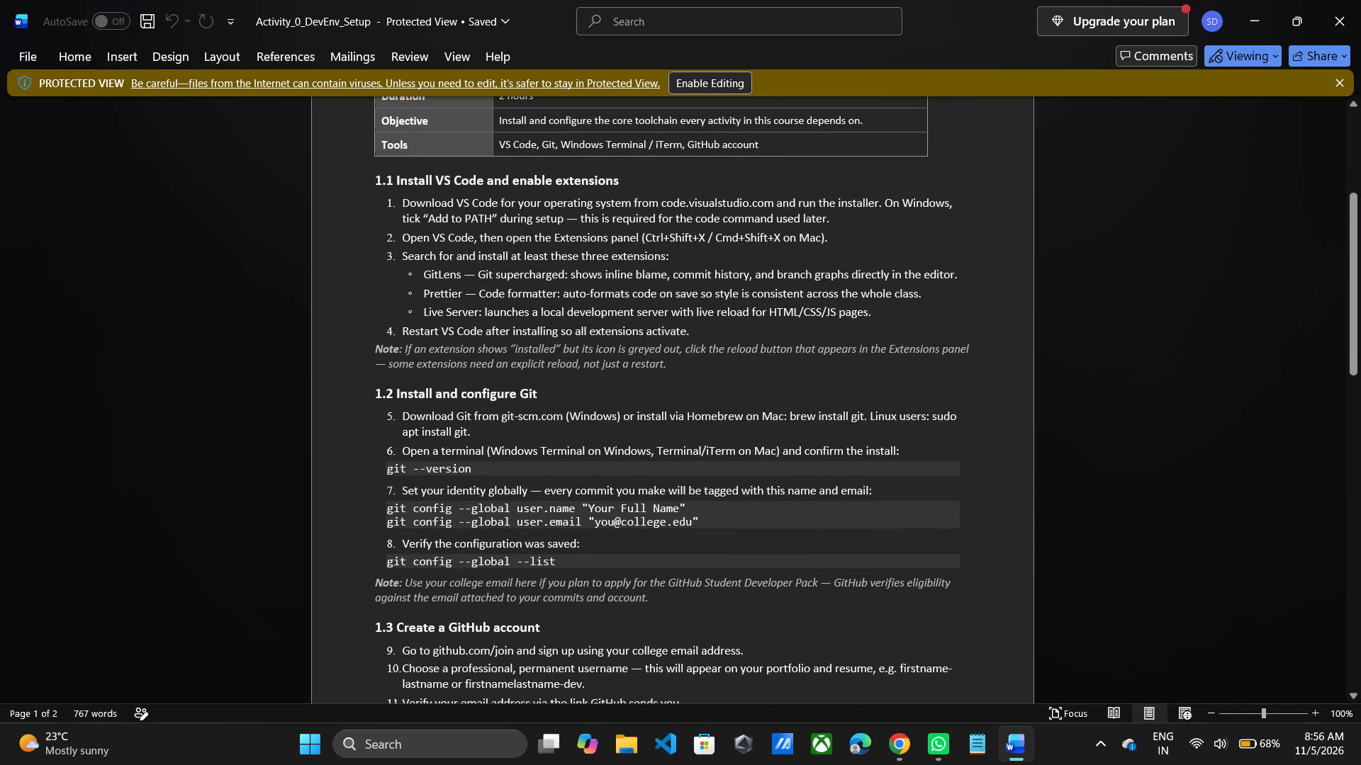
{"action": "scroll", "coordinate": [576, 608], "scroll_direction": "down", "scroll_amount": 1}
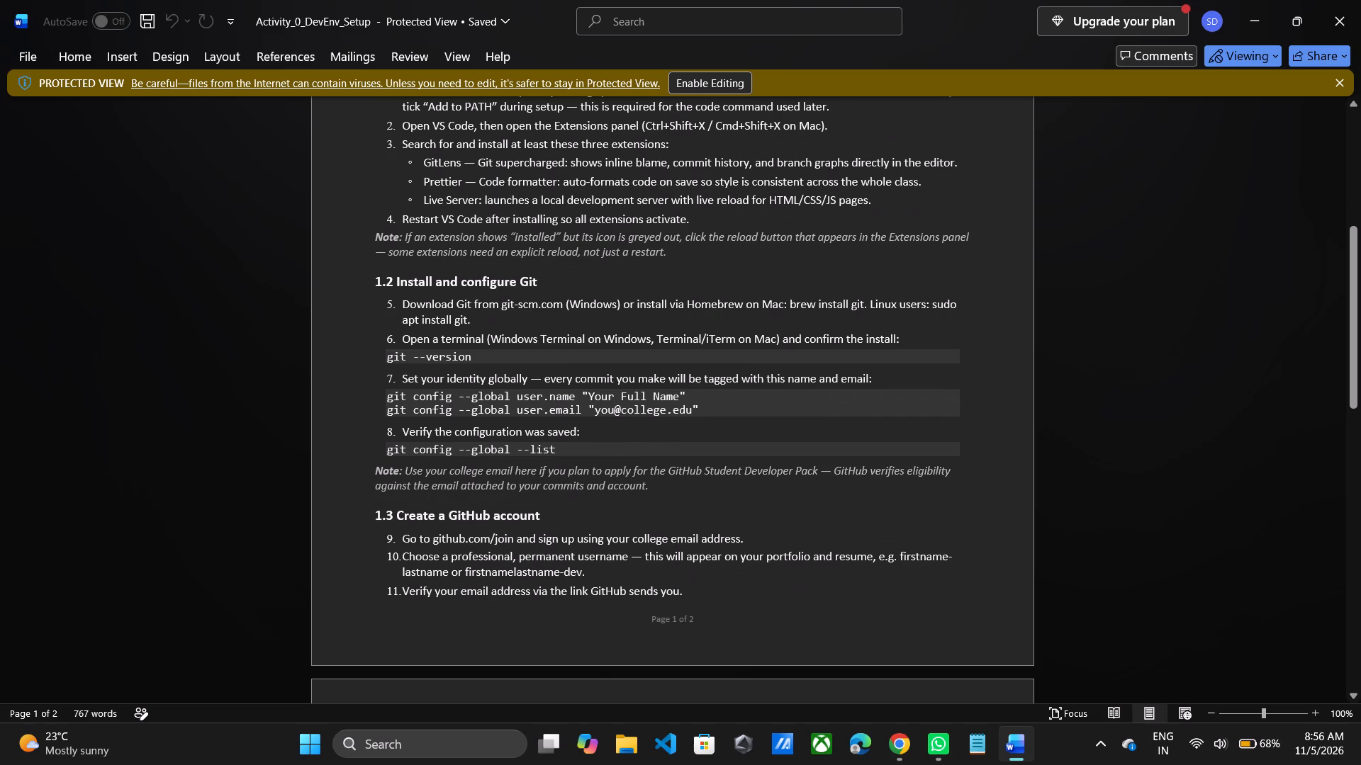
{"action": "scroll", "coordinate": [576, 608], "scroll_direction": "down", "scroll_amount": 1}
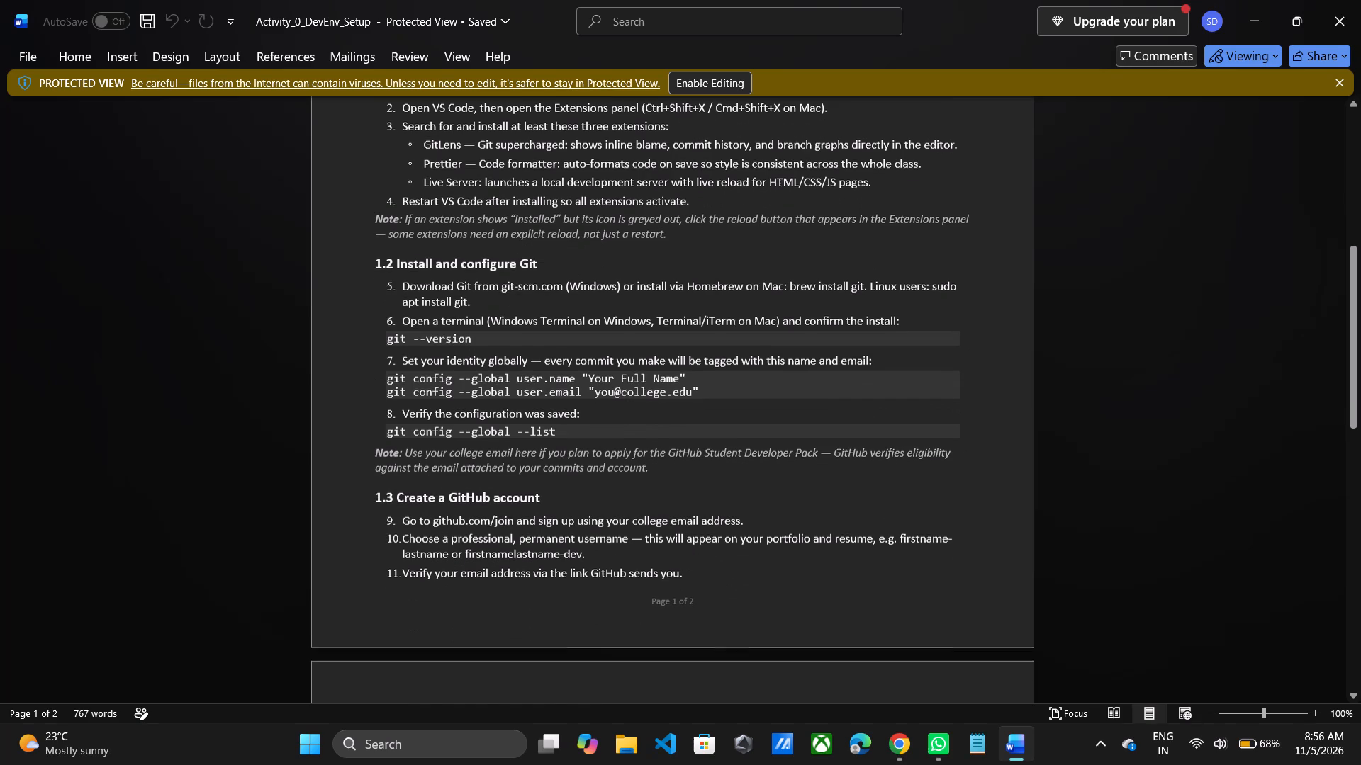
{"action": "scroll", "coordinate": [576, 608], "scroll_direction": "down", "scroll_amount": 1}
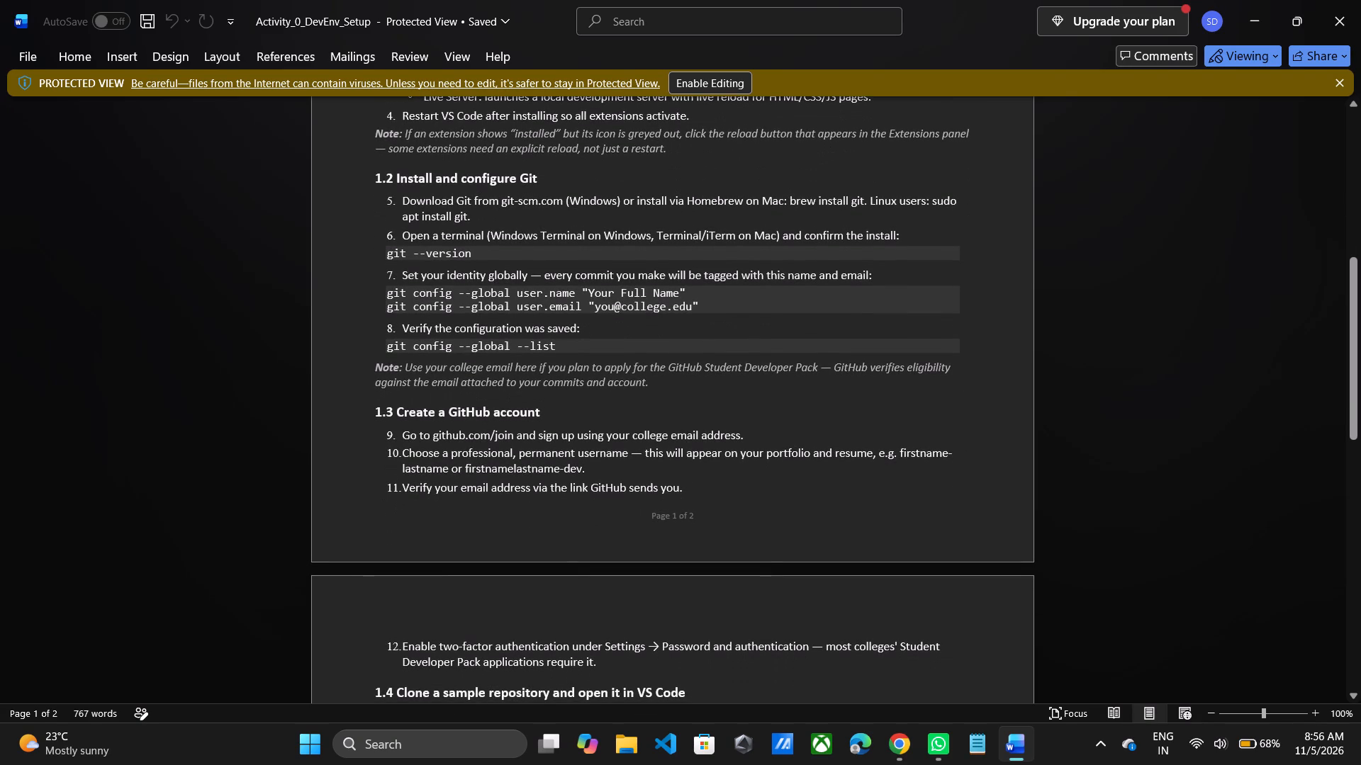
{"action": "scroll", "coordinate": [576, 608], "scroll_direction": "down", "scroll_amount": 2}
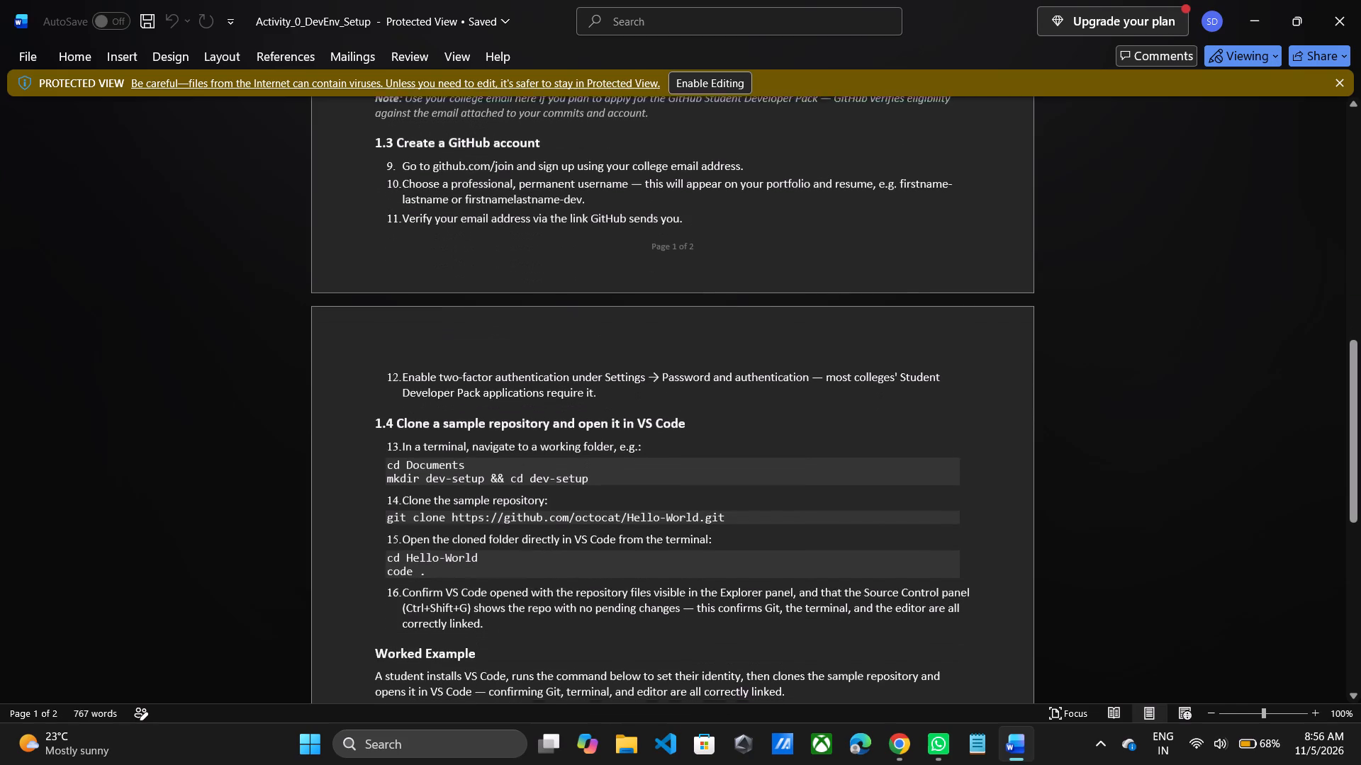
Read the Activity_0_DevEnv_Setup document from section 1.4 through the Worked Example and Troubleshooting table to the Deliverable / Evidence Checklist.
{"action": "scroll", "coordinate": [576, 608], "scroll_direction": "down", "scroll_amount": 1}
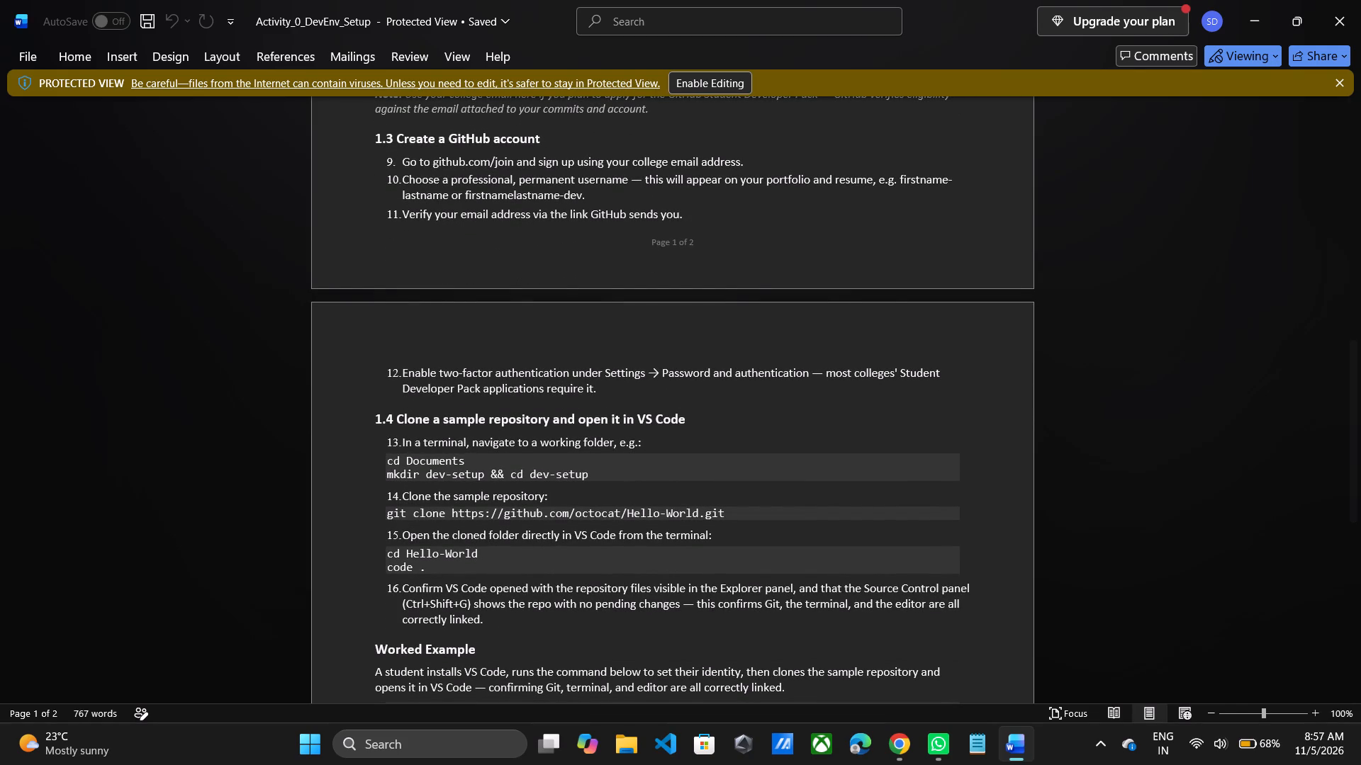
{"action": "scroll", "coordinate": [576, 608], "scroll_direction": "down", "scroll_amount": 3}
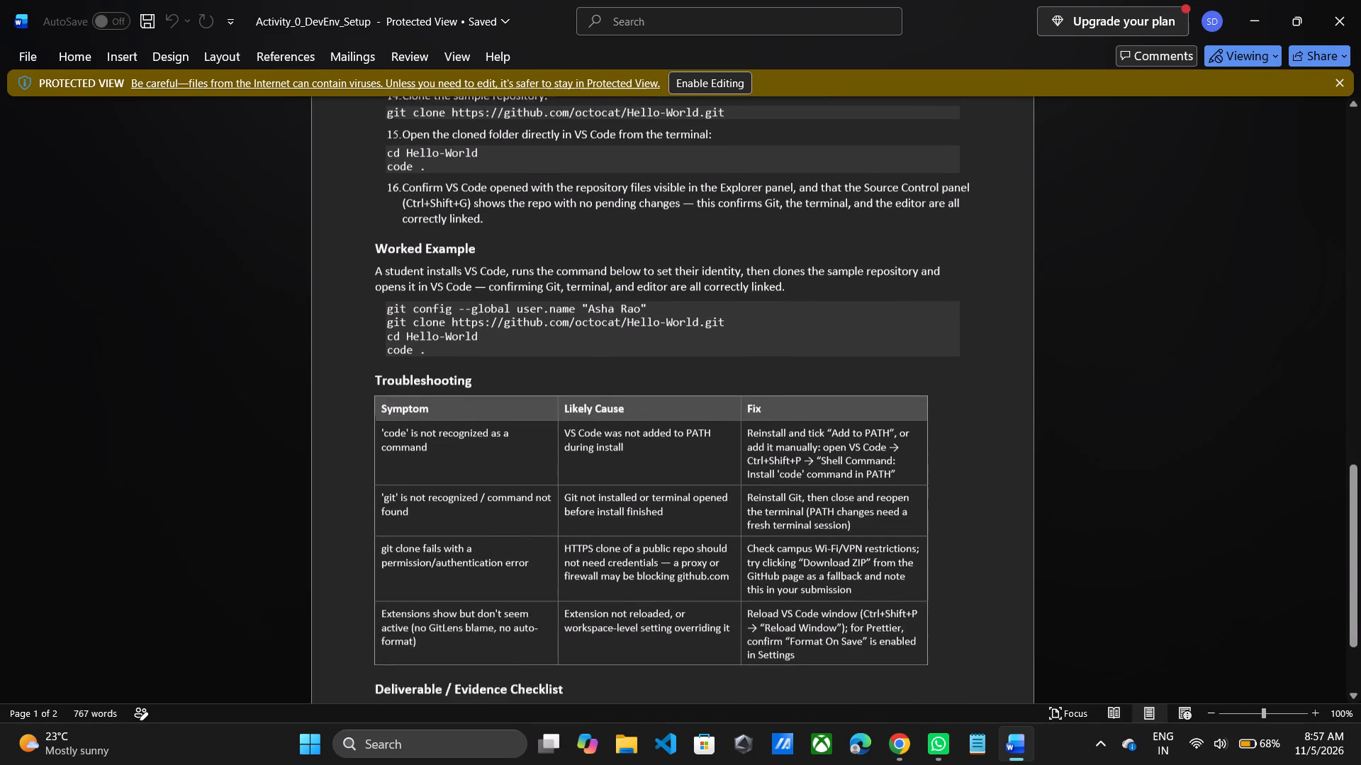
{"action": "scroll", "coordinate": [576, 608], "scroll_direction": "down", "scroll_amount": 1}
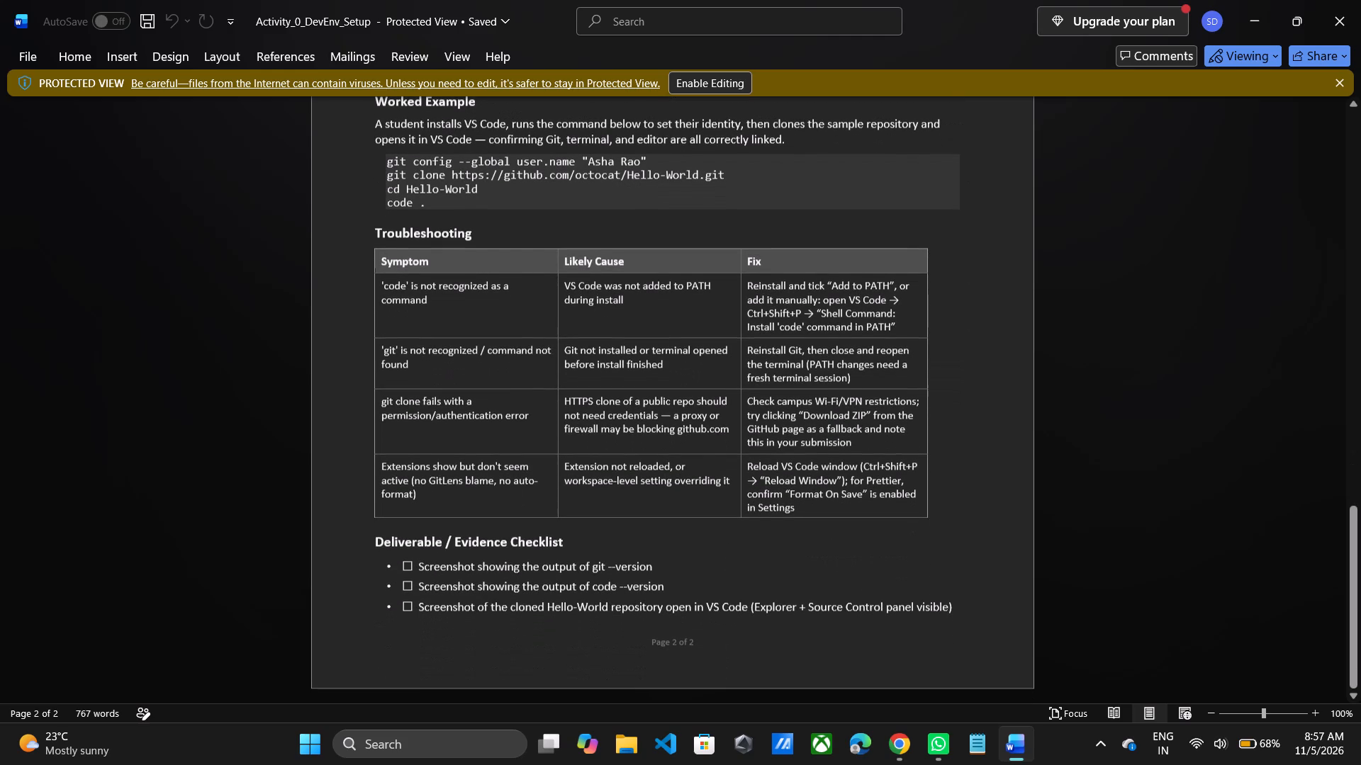
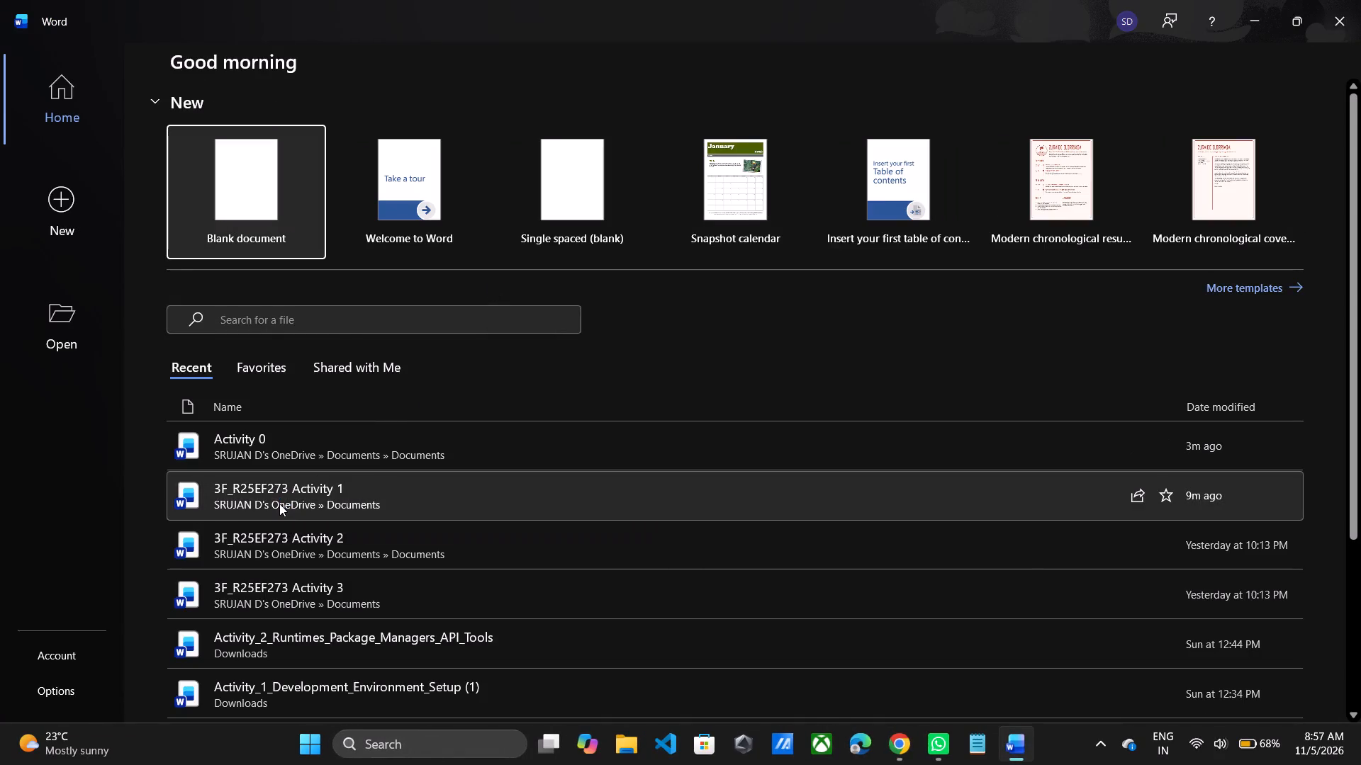
Open the existing Activity 1 submission document from the recent files in Word.
{"action": "left_click", "coordinate": [279, 504]}
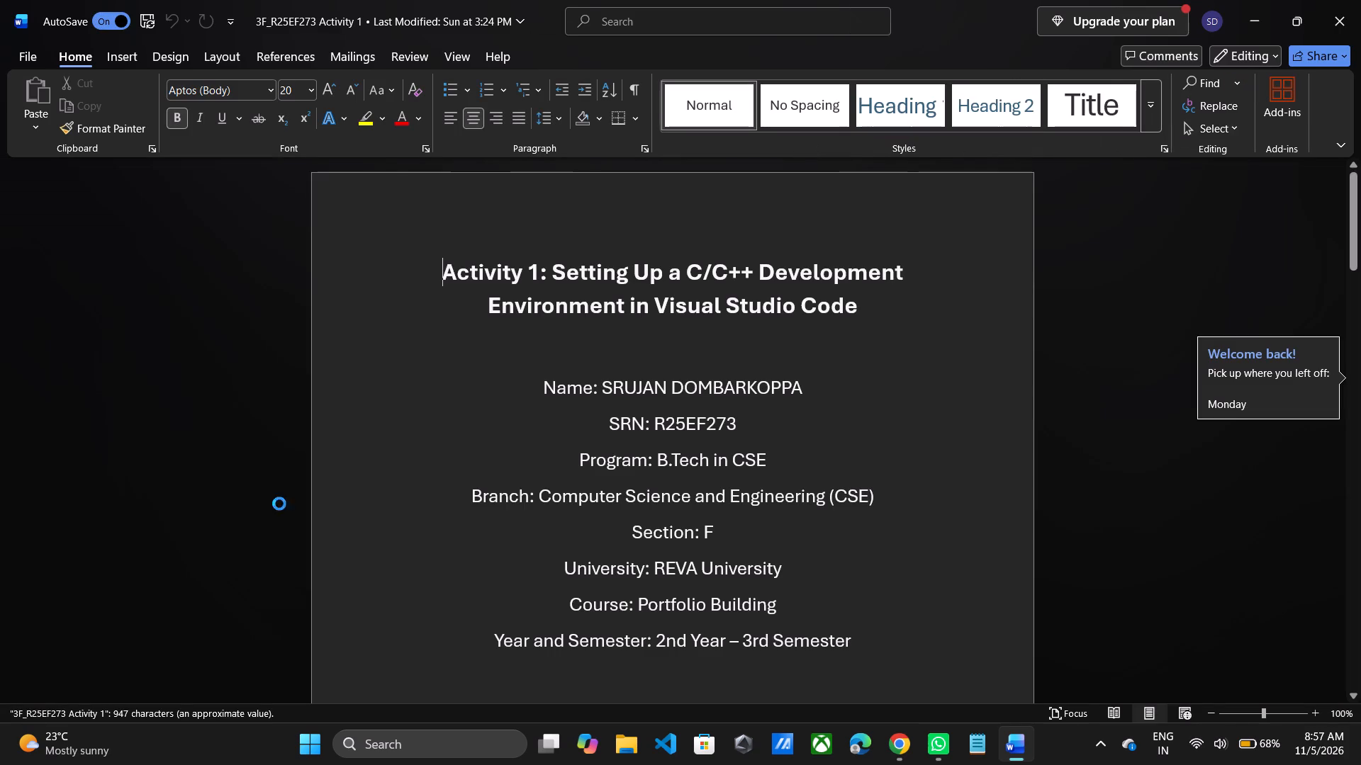
Skim the Activity 1 report from its cover page to the GCC Version Verification section and return to the title.
{"action": "scroll", "coordinate": [498, 454], "scroll_direction": "down", "scroll_amount": 6}
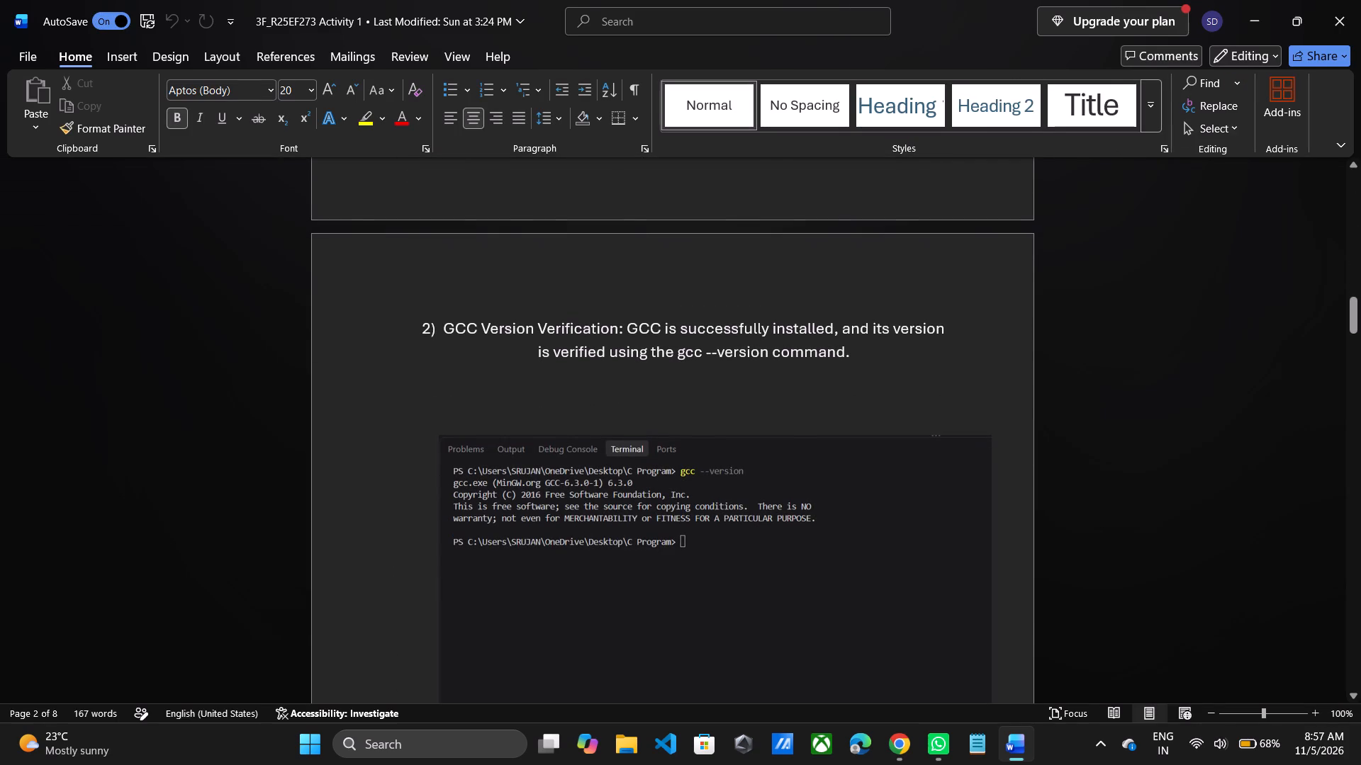
{"action": "scroll", "coordinate": [498, 454], "scroll_direction": "up", "scroll_amount": 4}
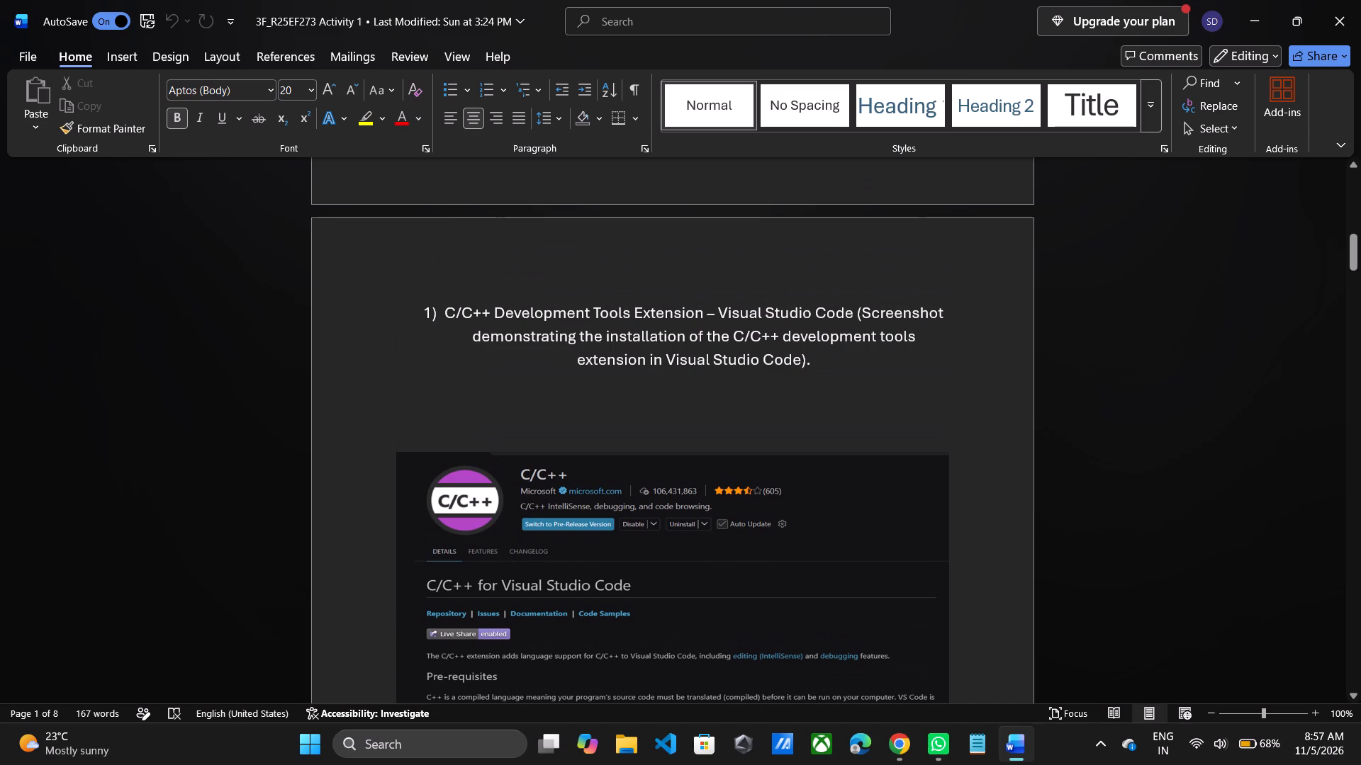
{"action": "scroll", "coordinate": [498, 454], "scroll_direction": "up", "scroll_amount": 4}
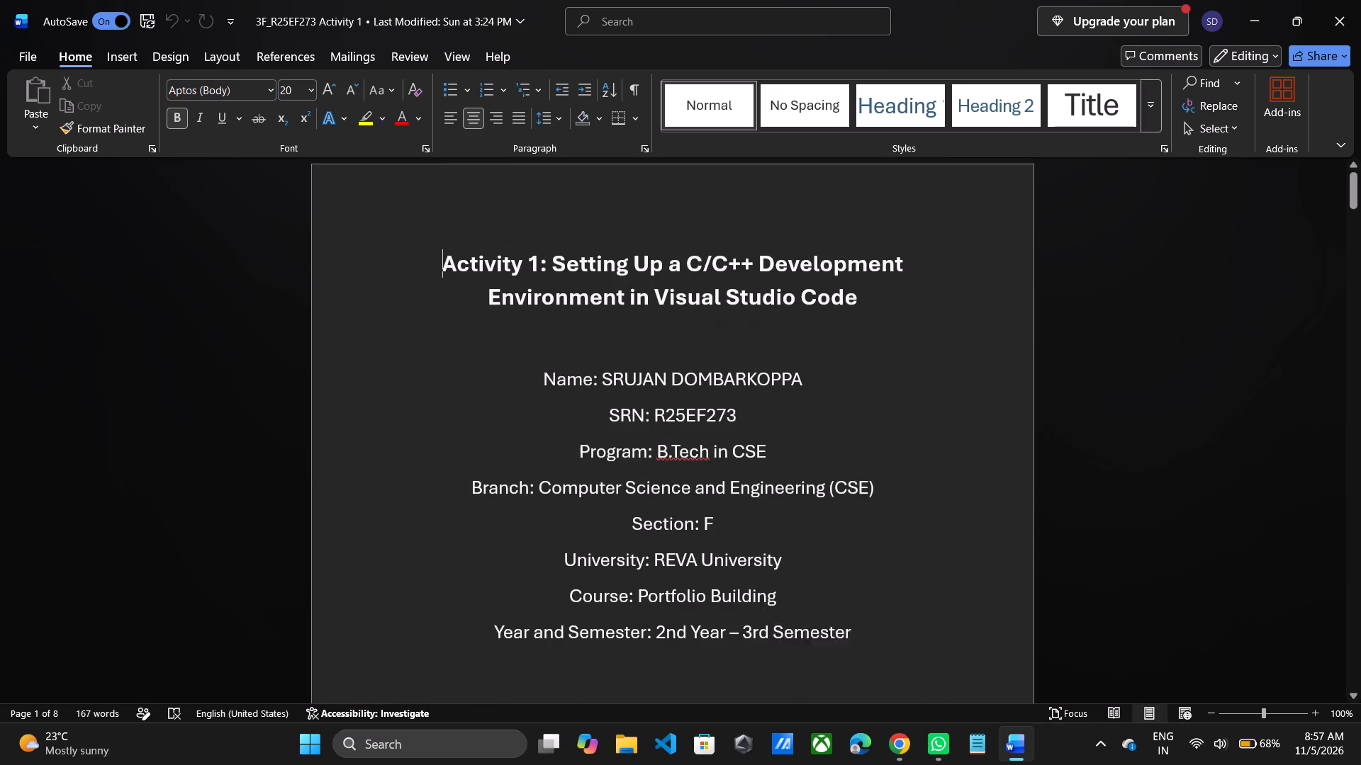
Read the Activity 1 report from the cover details through the C/C++ extension section to GCC Version Verification.
{"action": "scroll", "coordinate": [498, 454], "scroll_direction": "down", "scroll_amount": 1}
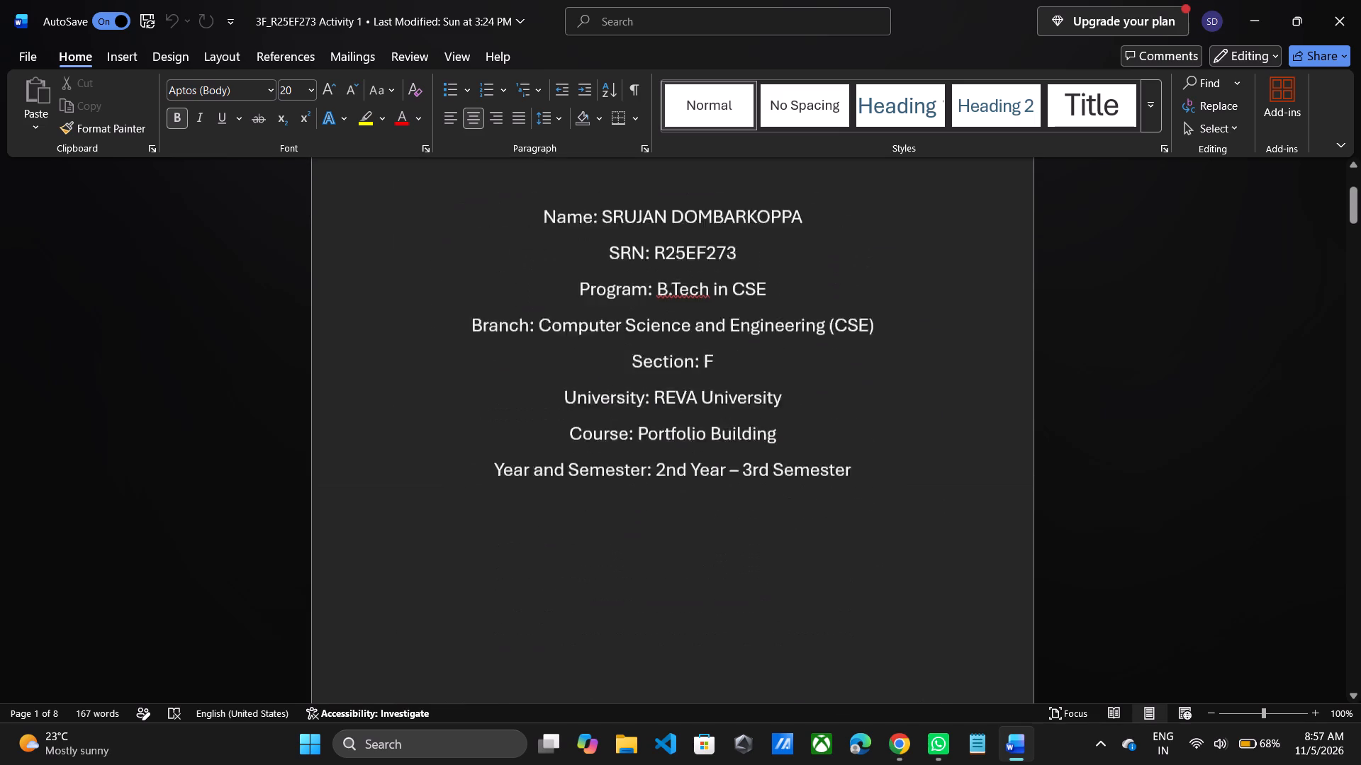
{"action": "scroll", "coordinate": [498, 454], "scroll_direction": "down", "scroll_amount": 5}
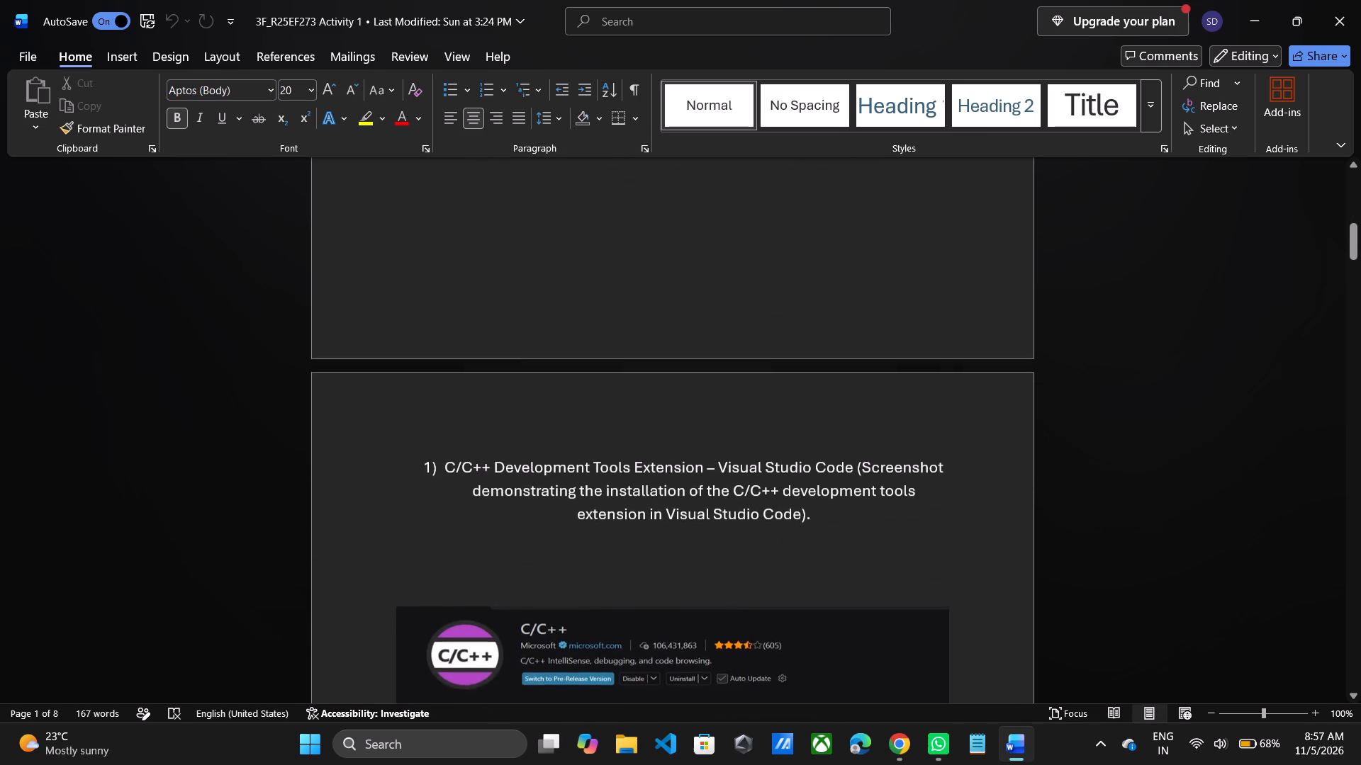
{"action": "scroll", "coordinate": [498, 454], "scroll_direction": "down", "scroll_amount": 4}
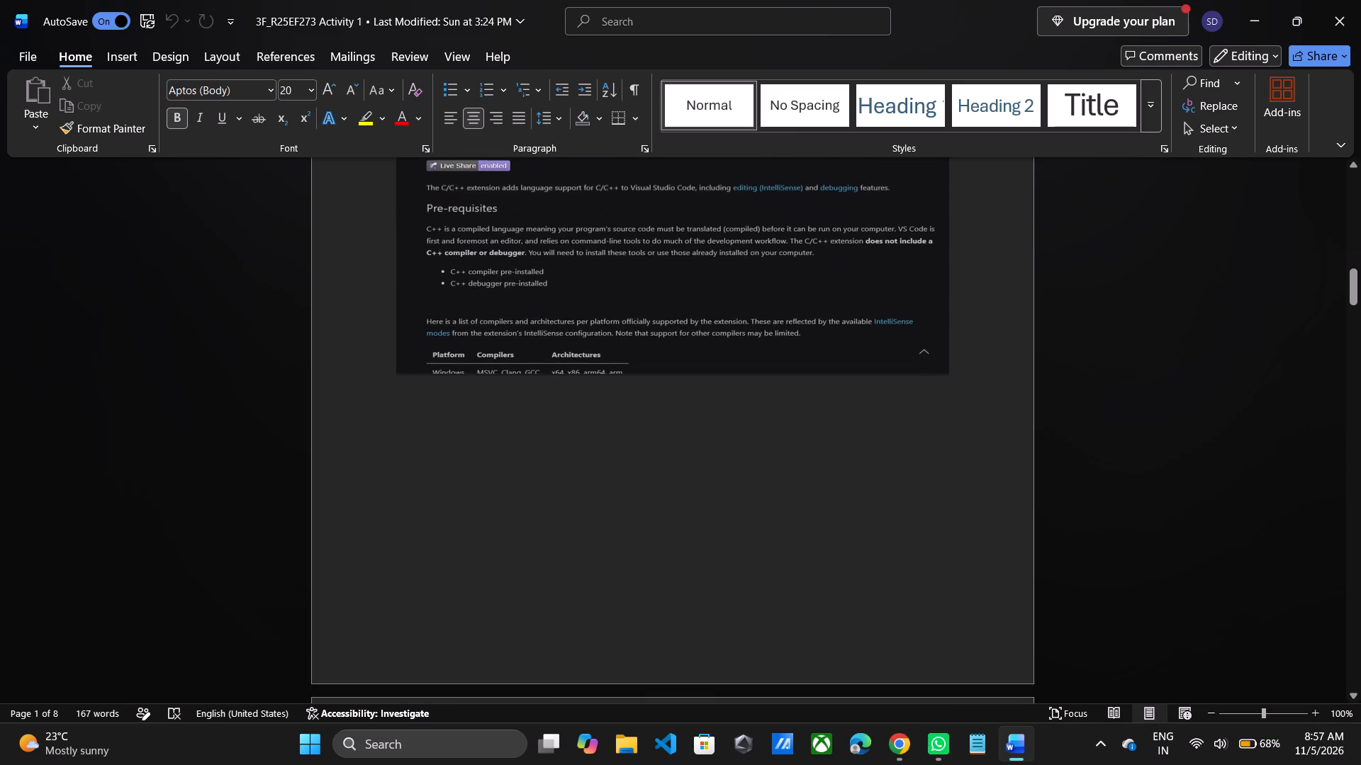
{"action": "scroll", "coordinate": [498, 454], "scroll_direction": "down", "scroll_amount": 3}
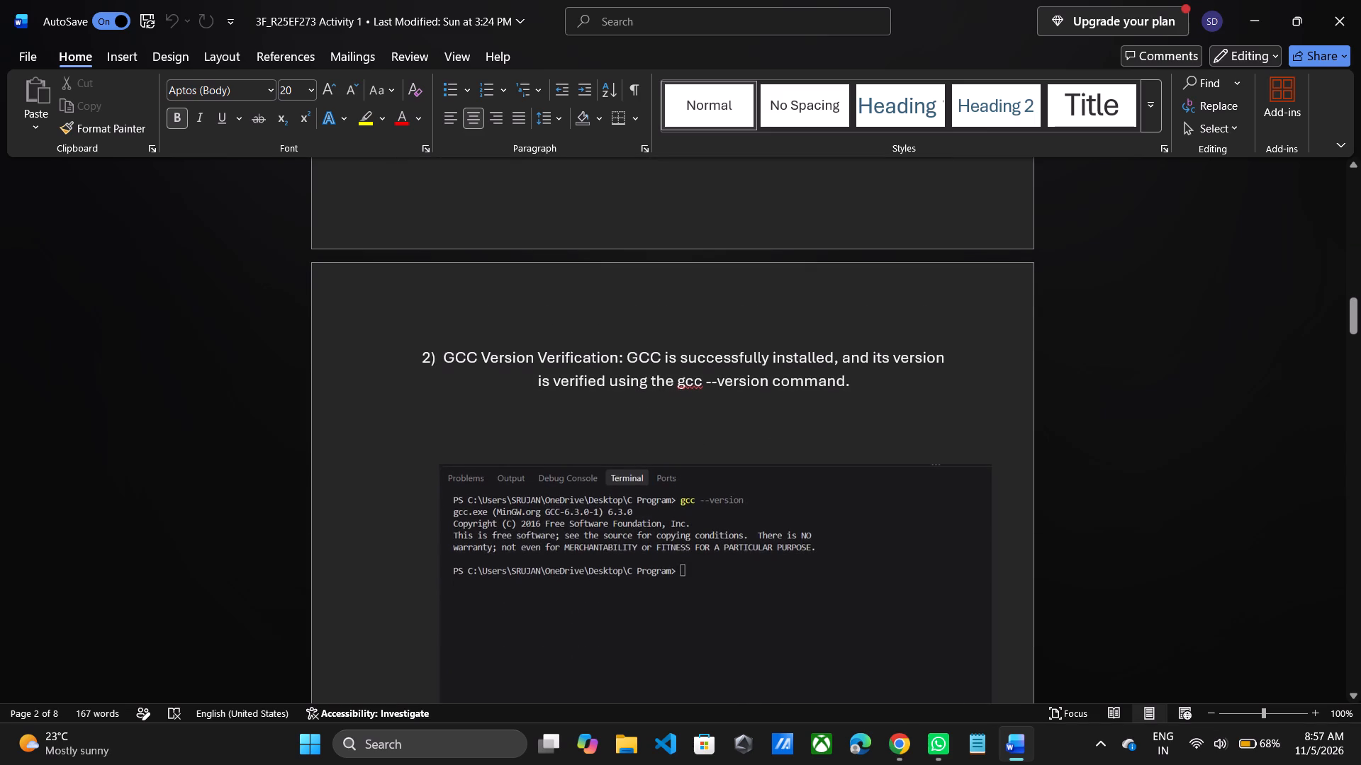
Examine section 3 on the test.c source code and section 4 on successful compilation and execution, including their screenshots.
{"action": "scroll", "coordinate": [498, 454], "scroll_direction": "down", "scroll_amount": 4}
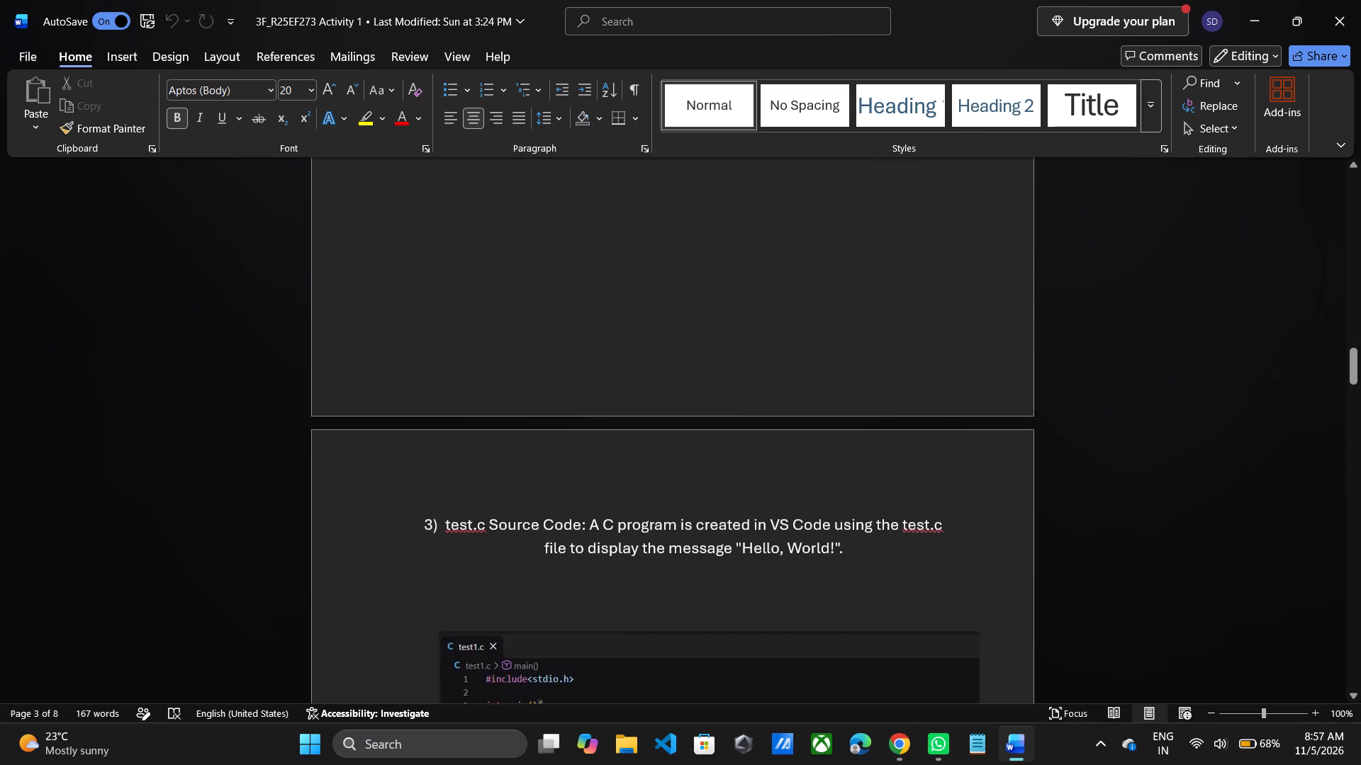
{"action": "scroll", "coordinate": [498, 454], "scroll_direction": "down", "scroll_amount": 1}
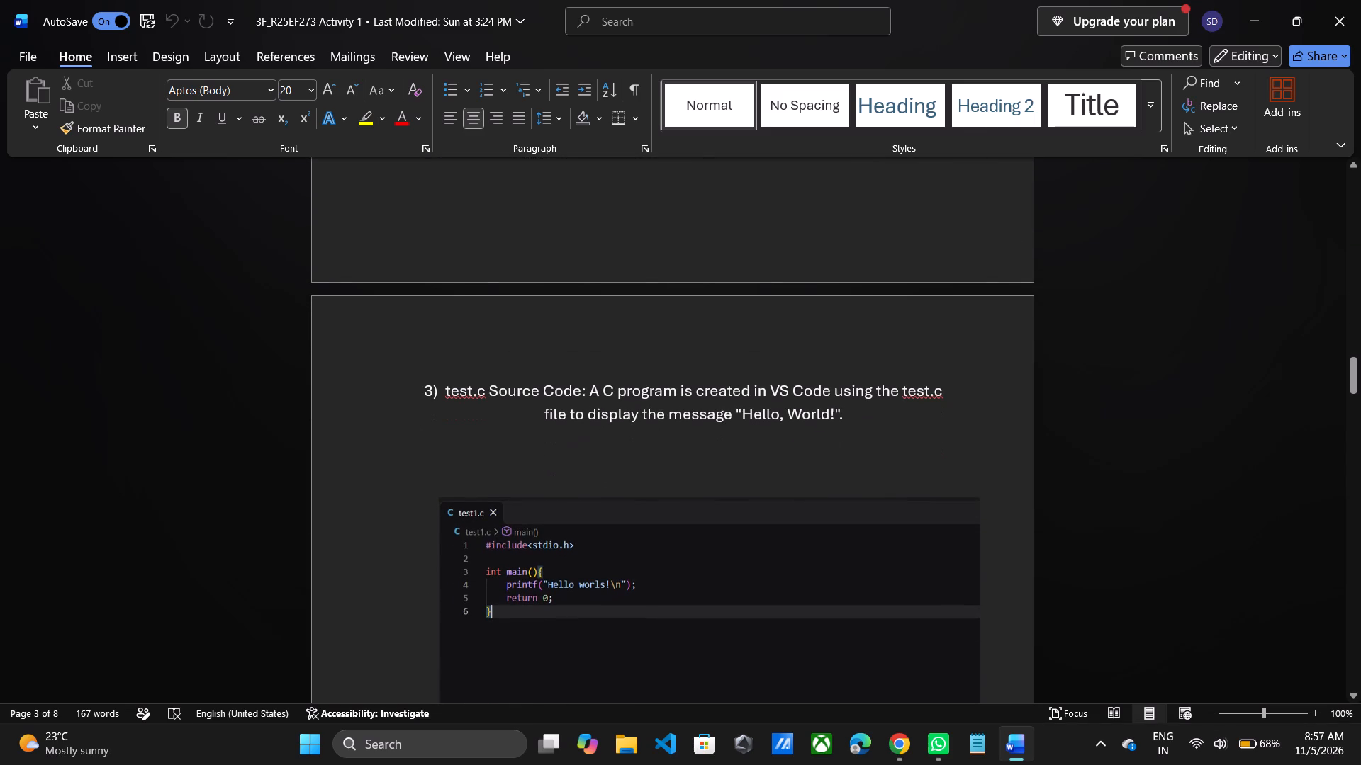
{"action": "scroll", "coordinate": [498, 454], "scroll_direction": "down", "scroll_amount": 3}
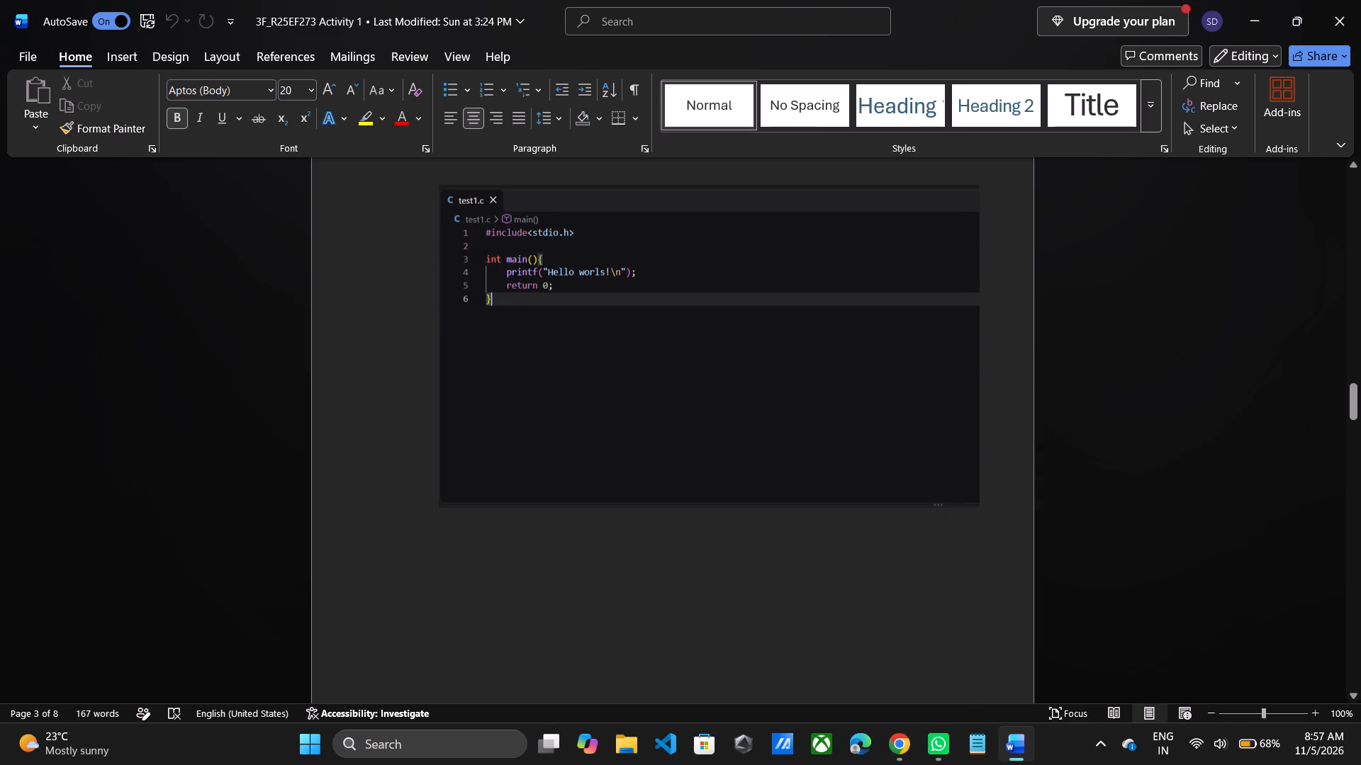
{"action": "scroll", "coordinate": [498, 454], "scroll_direction": "down", "scroll_amount": 2}
{"action": "scroll", "coordinate": [498, 454], "scroll_direction": "up", "scroll_amount": 1}
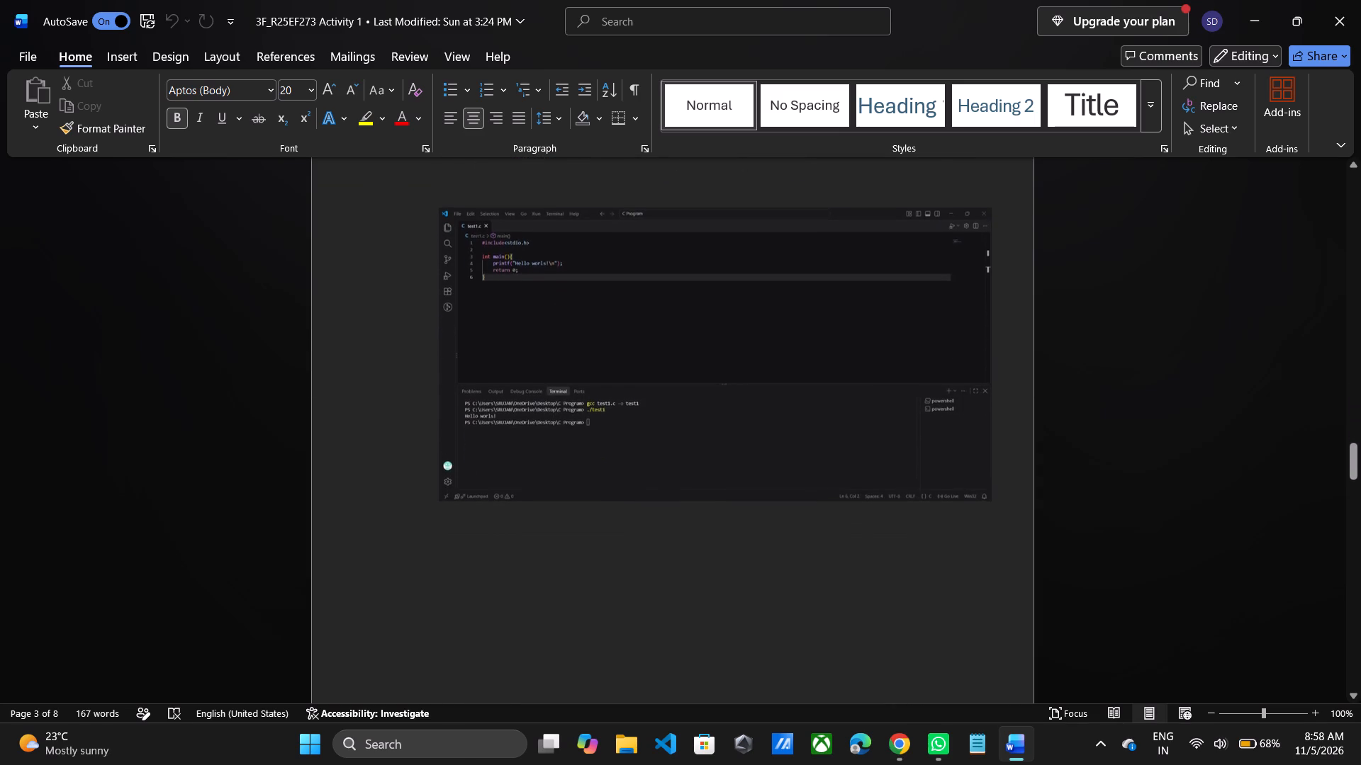
{"action": "scroll", "coordinate": [498, 454], "scroll_direction": "up", "scroll_amount": 1}
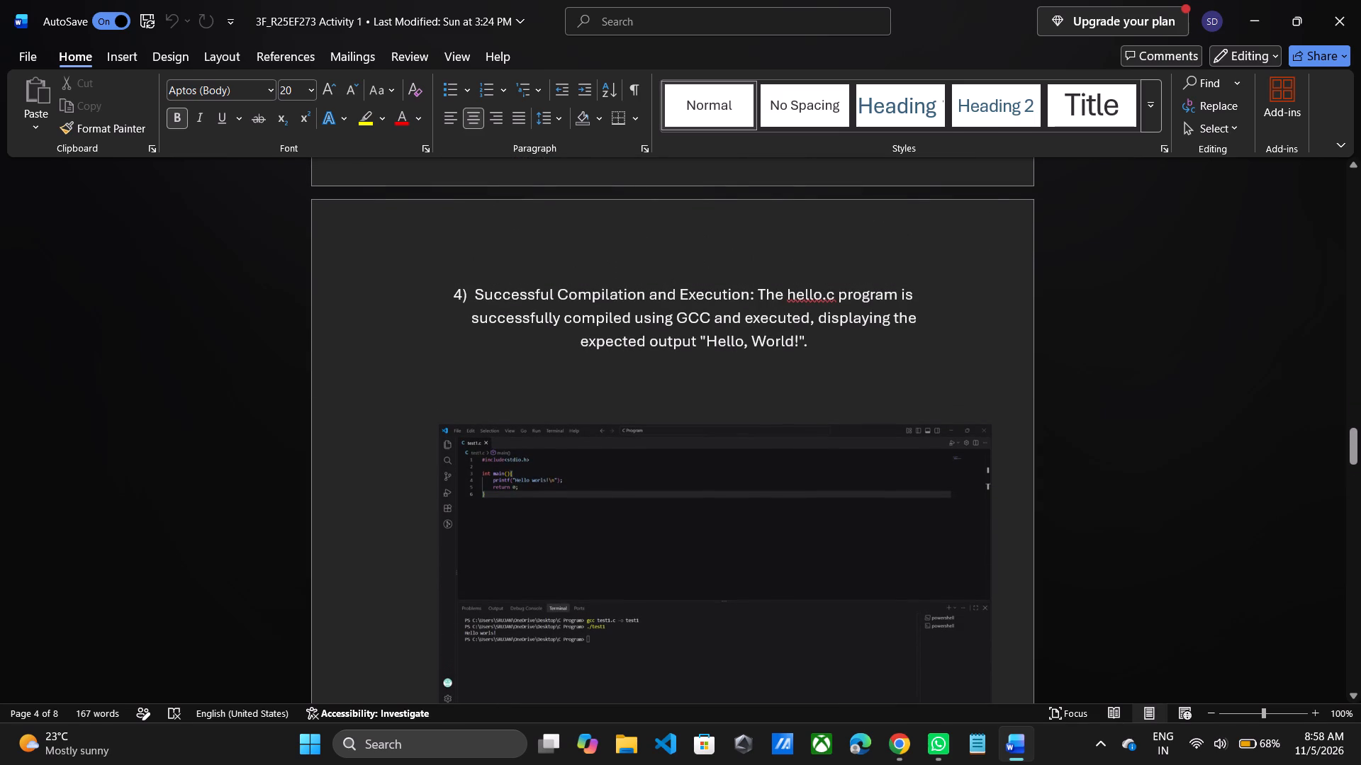
{"action": "scroll", "coordinate": [498, 454], "scroll_direction": "down", "scroll_amount": 1}
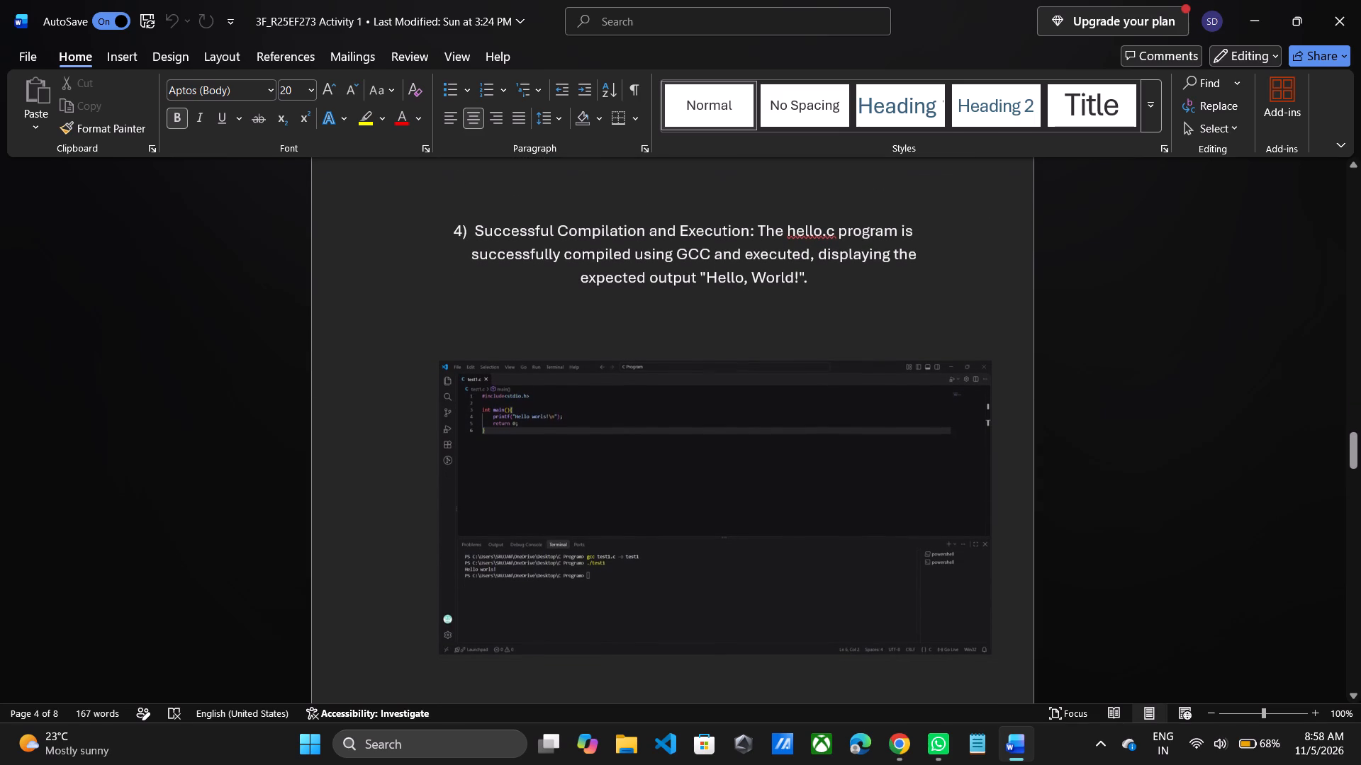
{"action": "scroll", "coordinate": [498, 454], "scroll_direction": "down", "scroll_amount": 3}
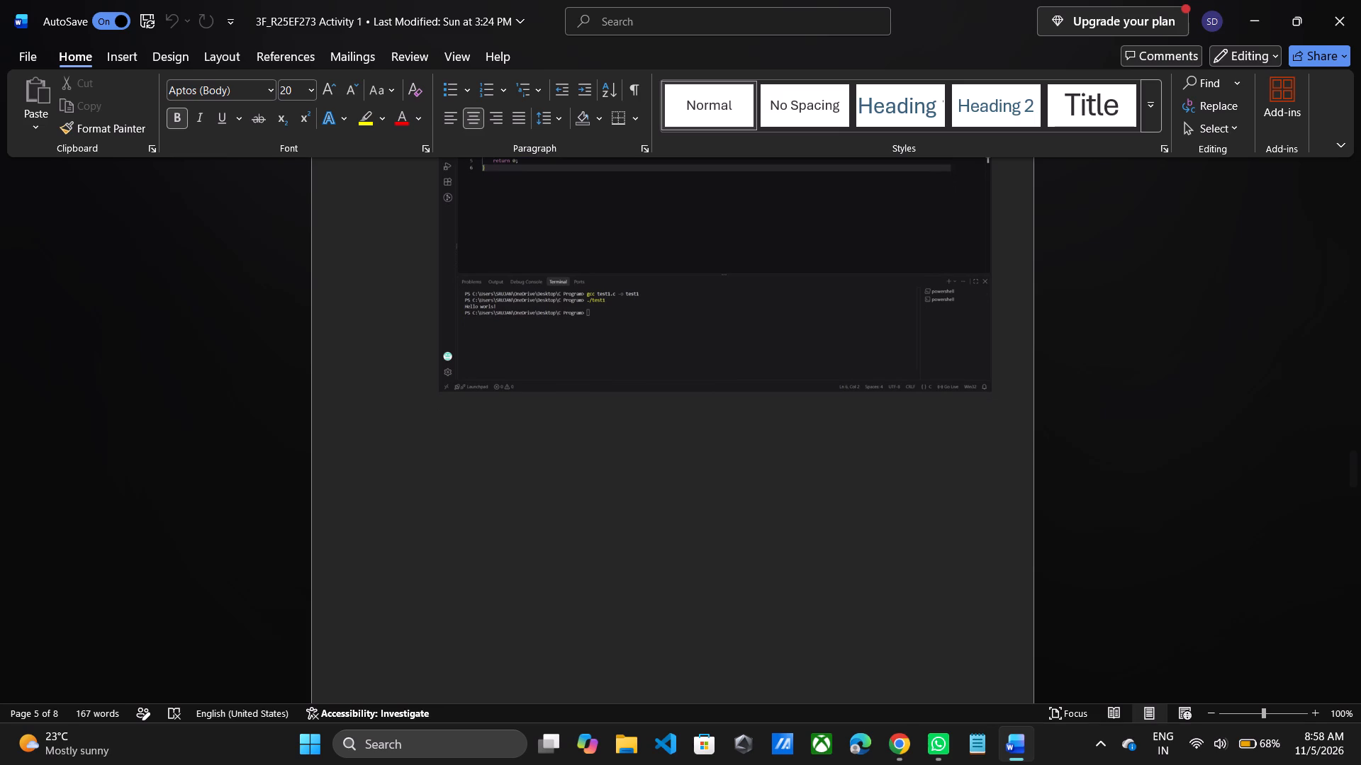
Review the rest of the report after section 4, including section 6 on VS Code version verification, through to the blank last page.
{"action": "scroll", "coordinate": [498, 454], "scroll_direction": "down", "scroll_amount": 1}
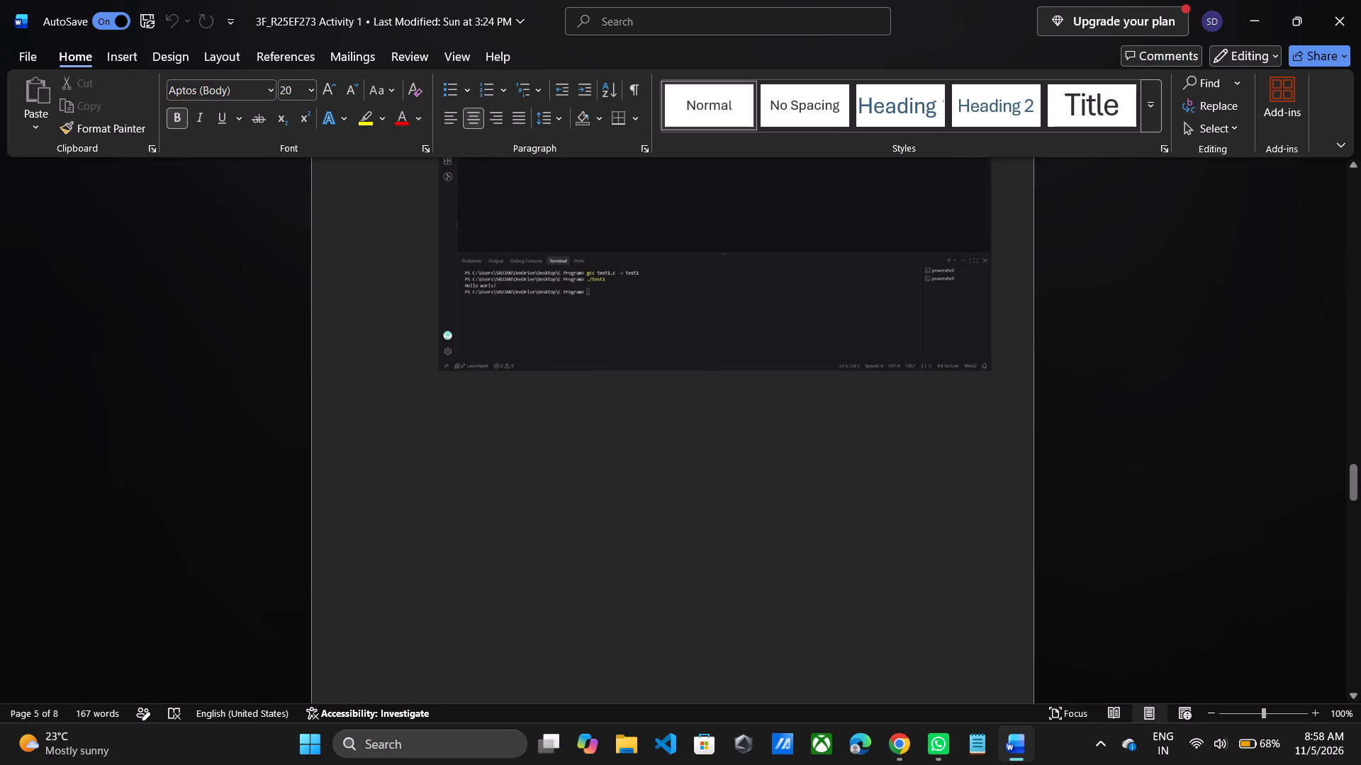
{"action": "scroll", "coordinate": [498, 454], "scroll_direction": "down", "scroll_amount": 3}
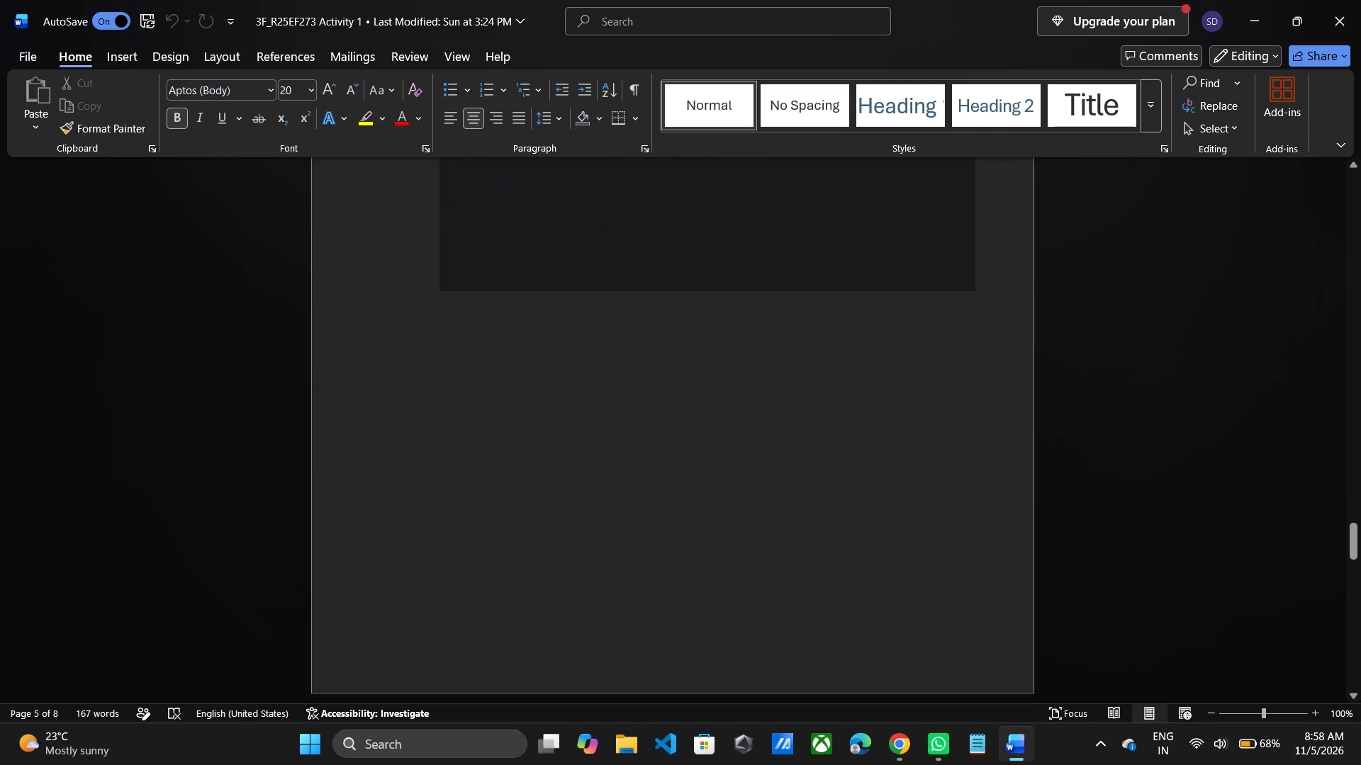
{"action": "scroll", "coordinate": [498, 454], "scroll_direction": "down", "scroll_amount": 3}
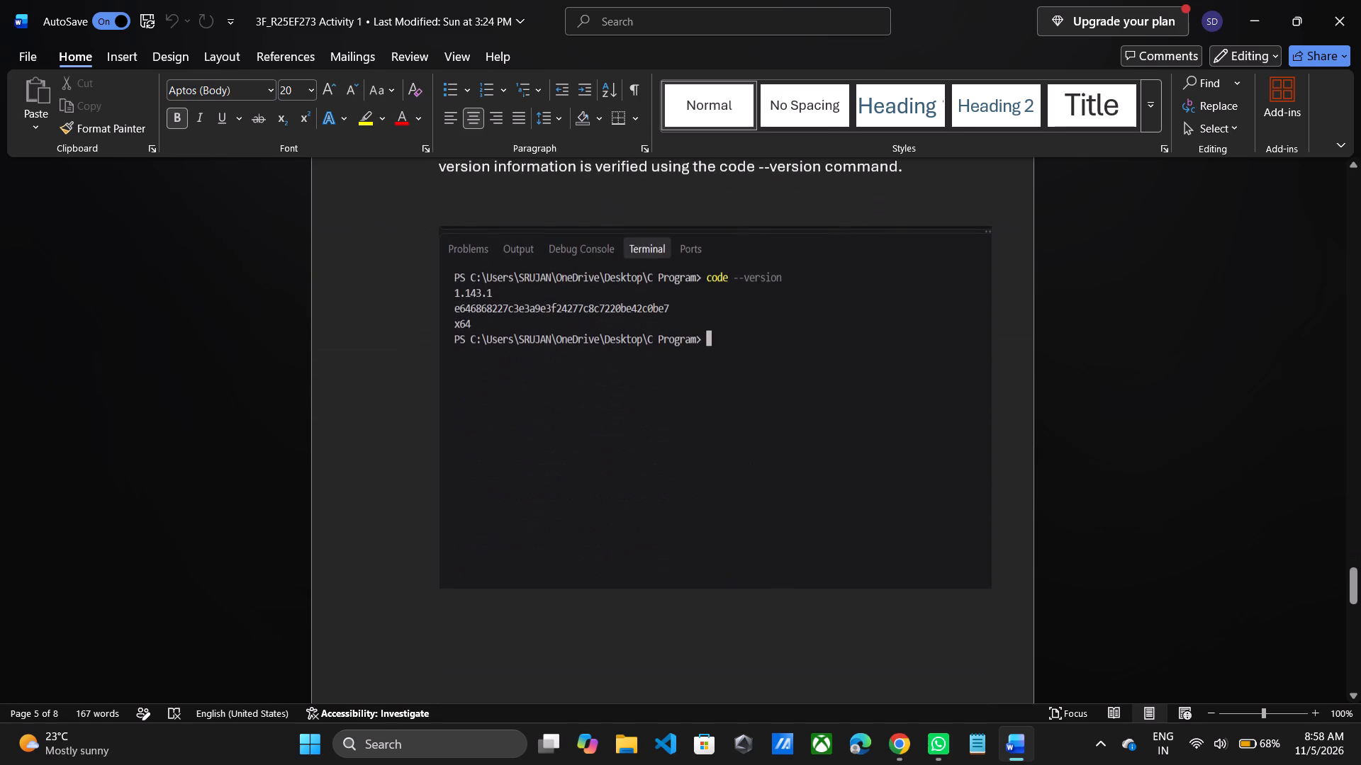
{"action": "scroll", "coordinate": [498, 454], "scroll_direction": "up", "scroll_amount": 1}
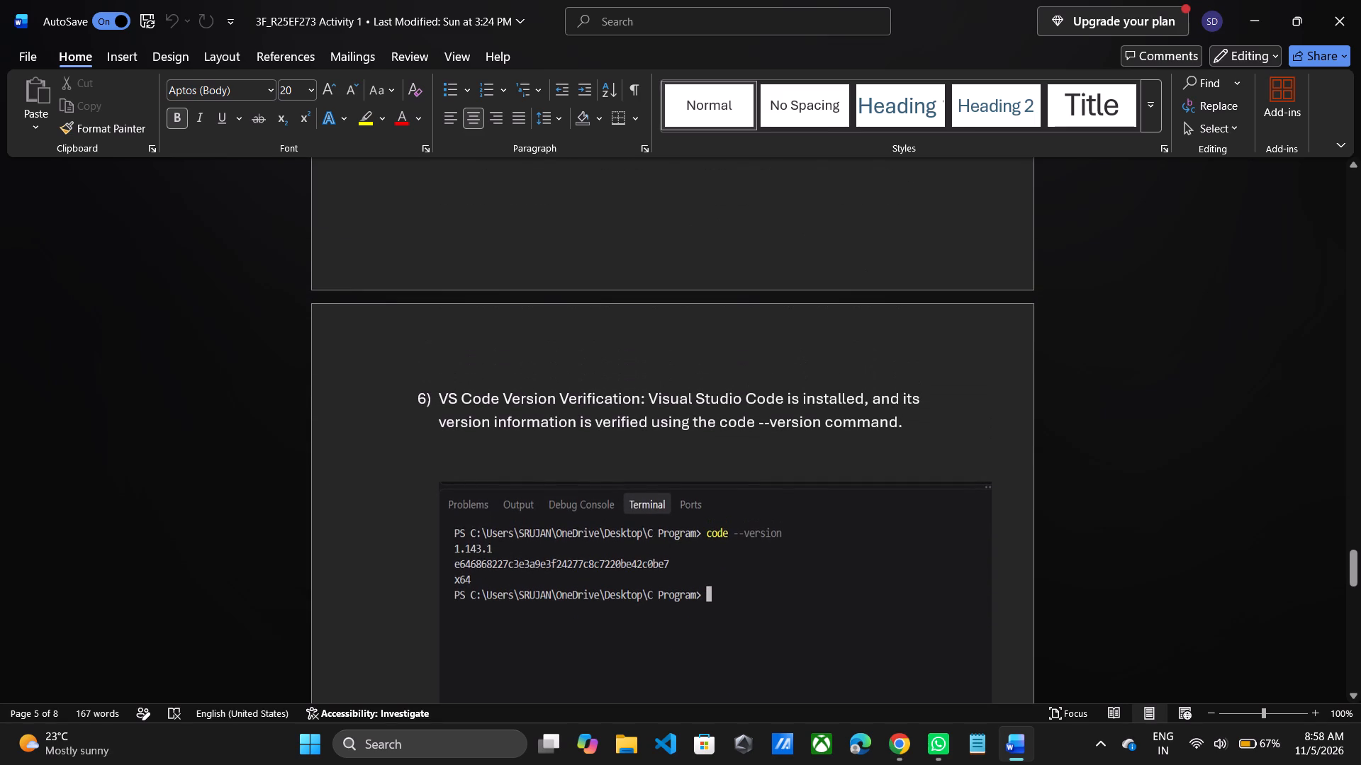
{"action": "scroll", "coordinate": [498, 454], "scroll_direction": "down", "scroll_amount": 9}
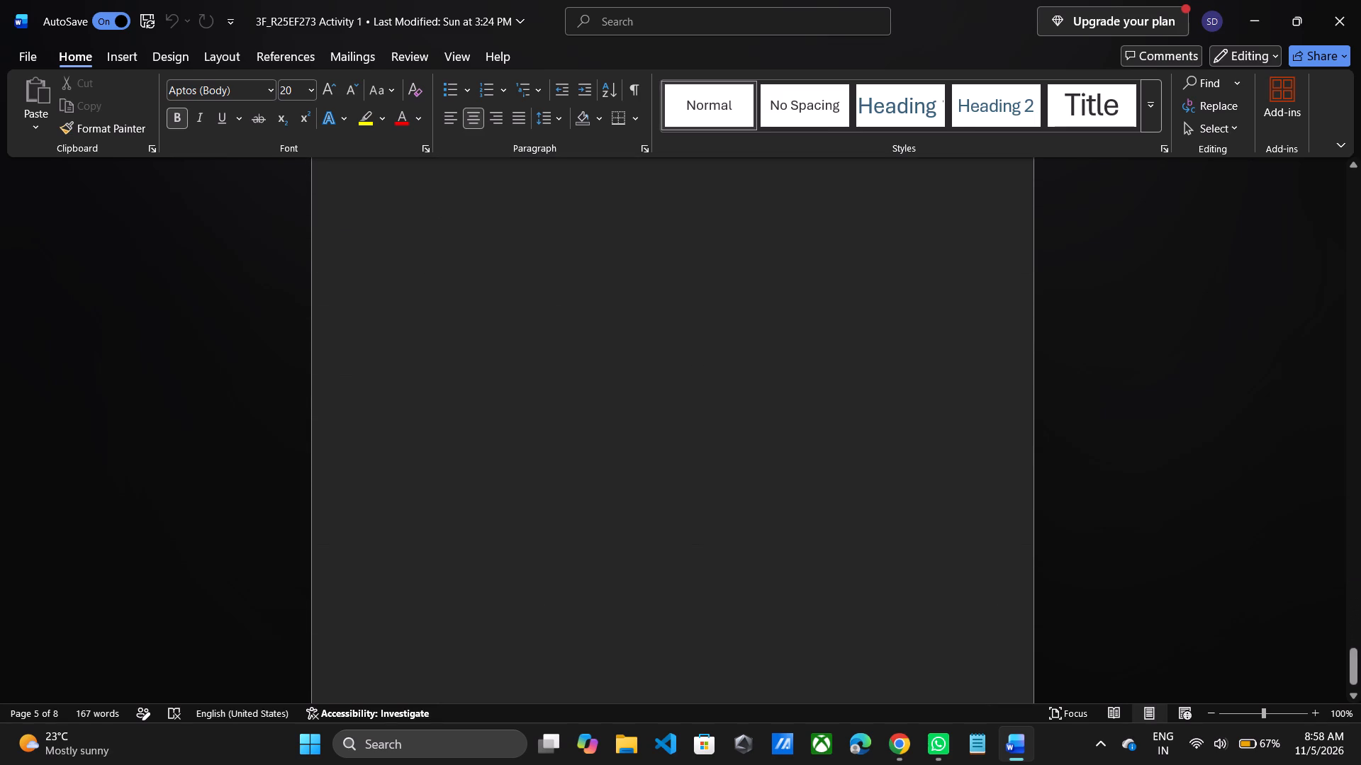
{"action": "right_click", "coordinate": [498, 454]}
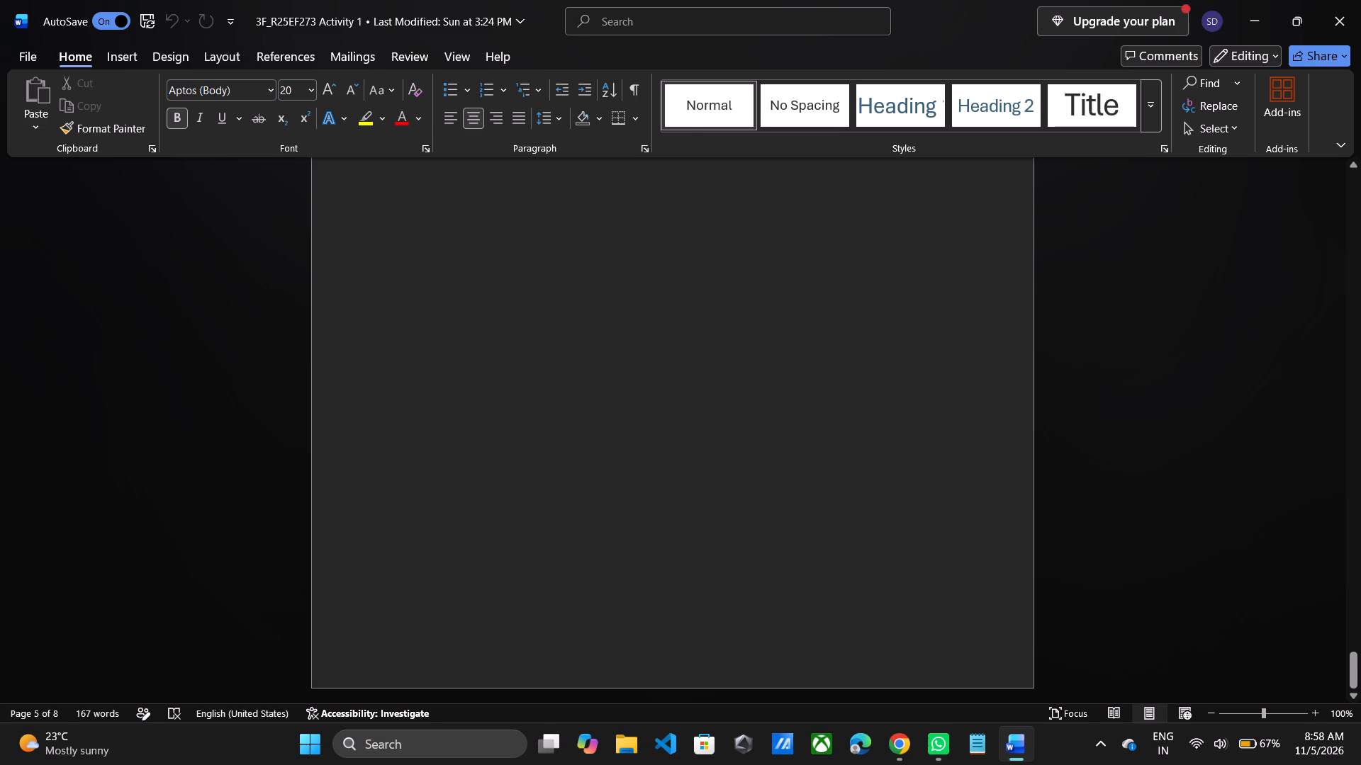
{"action": "left_click", "coordinate": [425, 393]}
Look back through the report's sections from the last page to the Activity 1 cover page.
{"action": "scroll", "coordinate": [425, 393], "scroll_direction": "up", "scroll_amount": 2}
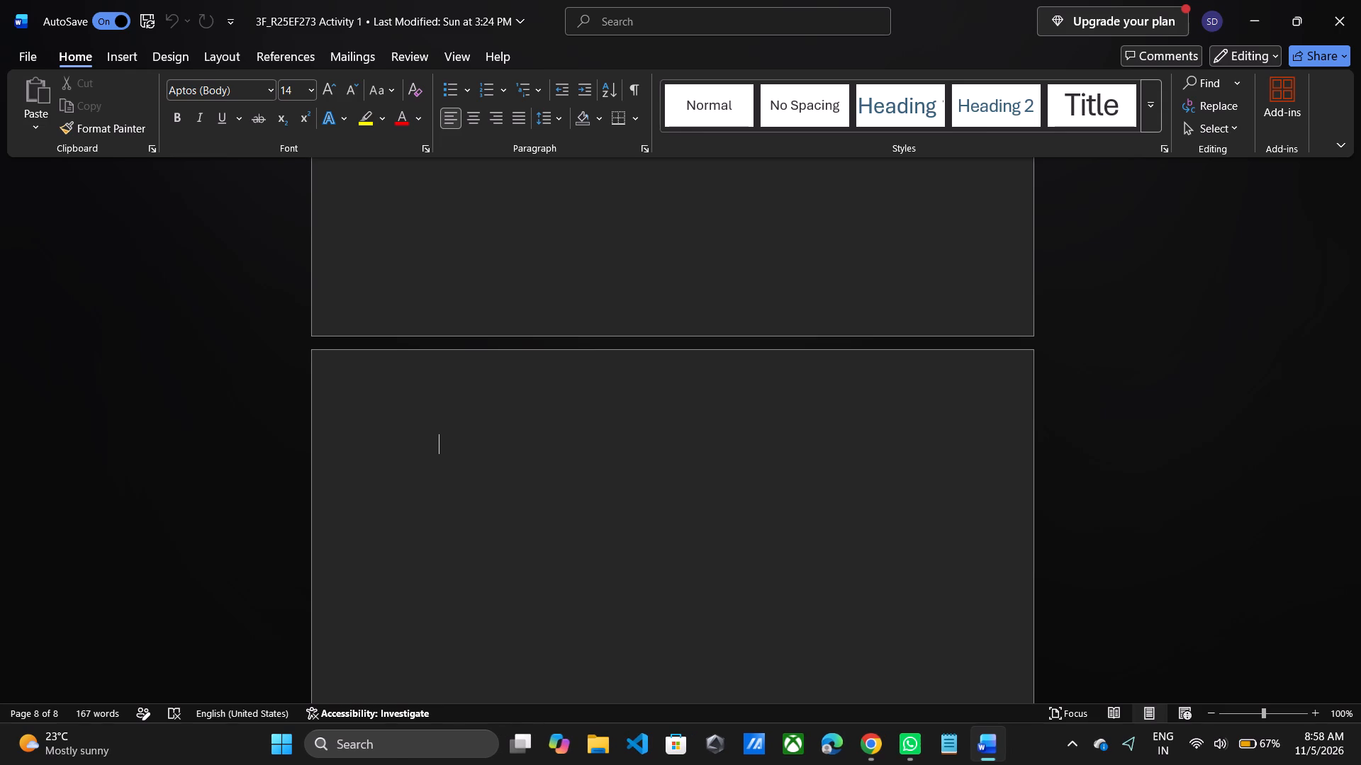
{"action": "scroll", "coordinate": [474, 354], "scroll_direction": "up", "scroll_amount": 15}
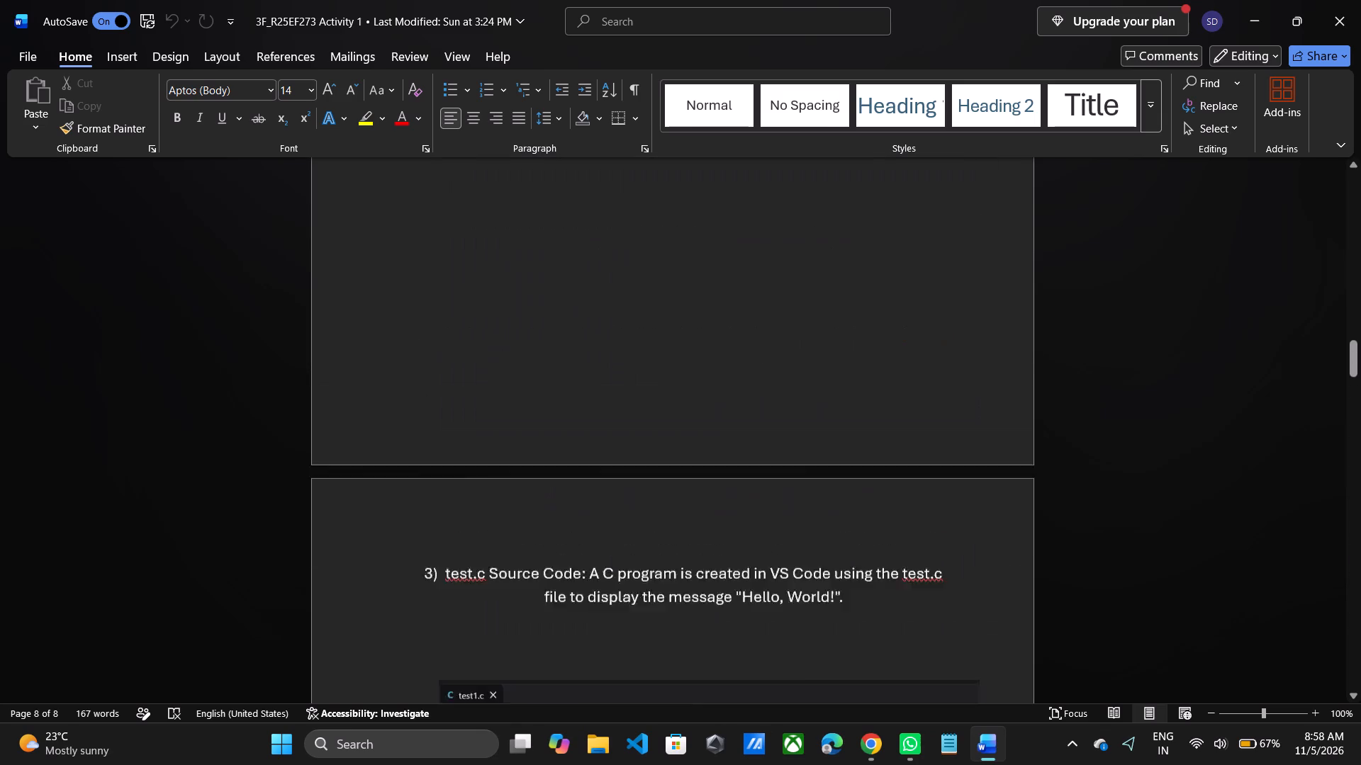
{"action": "scroll", "coordinate": [474, 354], "scroll_direction": "up", "scroll_amount": 5}
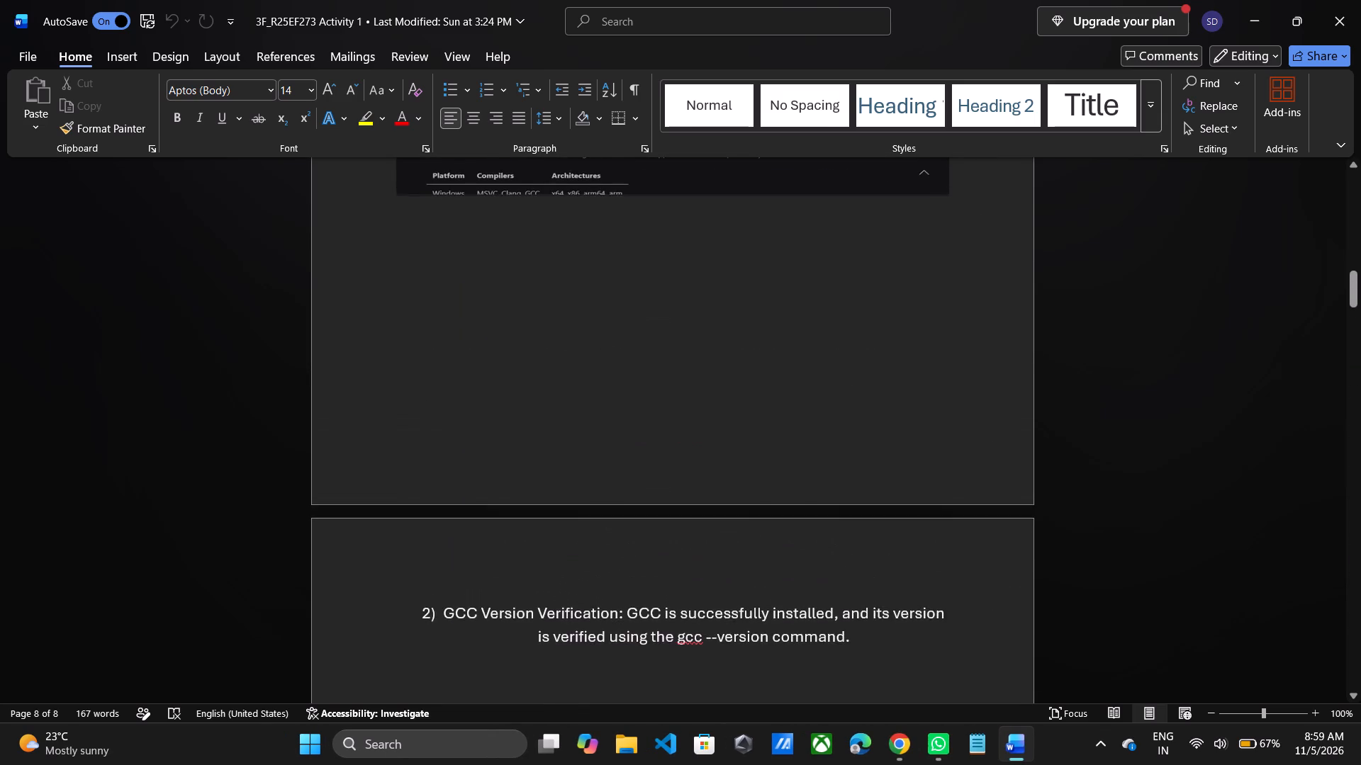
{"action": "scroll", "coordinate": [474, 354], "scroll_direction": "up", "scroll_amount": 4}
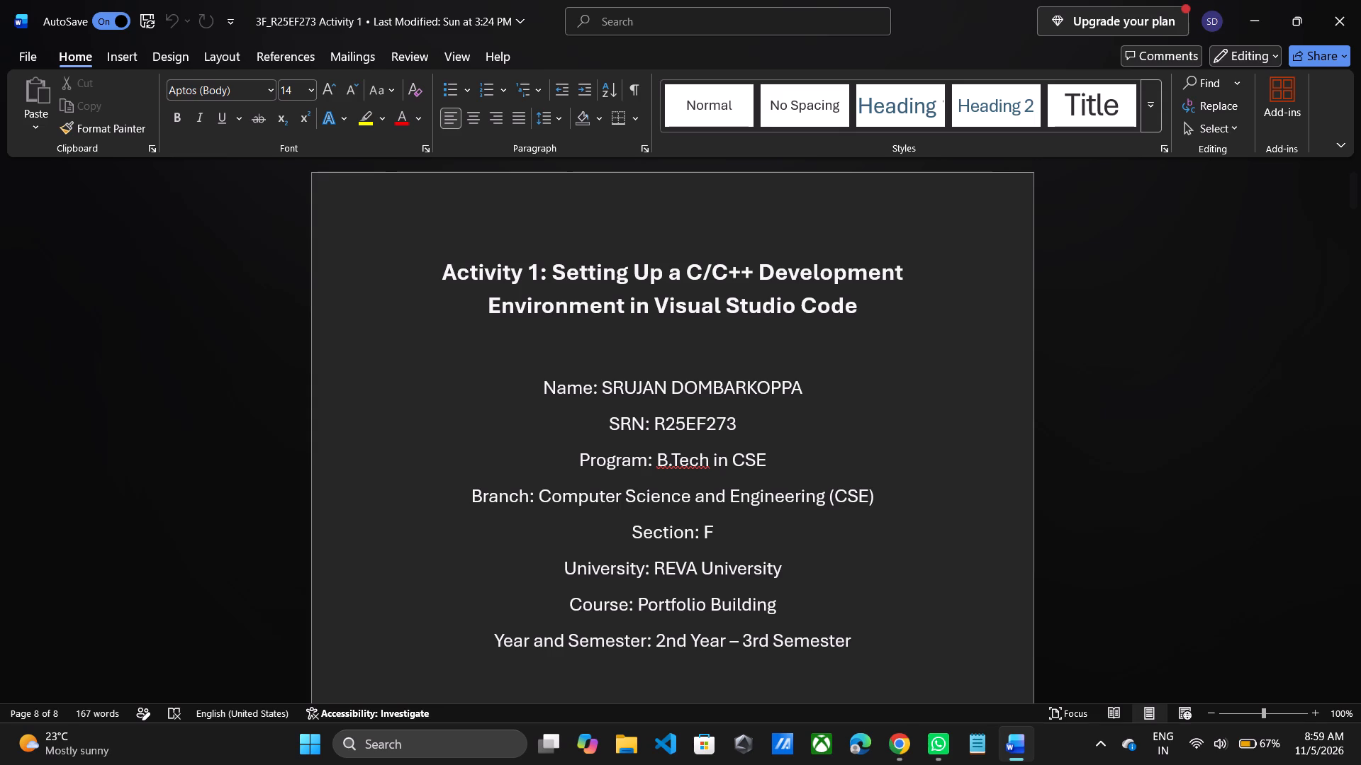
Reread the cover details, the C/C++ Development Tools Extension section and the GCC Version Verification section.
{"action": "scroll", "coordinate": [474, 354], "scroll_direction": "down", "scroll_amount": 2}
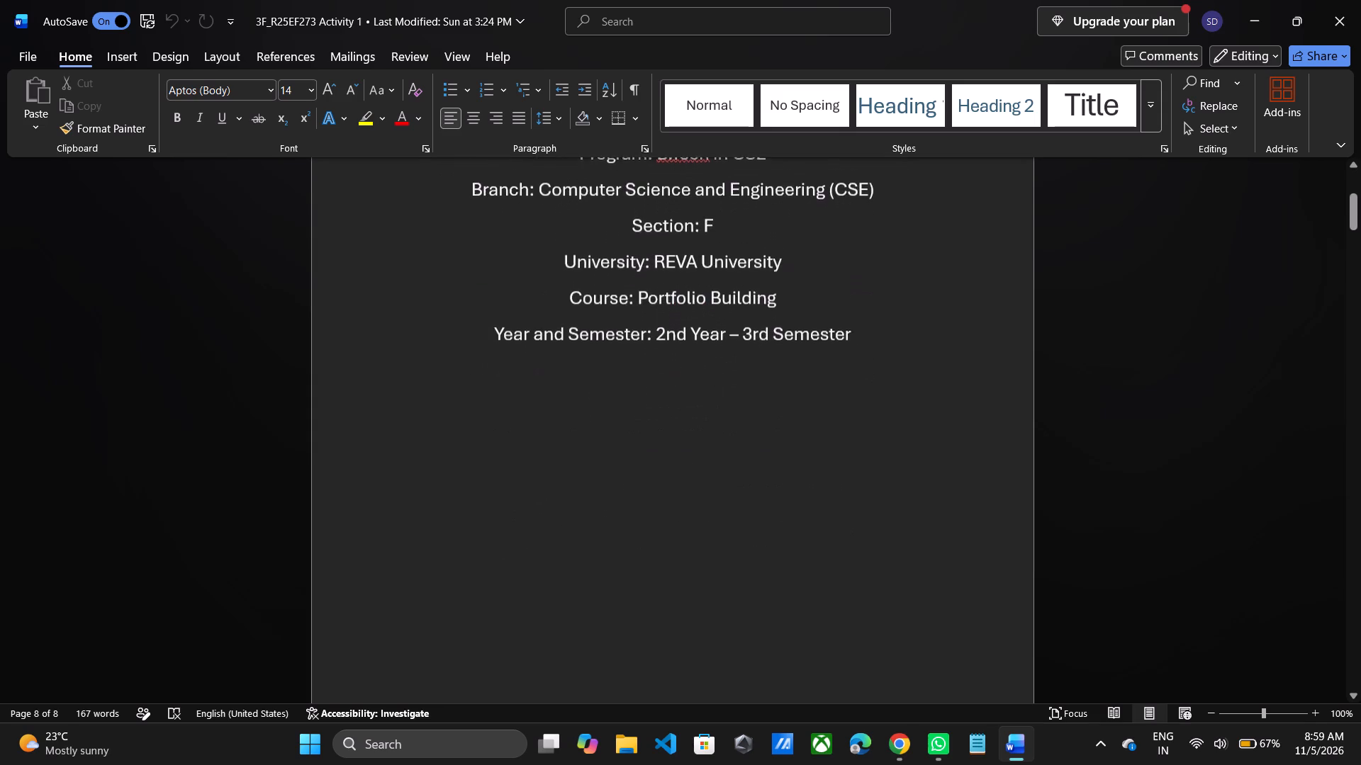
{"action": "scroll", "coordinate": [474, 354], "scroll_direction": "down", "scroll_amount": 3}
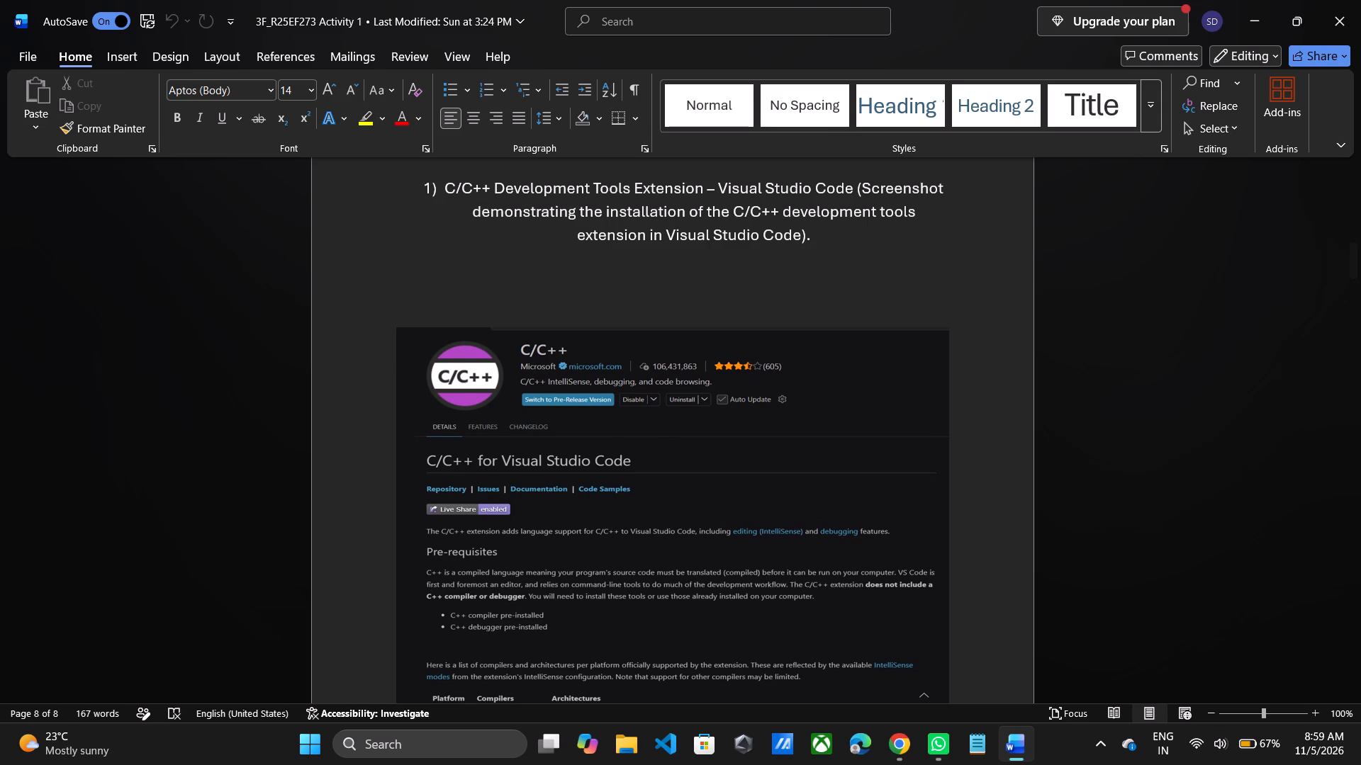
{"action": "scroll", "coordinate": [474, 354], "scroll_direction": "down", "scroll_amount": 3}
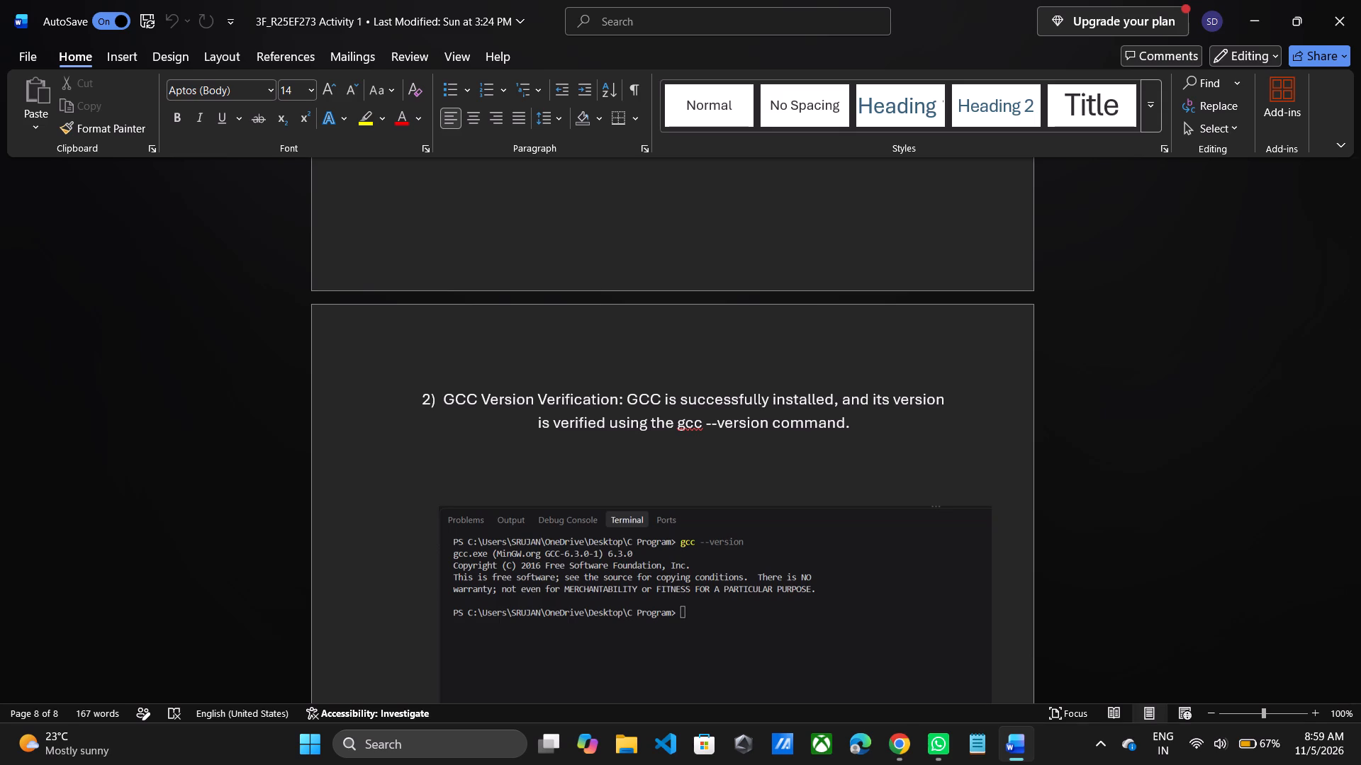
{"action": "scroll", "coordinate": [474, 354], "scroll_direction": "down", "scroll_amount": 2}
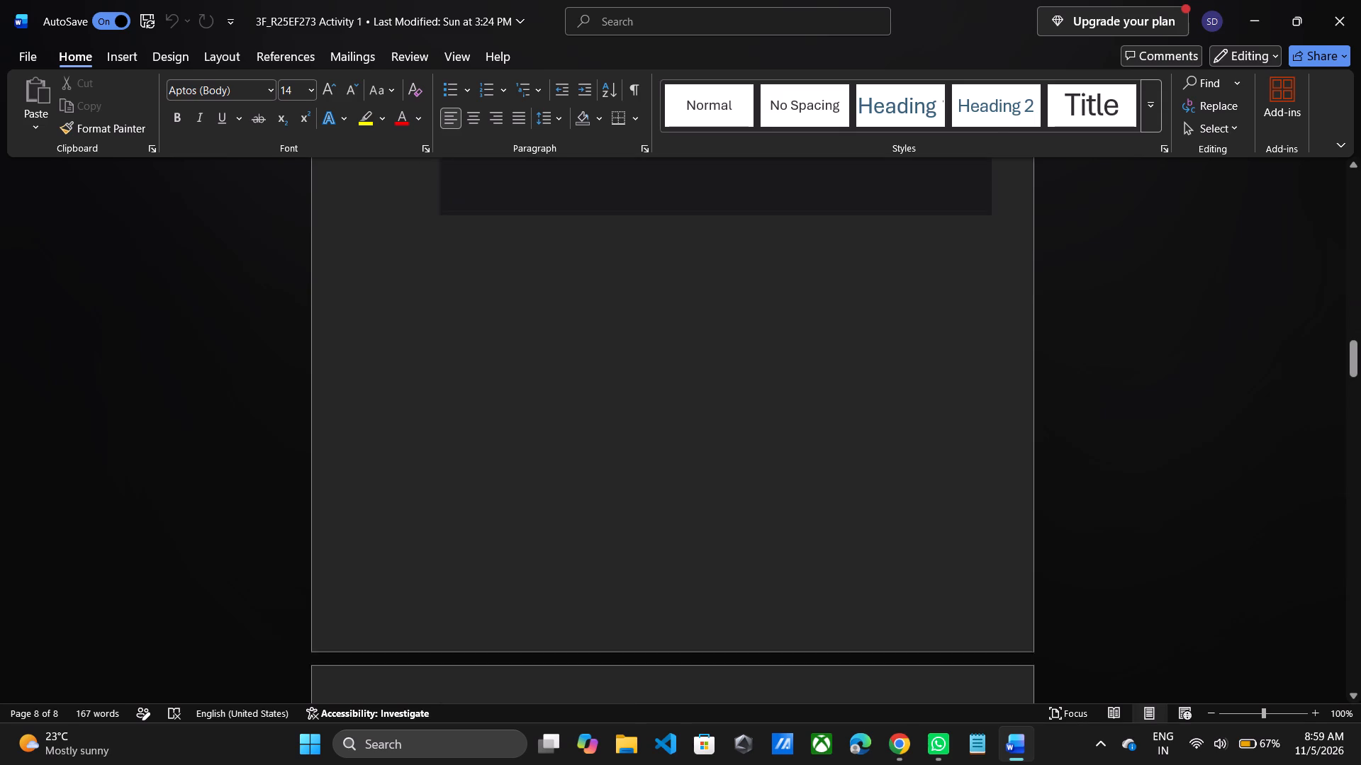
Recheck the report from the test.c source code section through VS Code Version Verification to the blank last page.
{"action": "scroll", "coordinate": [474, 354], "scroll_direction": "down", "scroll_amount": 3}
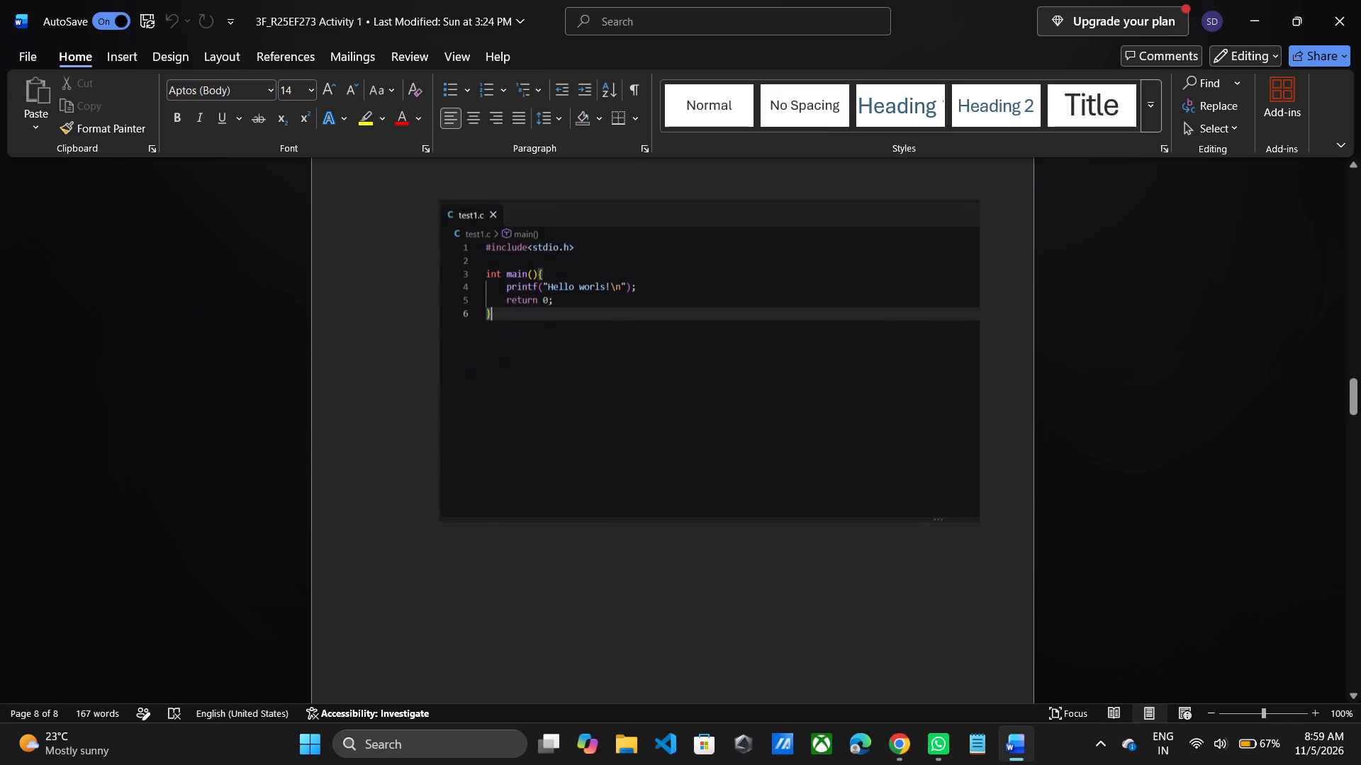
{"action": "scroll", "coordinate": [474, 354], "scroll_direction": "down", "scroll_amount": 5}
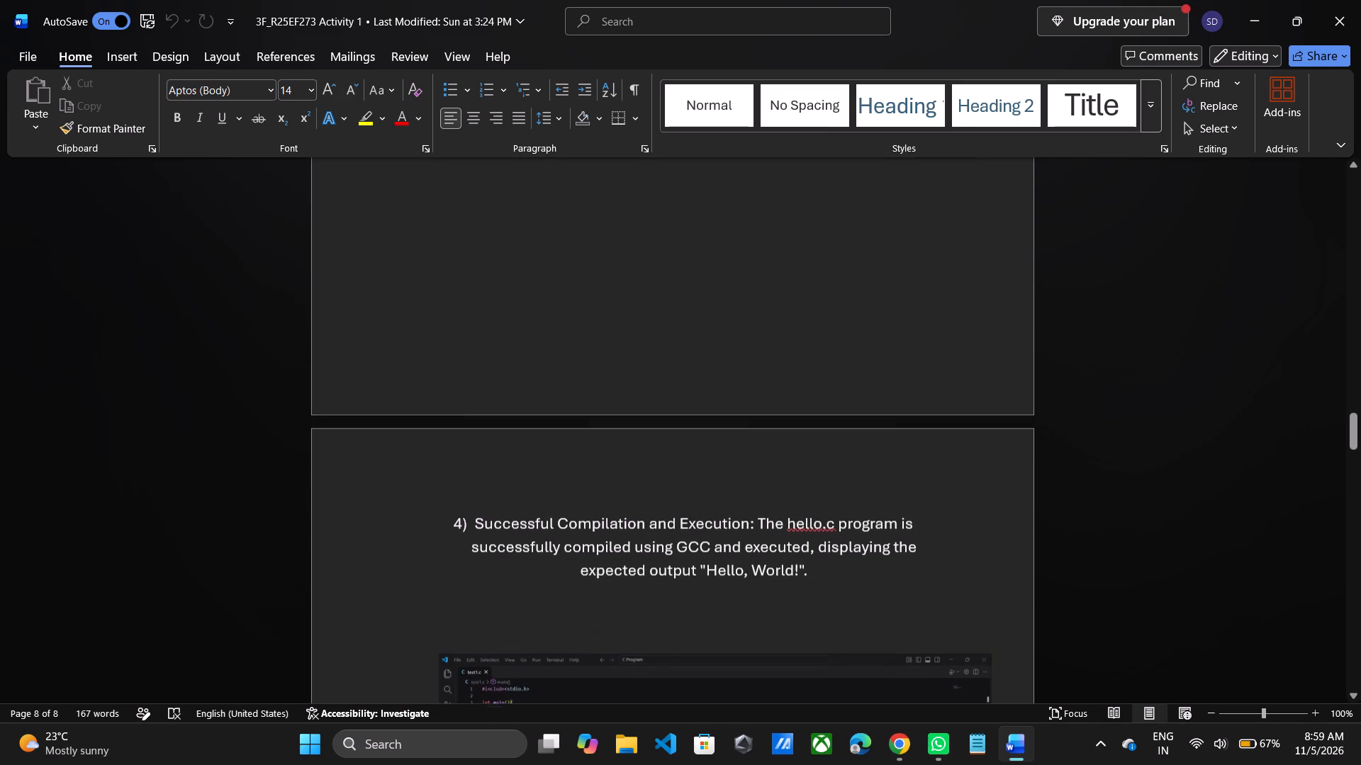
{"action": "scroll", "coordinate": [474, 354], "scroll_direction": "down", "scroll_amount": 3}
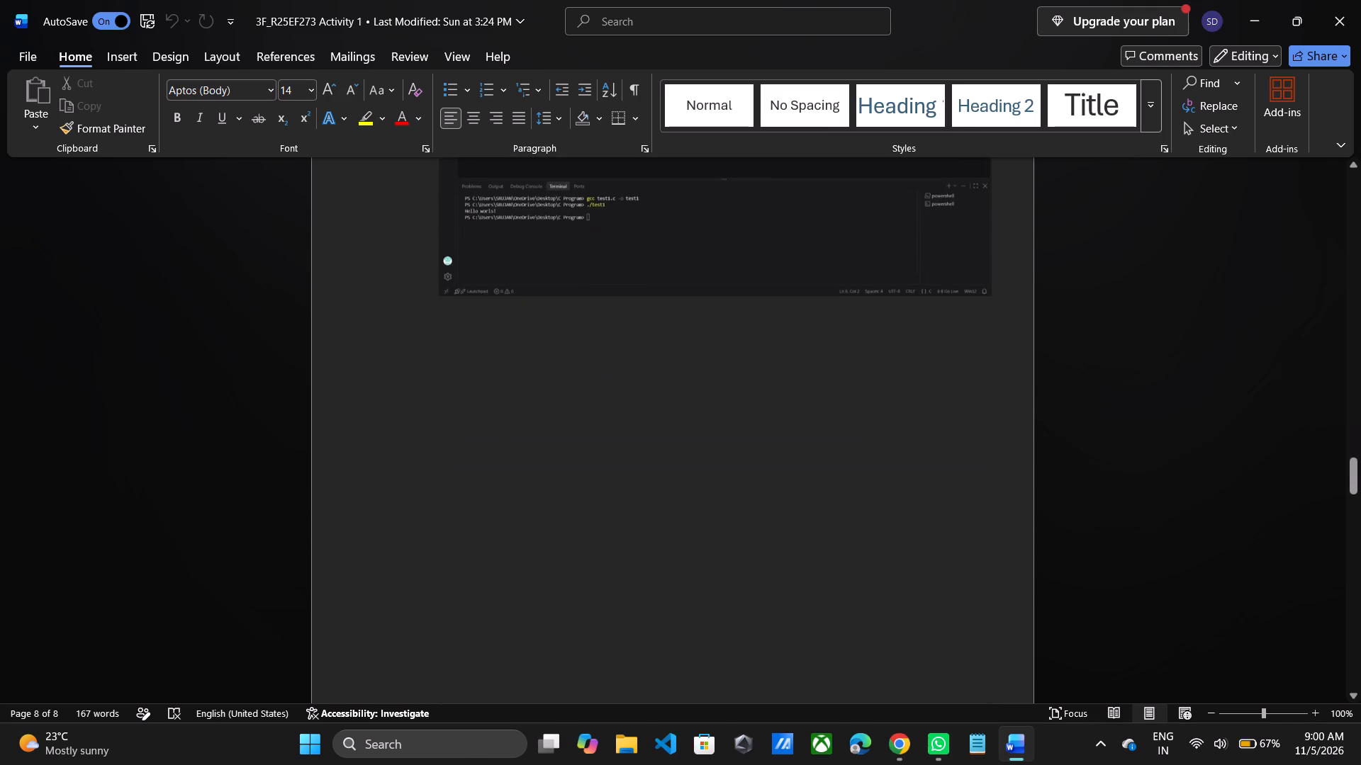
{"action": "scroll", "coordinate": [474, 354], "scroll_direction": "down", "scroll_amount": 2}
{"action": "scroll", "coordinate": [474, 354], "scroll_direction": "up", "scroll_amount": 3}
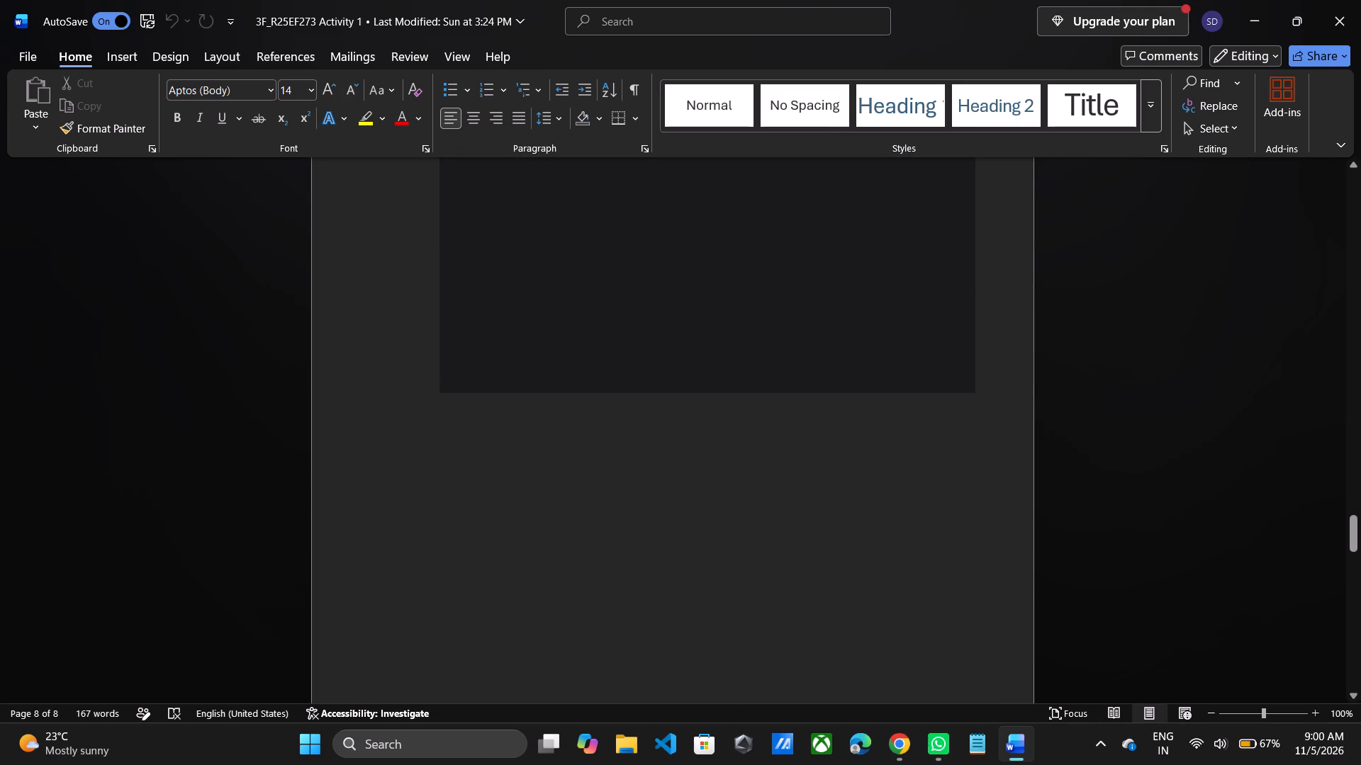
{"action": "scroll", "coordinate": [464, 373], "scroll_direction": "up", "scroll_amount": 2}
{"action": "scroll", "coordinate": [464, 373], "scroll_direction": "down", "scroll_amount": 7}
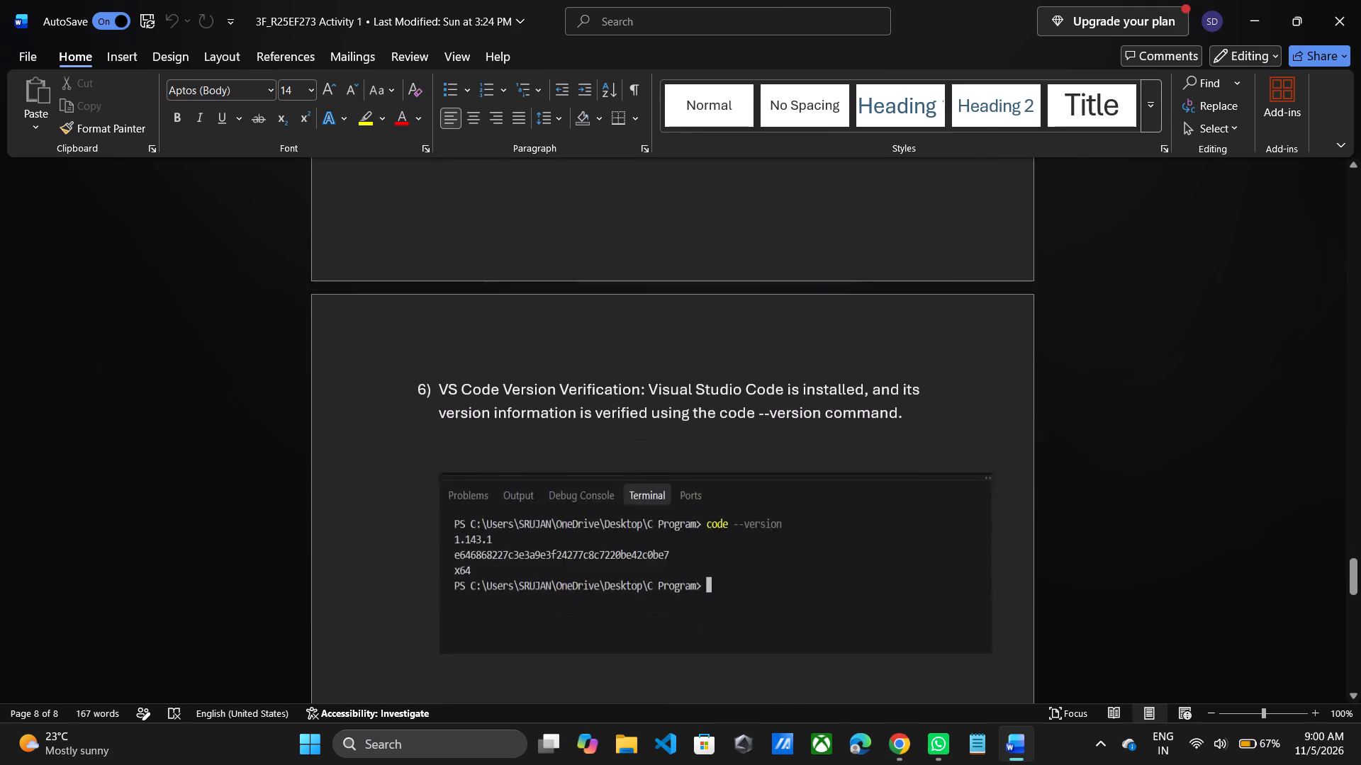
{"action": "scroll", "coordinate": [464, 373], "scroll_direction": "down", "scroll_amount": 4}
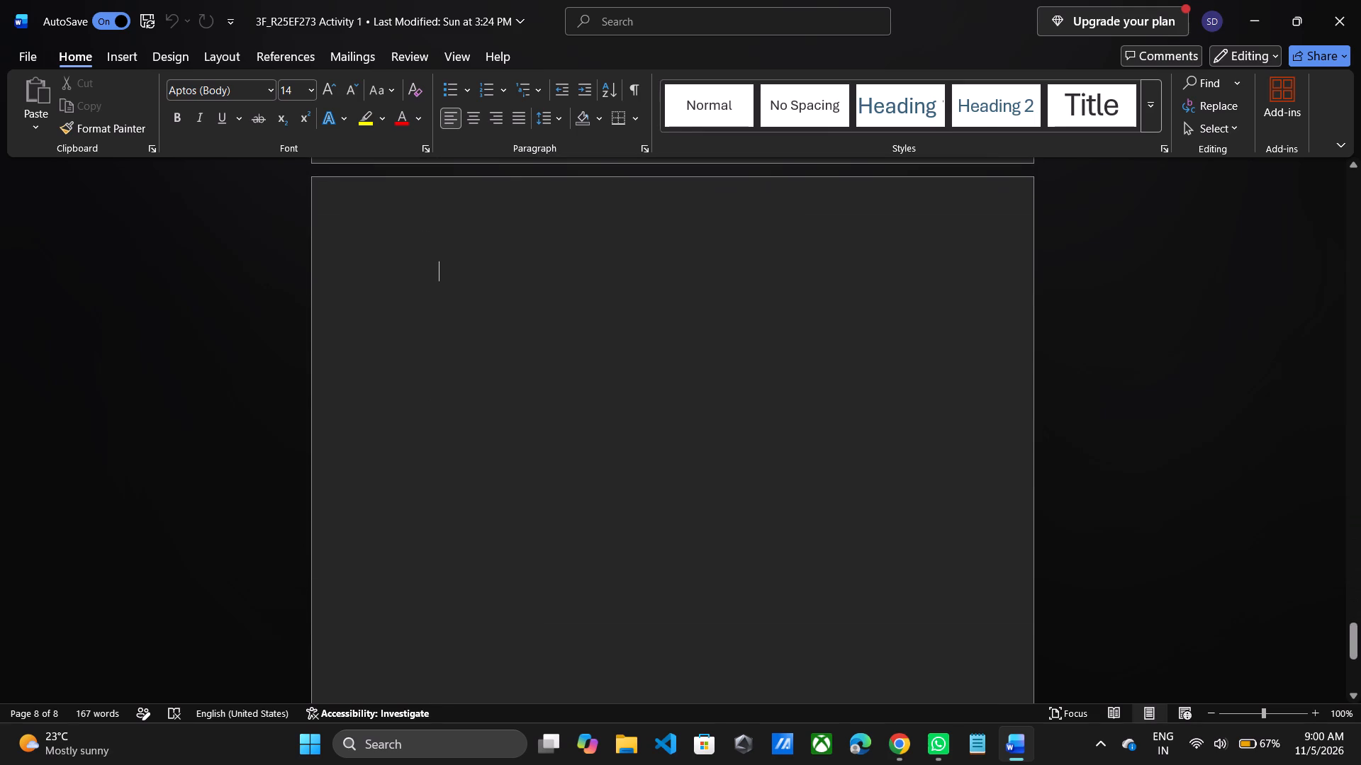
Look back through the Activity 1 report from the blank last page to the C/C++ extension screenshot.
{"action": "scroll", "coordinate": [464, 373], "scroll_direction": "down", "scroll_amount": 2}
{"action": "scroll", "coordinate": [464, 373], "scroll_direction": "up", "scroll_amount": 3}
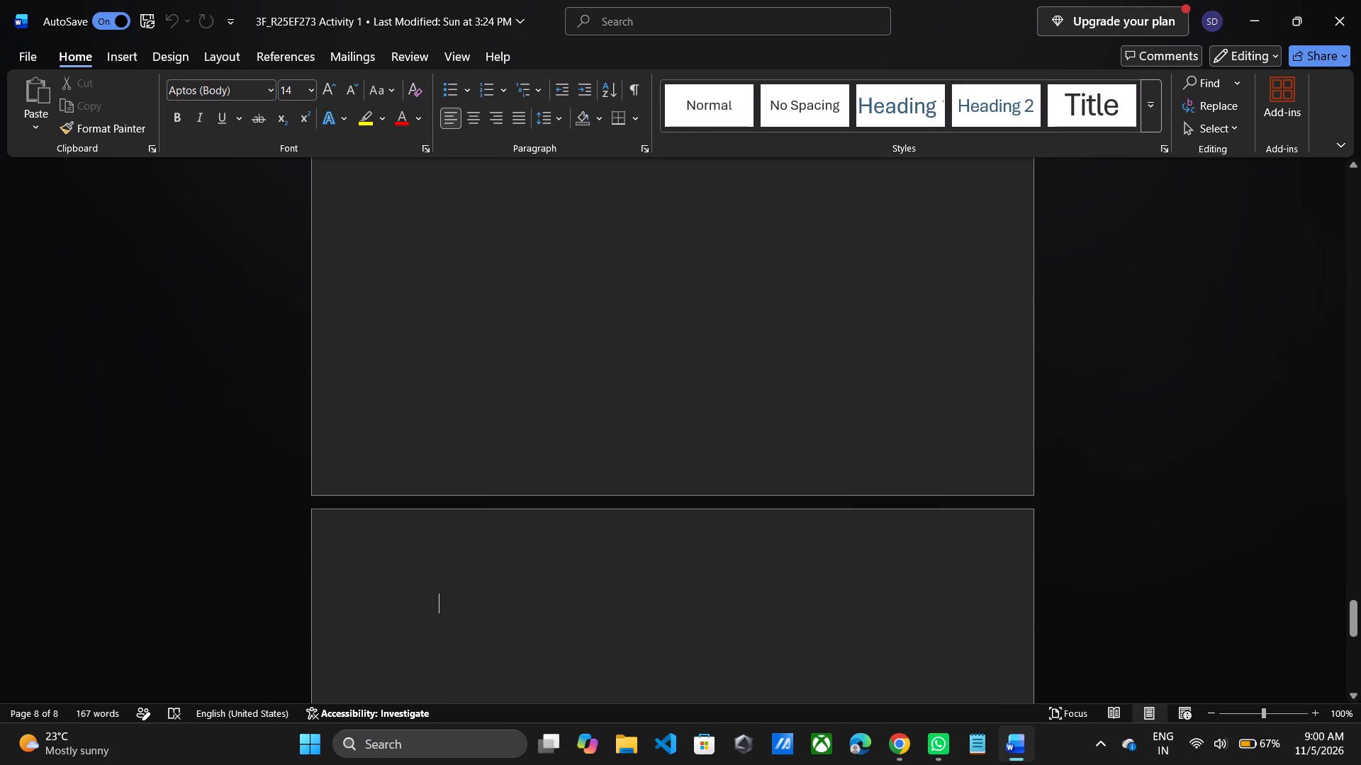
{"action": "scroll", "coordinate": [464, 373], "scroll_direction": "up", "scroll_amount": 6}
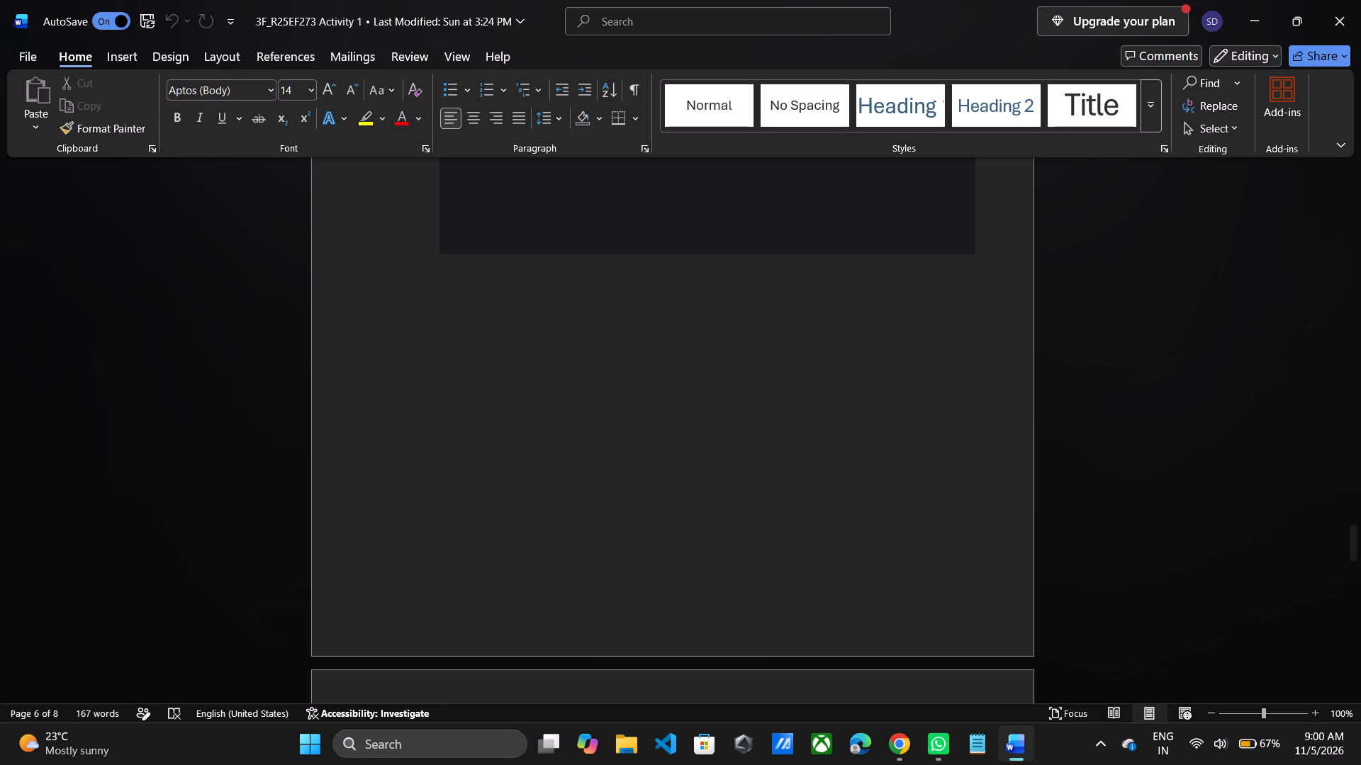
{"action": "scroll", "coordinate": [464, 373], "scroll_direction": "up", "scroll_amount": 3}
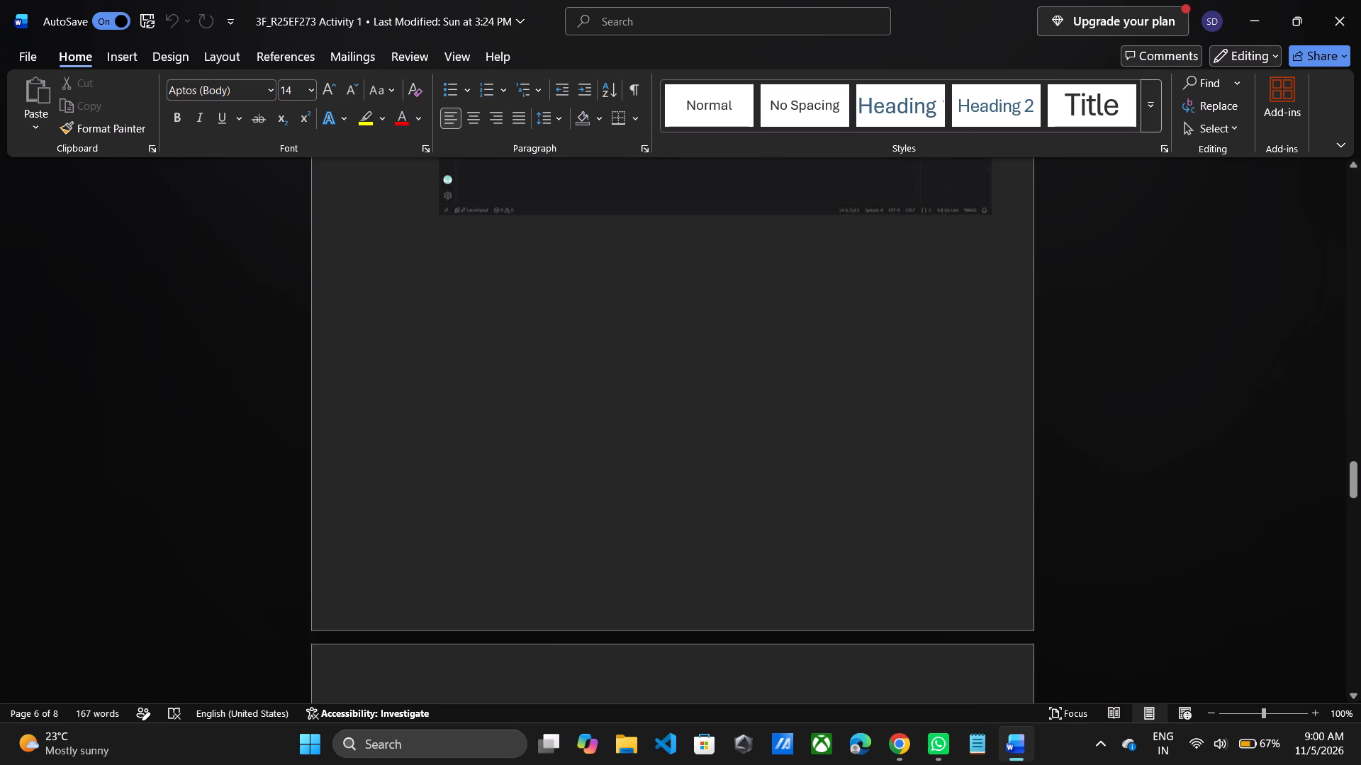
{"action": "scroll", "coordinate": [464, 373], "scroll_direction": "up", "scroll_amount": 6}
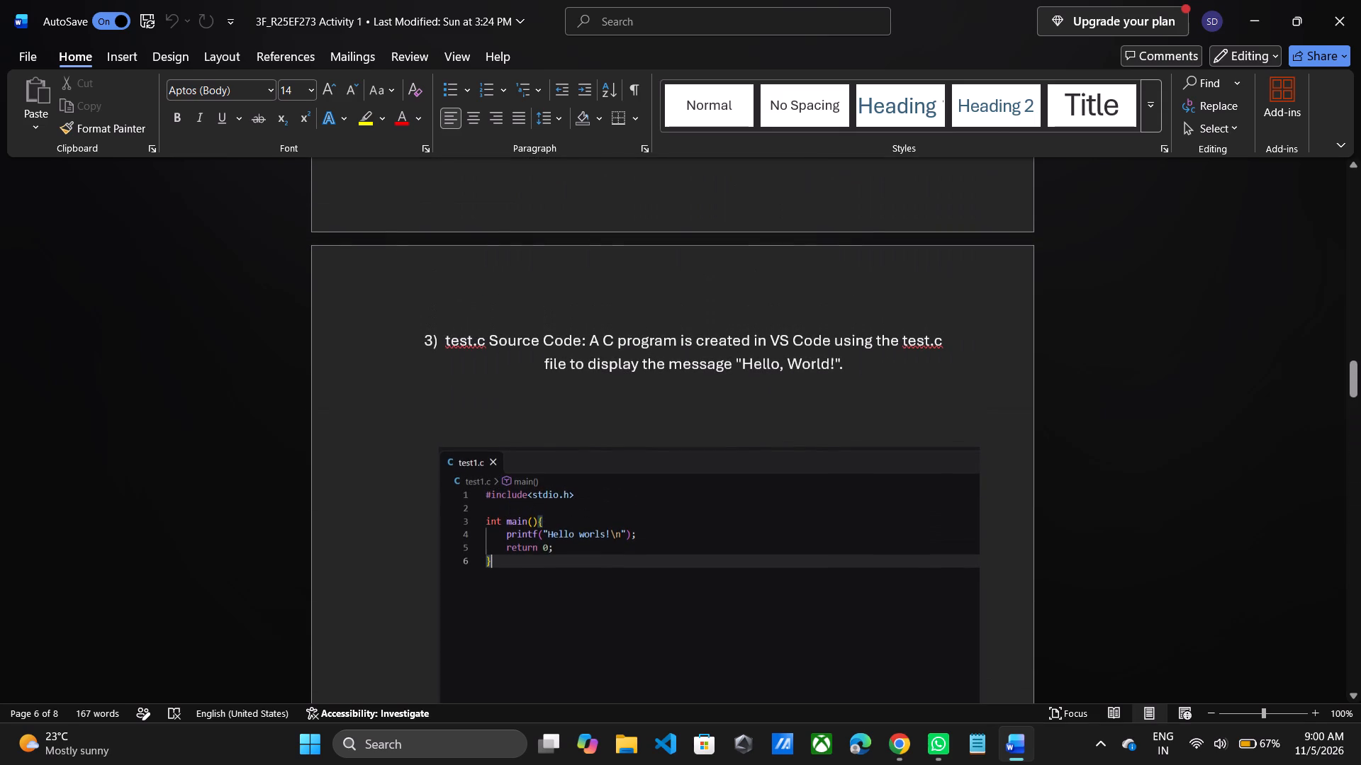
{"action": "scroll", "coordinate": [464, 373], "scroll_direction": "up", "scroll_amount": 4}
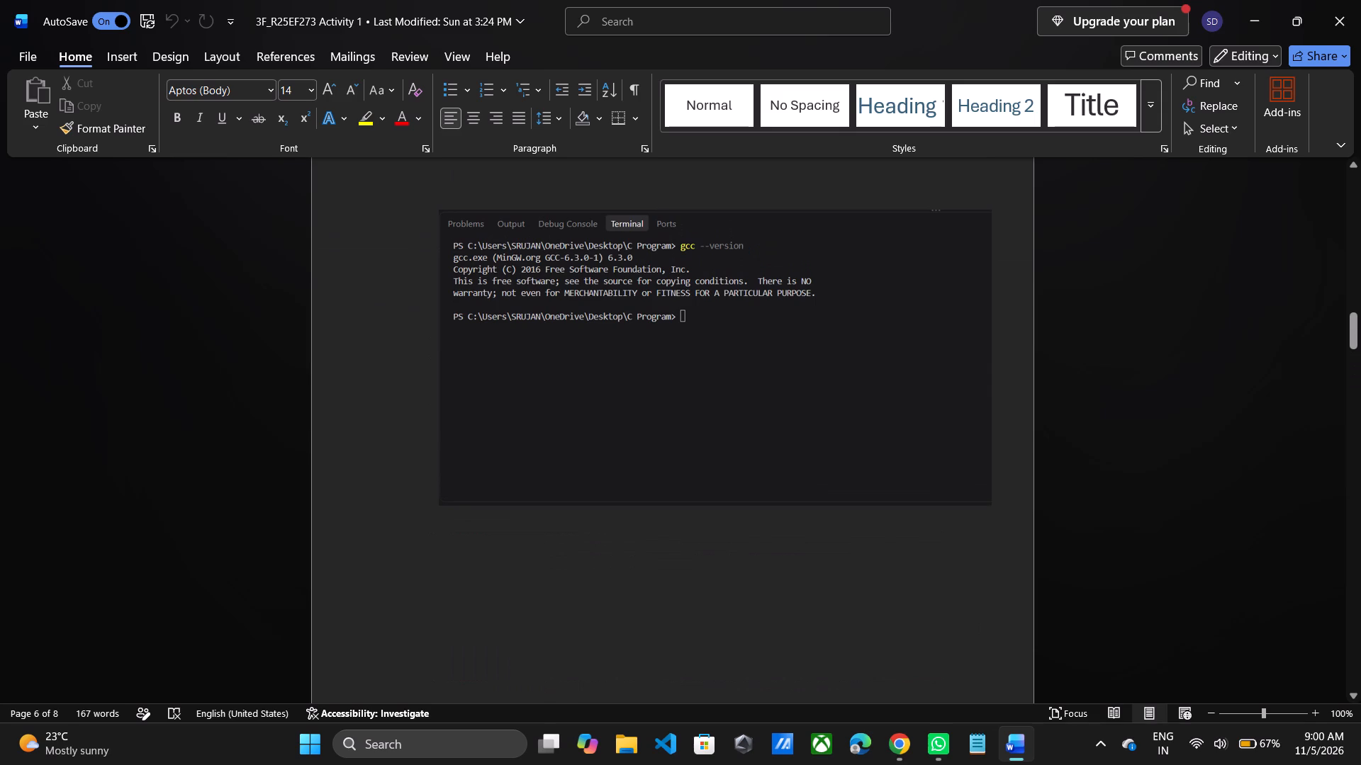
{"action": "scroll", "coordinate": [464, 373], "scroll_direction": "up", "scroll_amount": 1}
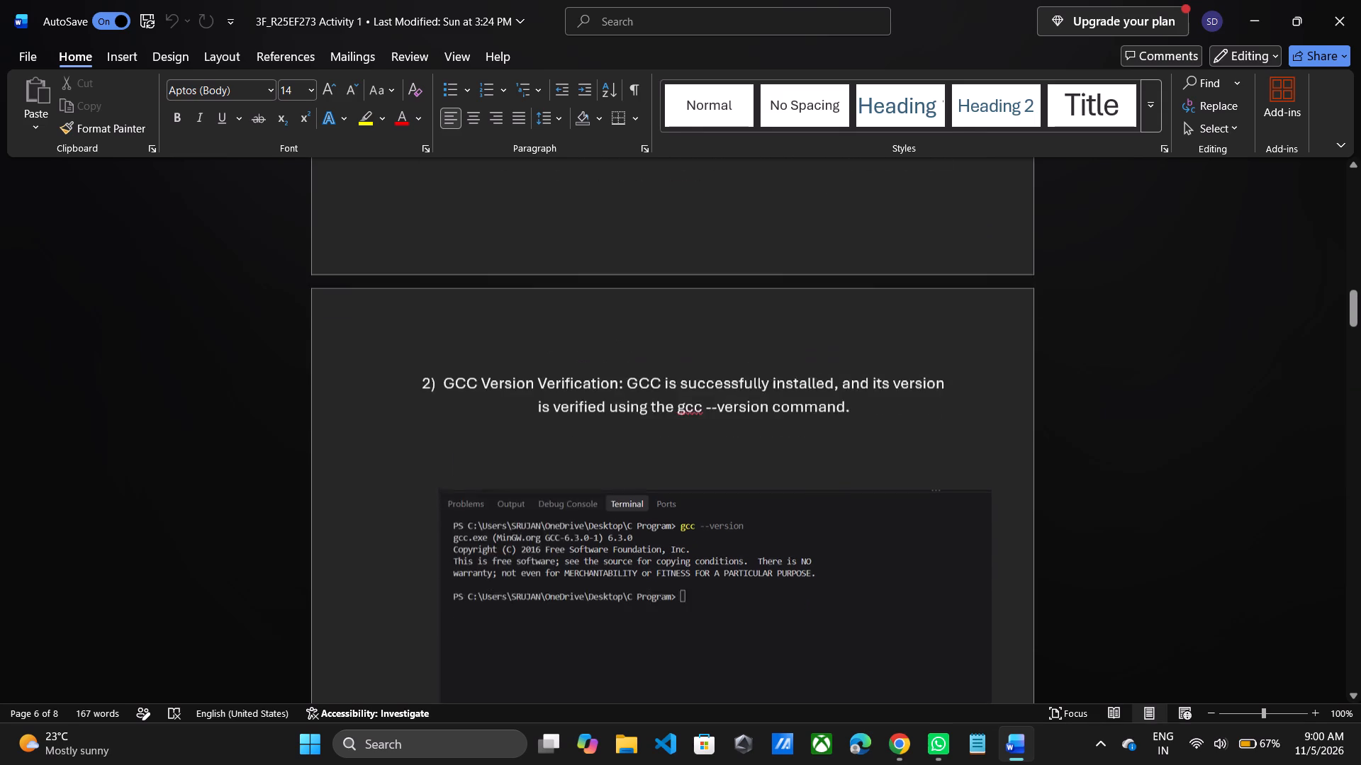
{"action": "scroll", "coordinate": [464, 373], "scroll_direction": "up", "scroll_amount": 1}
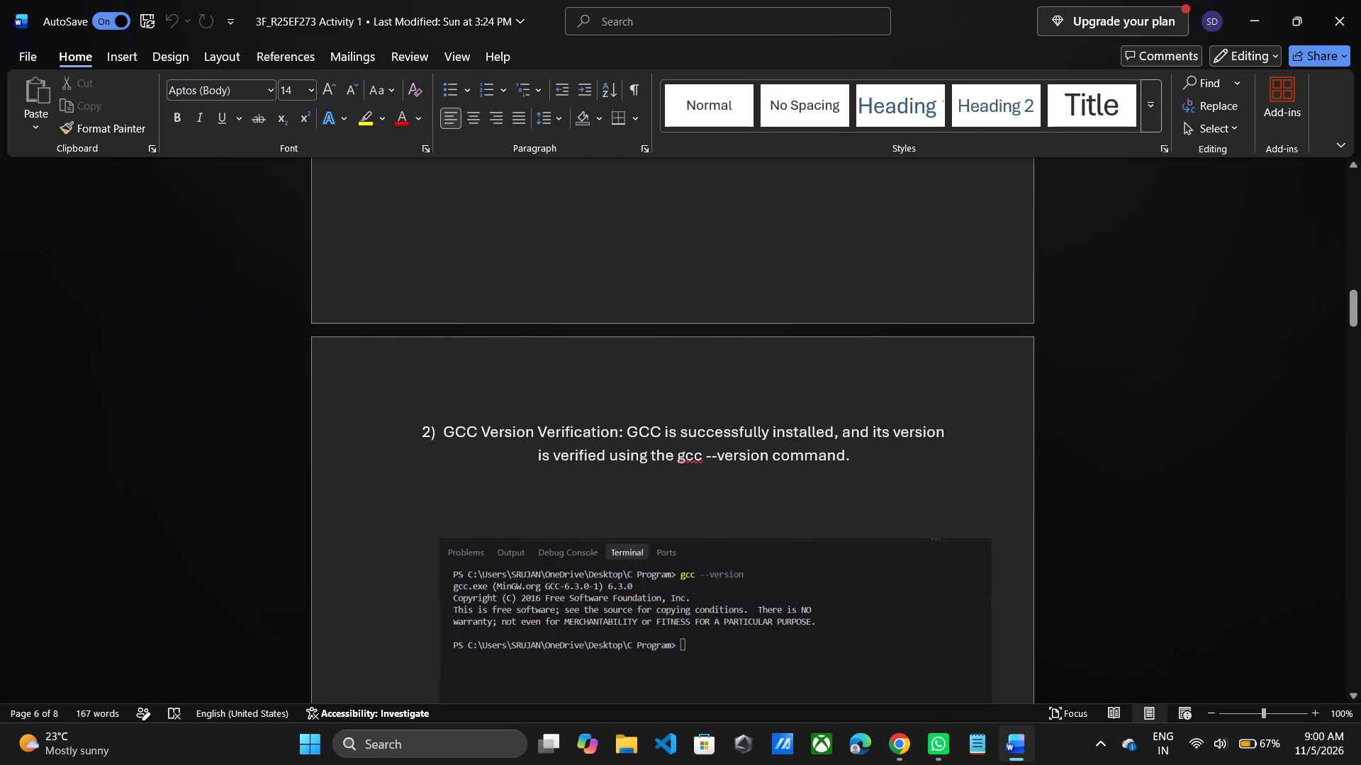
{"action": "scroll", "coordinate": [464, 373], "scroll_direction": "up", "scroll_amount": 2}
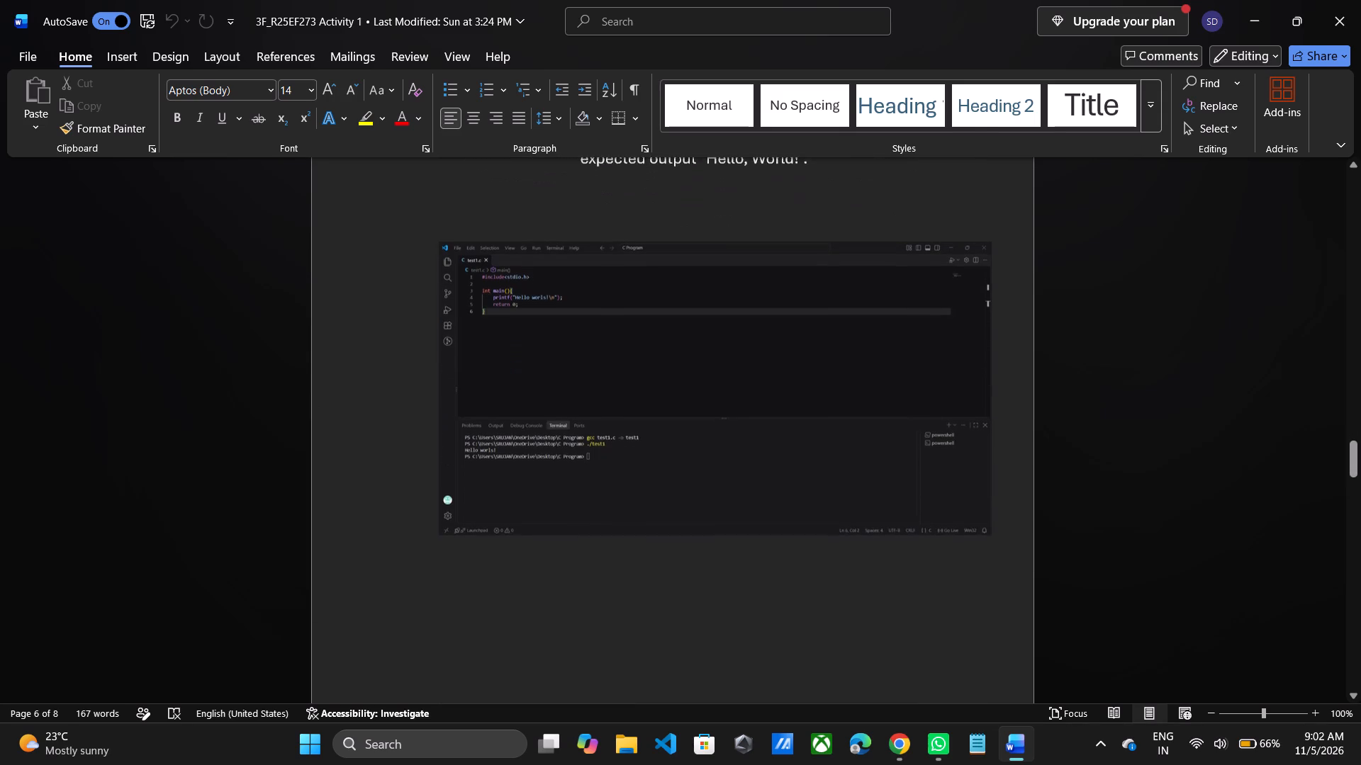
{"action": "scroll", "coordinate": [777, 386], "scroll_direction": "up", "scroll_amount": 2}
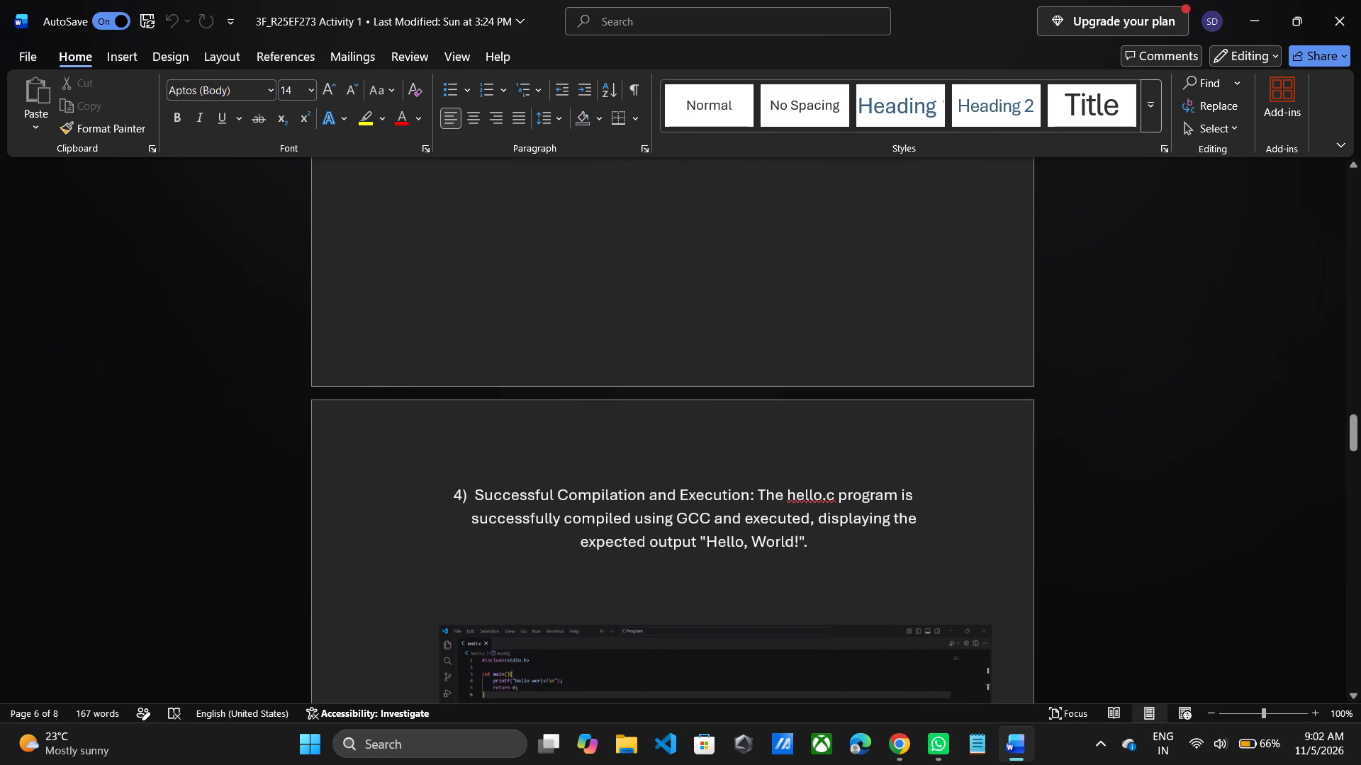
{"action": "scroll", "coordinate": [777, 386], "scroll_direction": "down", "scroll_amount": 4}
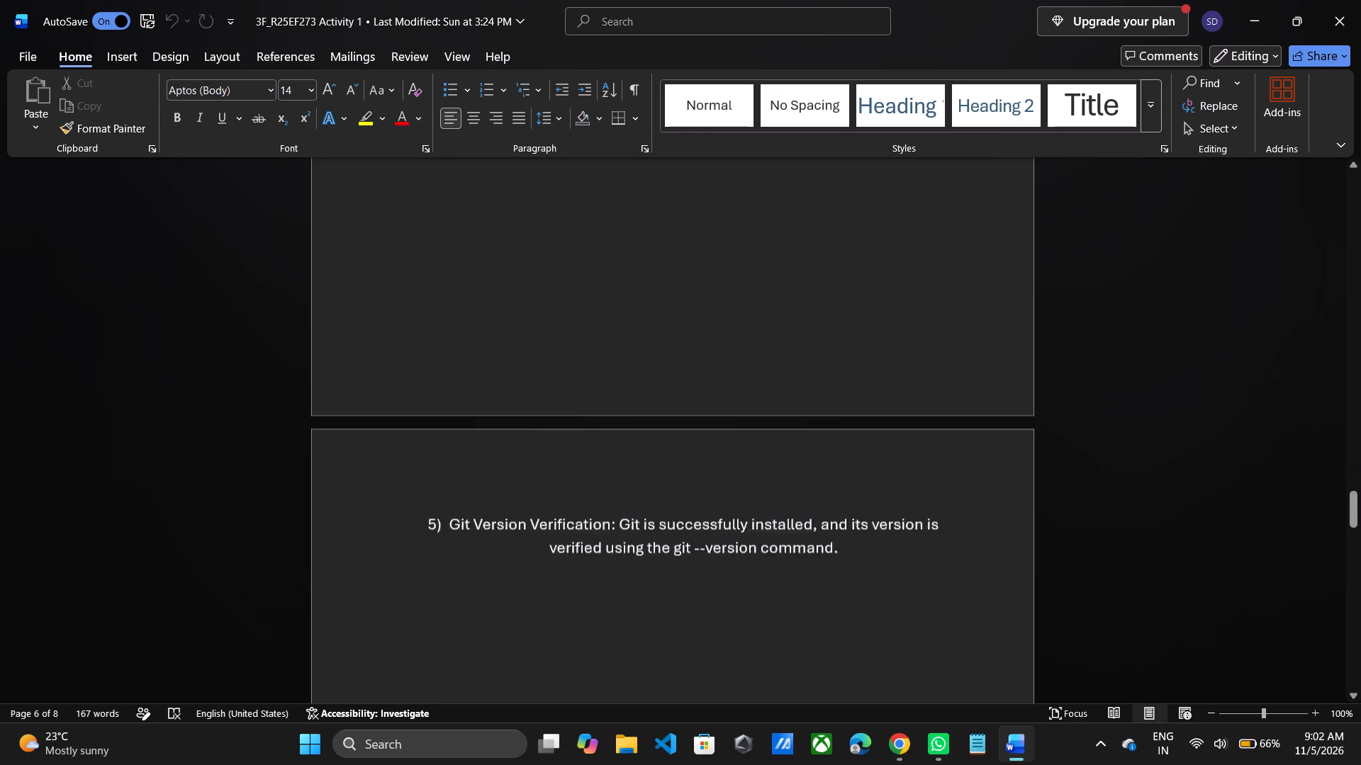
{"action": "scroll", "coordinate": [777, 386], "scroll_direction": "down", "scroll_amount": 1}
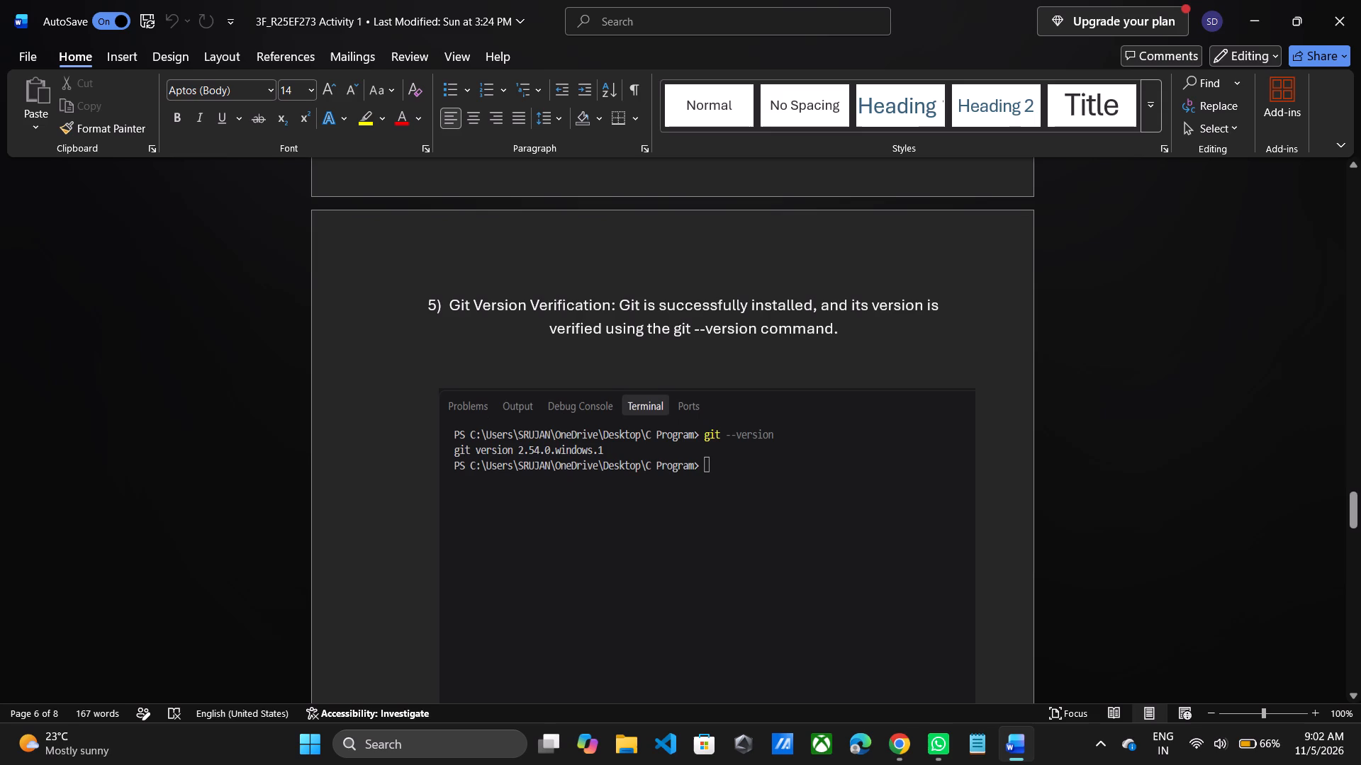
{"action": "scroll", "coordinate": [777, 386], "scroll_direction": "down", "scroll_amount": 1}
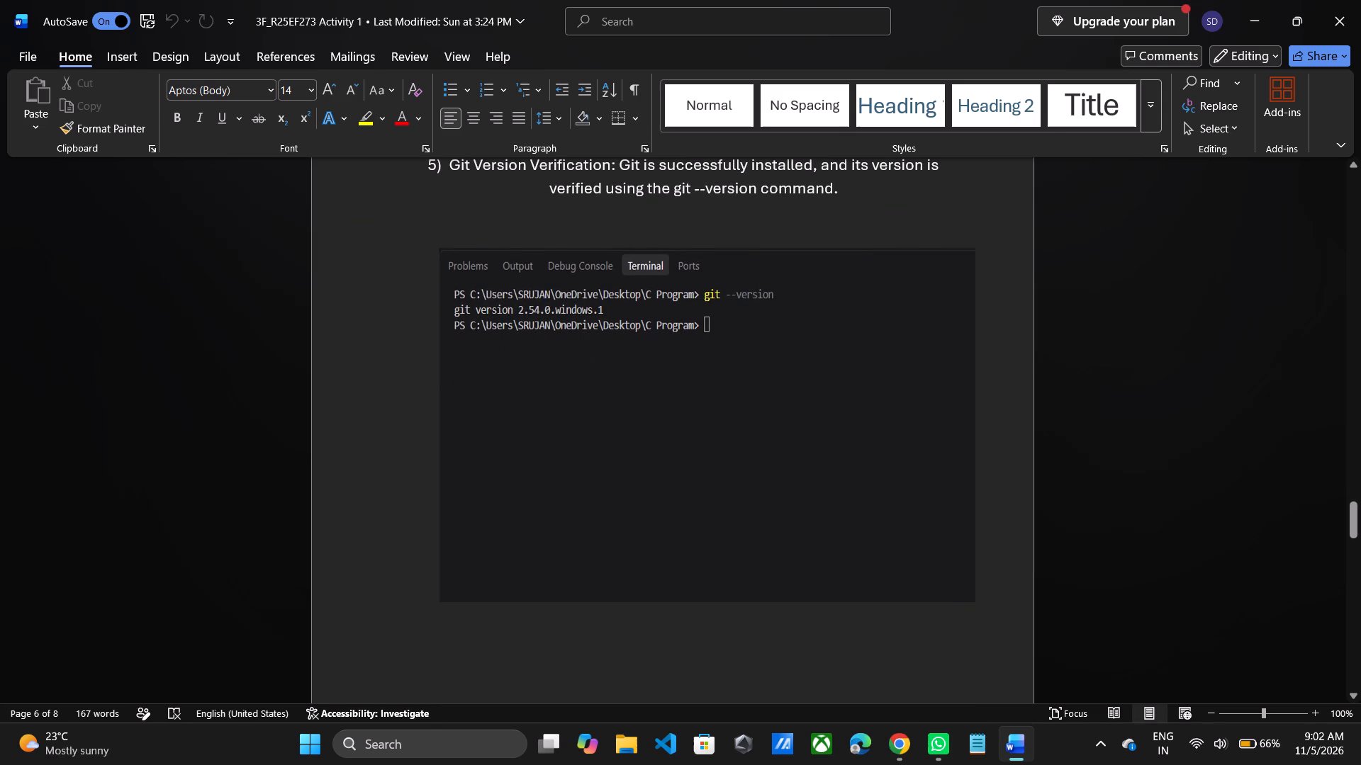
{"action": "scroll", "coordinate": [777, 386], "scroll_direction": "up", "scroll_amount": 1}
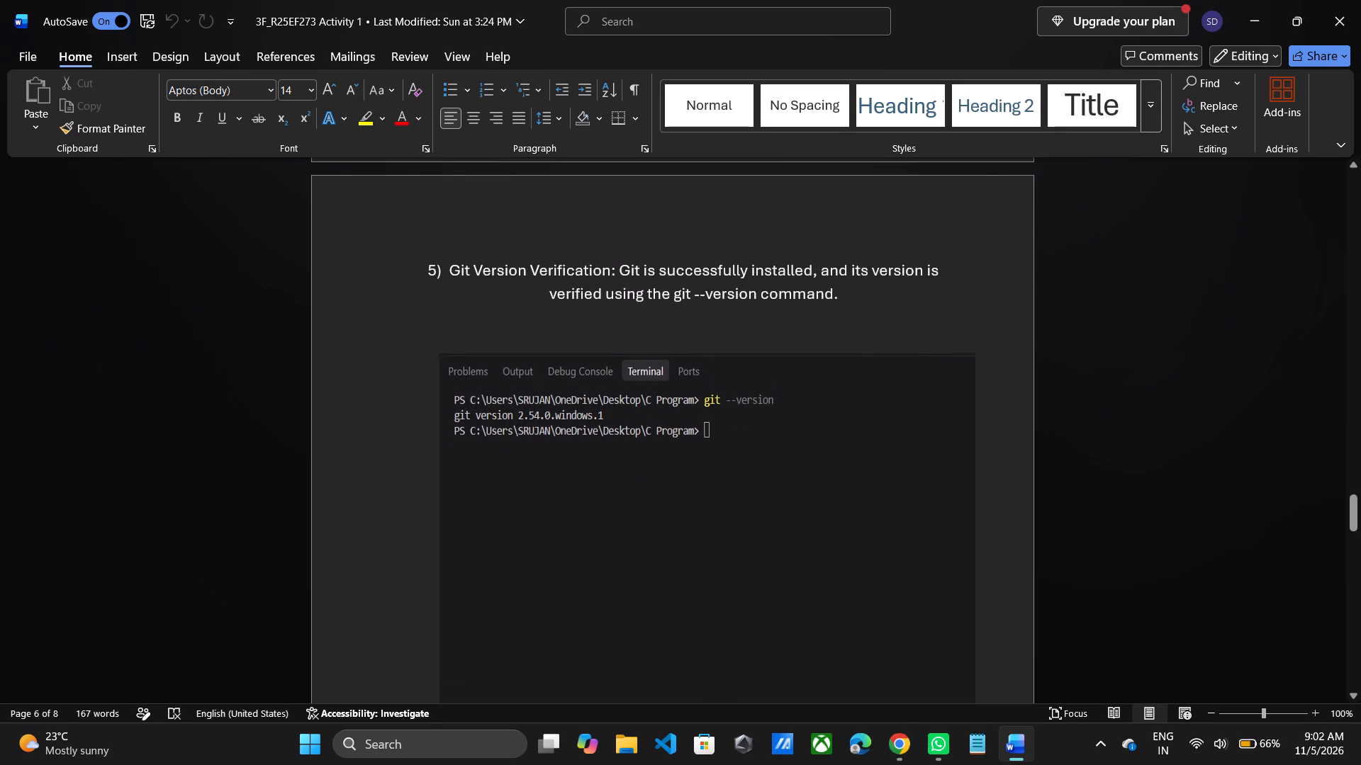
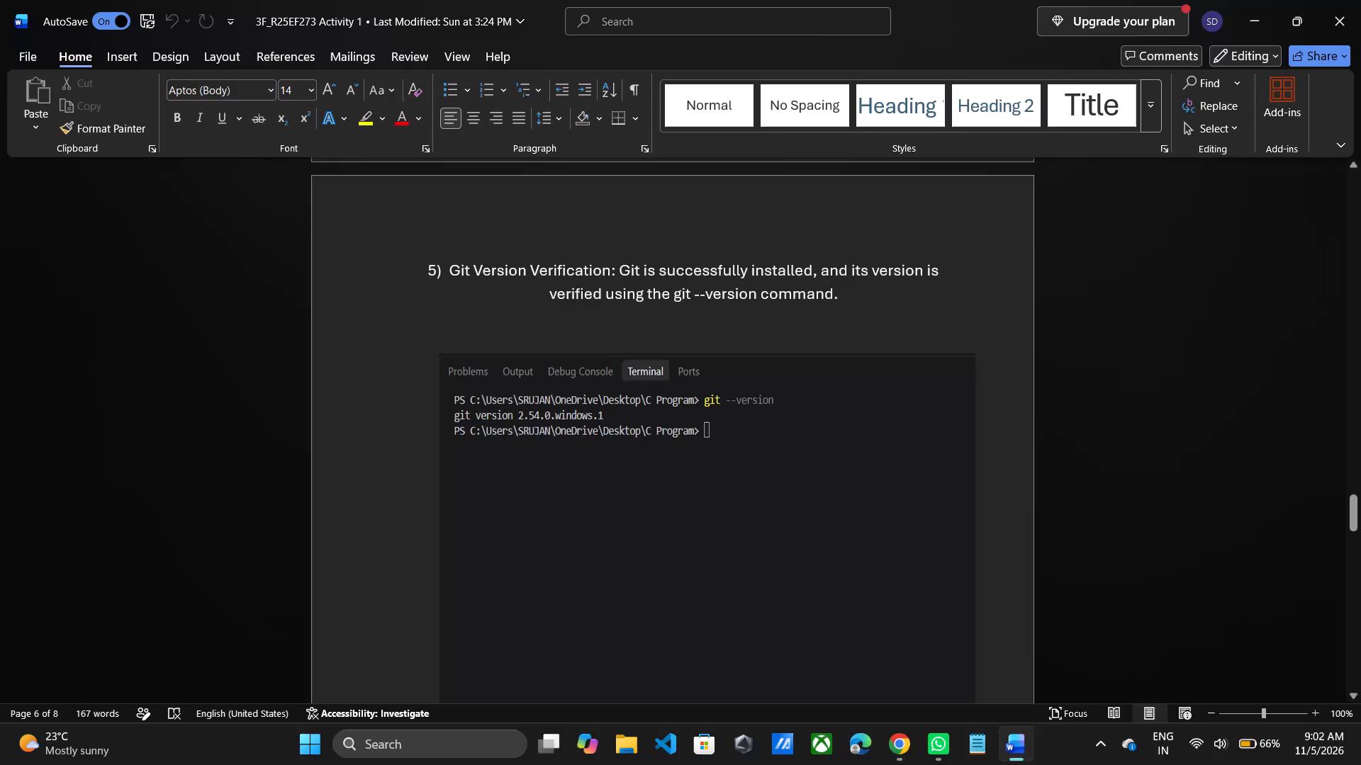
Look back through the Activity 1 report from section 5 to section 1, then return to section 2, GCC Version Verification.
{"action": "scroll", "coordinate": [780, 330], "scroll_direction": "down", "scroll_amount": 2}
{"action": "scroll", "coordinate": [780, 330], "scroll_direction": "up", "scroll_amount": 4}
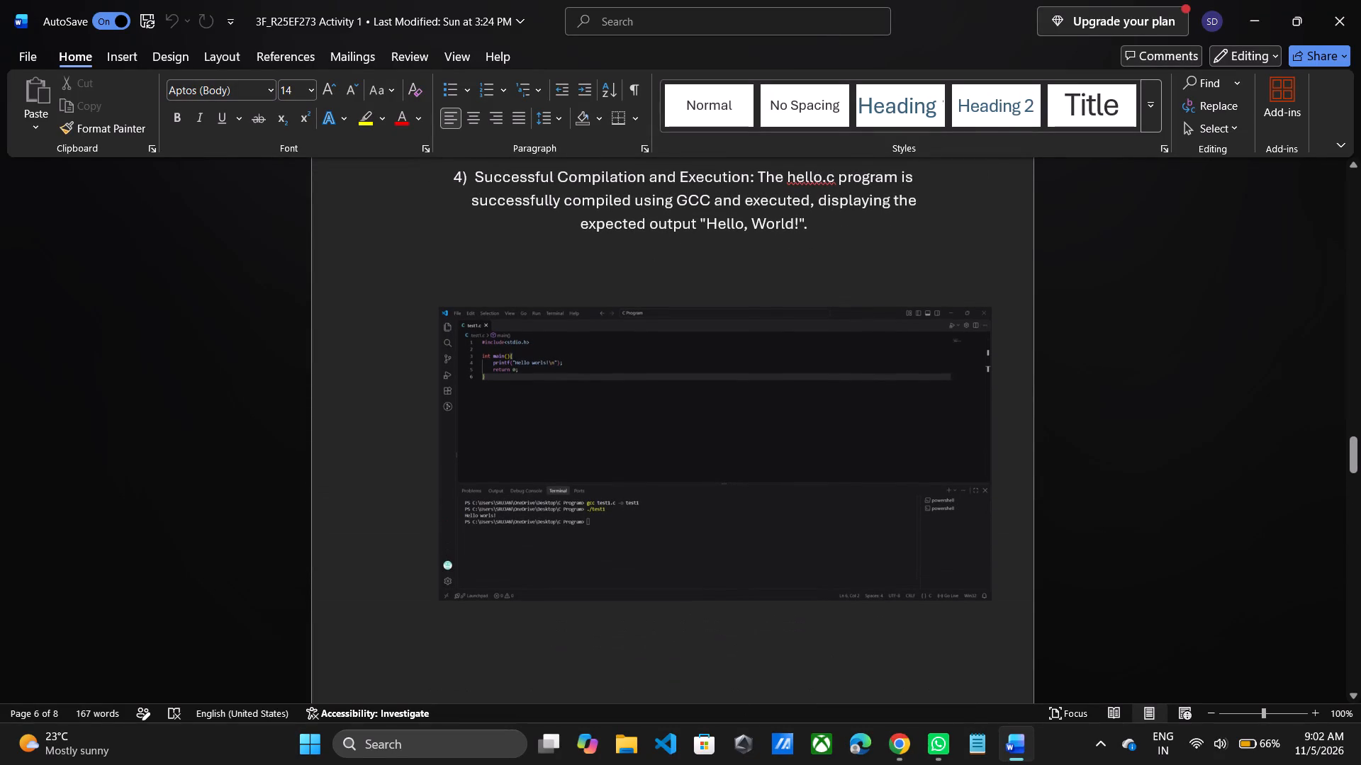
{"action": "scroll", "coordinate": [780, 330], "scroll_direction": "up", "scroll_amount": 3}
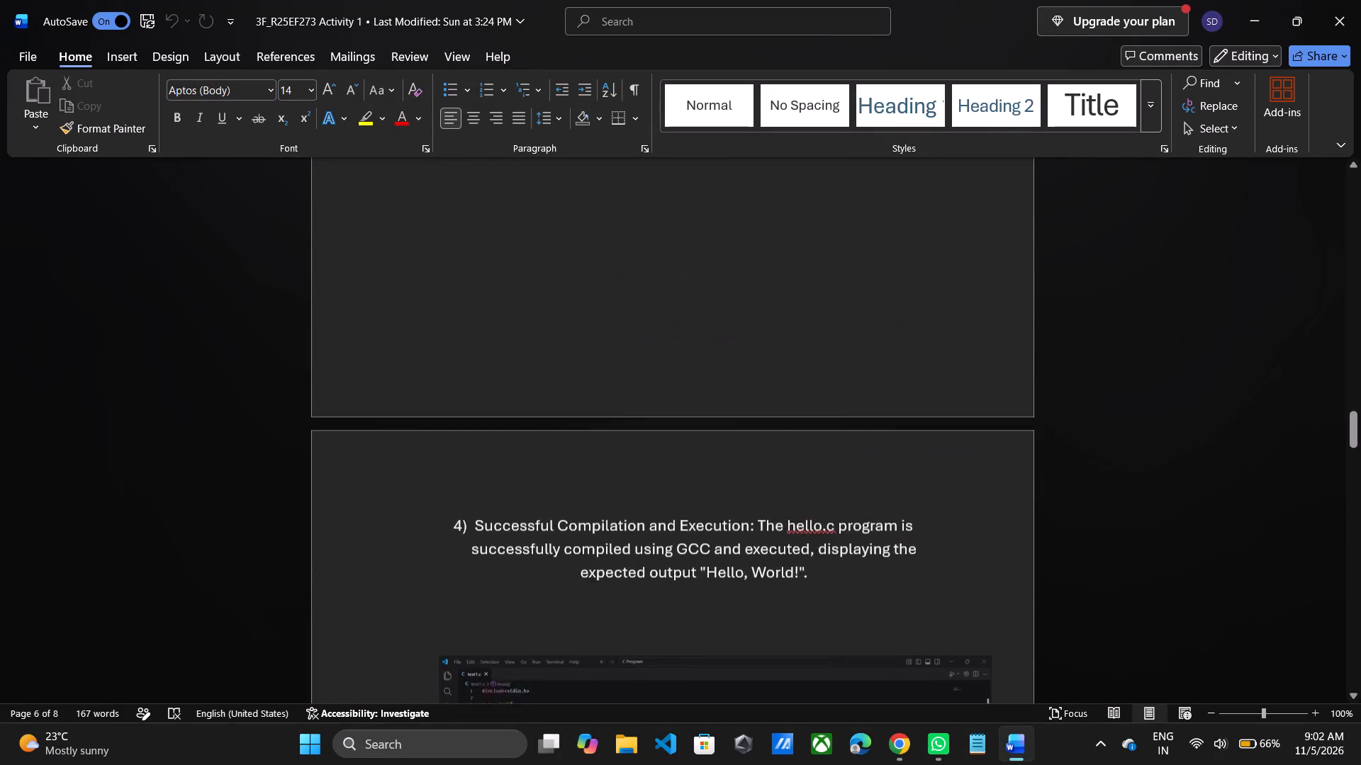
{"action": "scroll", "coordinate": [780, 330], "scroll_direction": "up", "scroll_amount": 3}
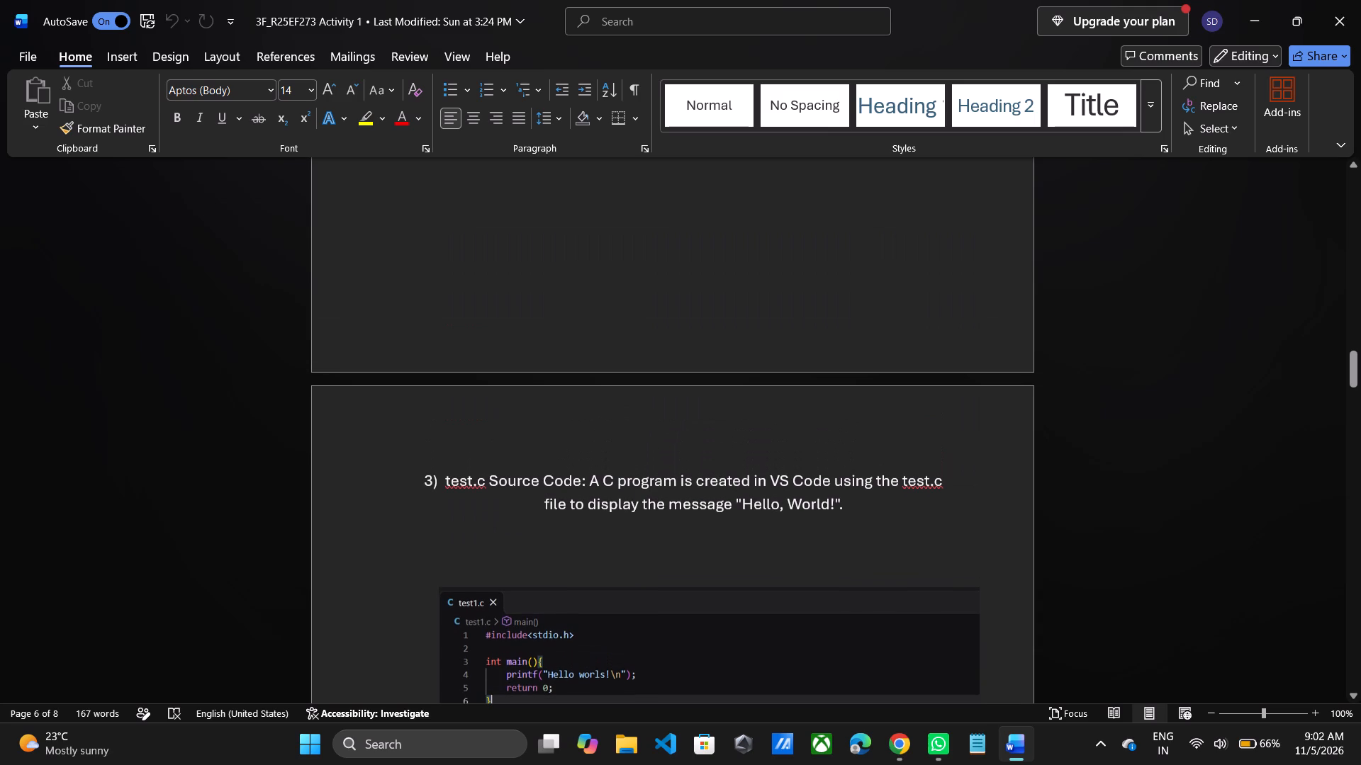
{"action": "scroll", "coordinate": [780, 330], "scroll_direction": "up", "scroll_amount": 3}
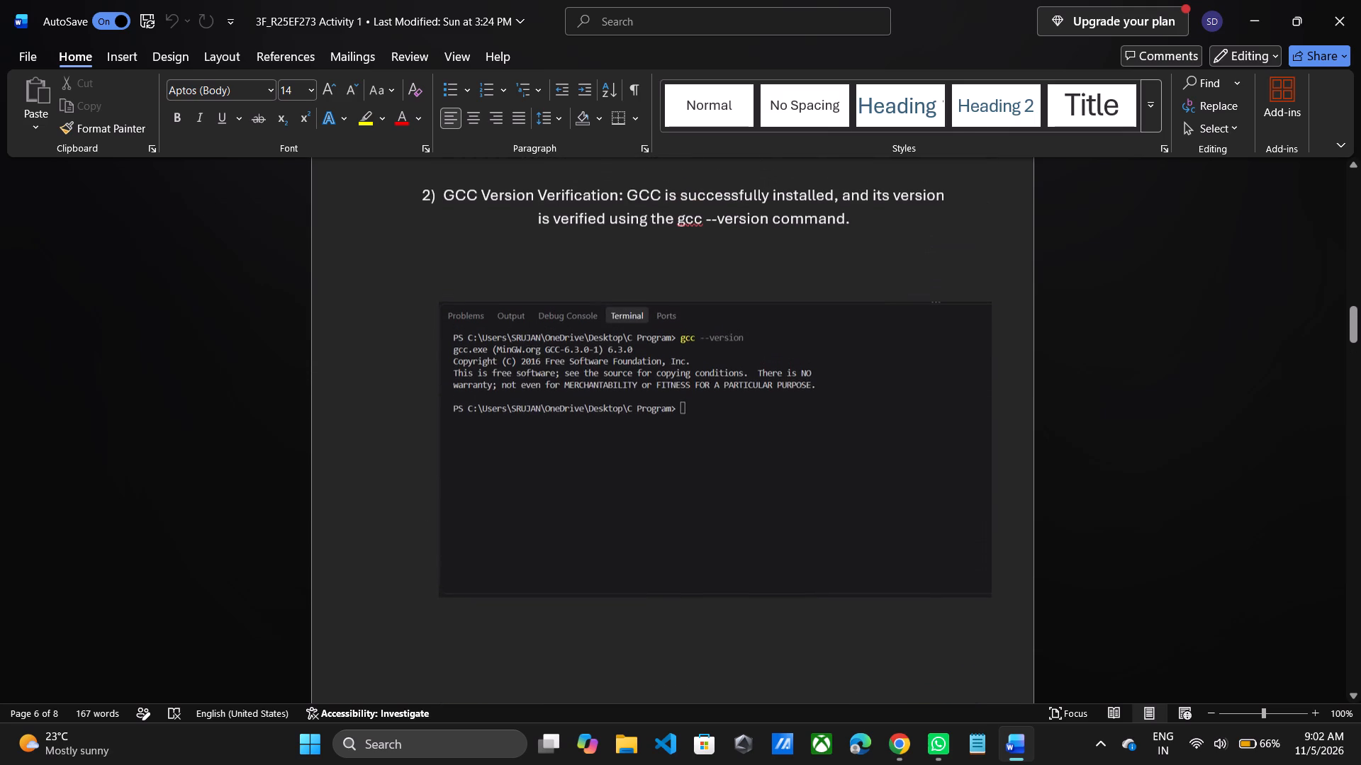
{"action": "scroll", "coordinate": [780, 330], "scroll_direction": "up", "scroll_amount": 1}
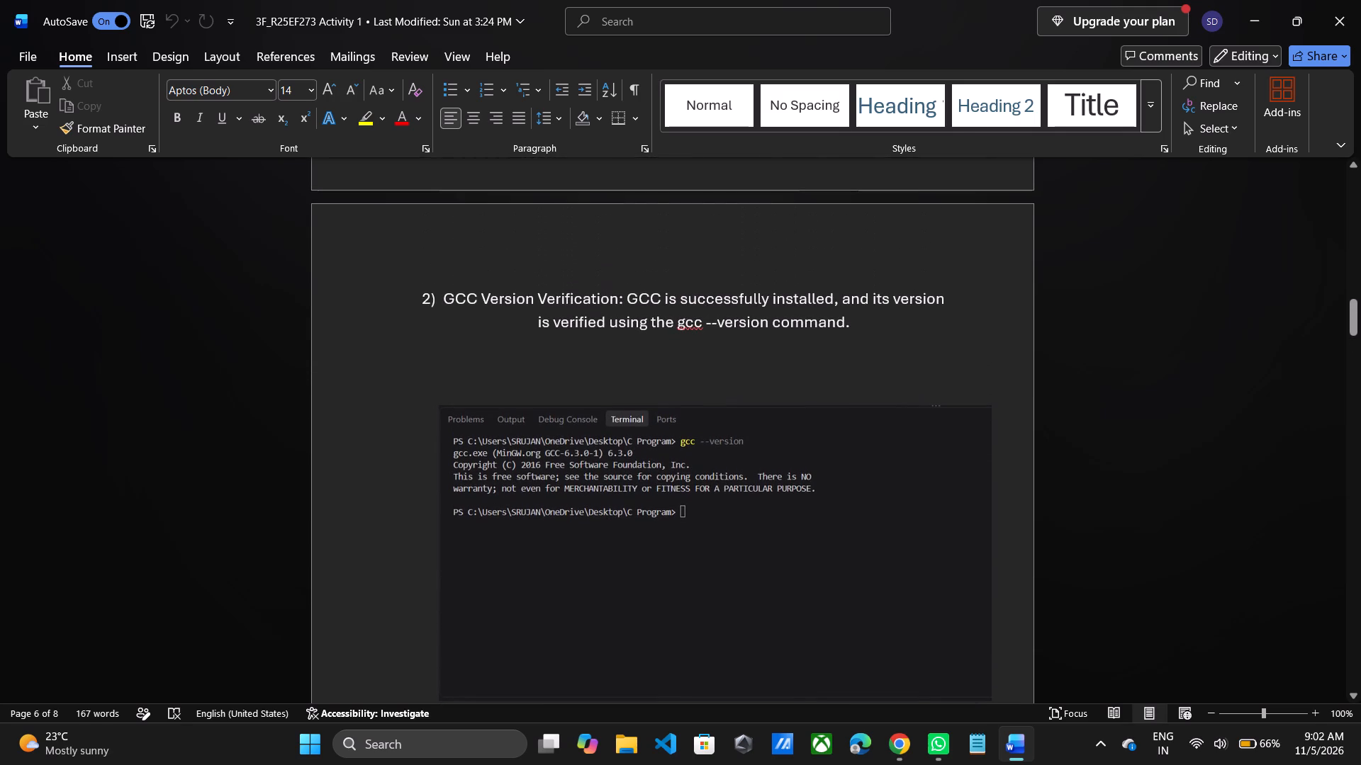
{"action": "scroll", "coordinate": [780, 330], "scroll_direction": "up", "scroll_amount": 3}
{"action": "scroll", "coordinate": [780, 330], "scroll_direction": "down", "scroll_amount": 1}
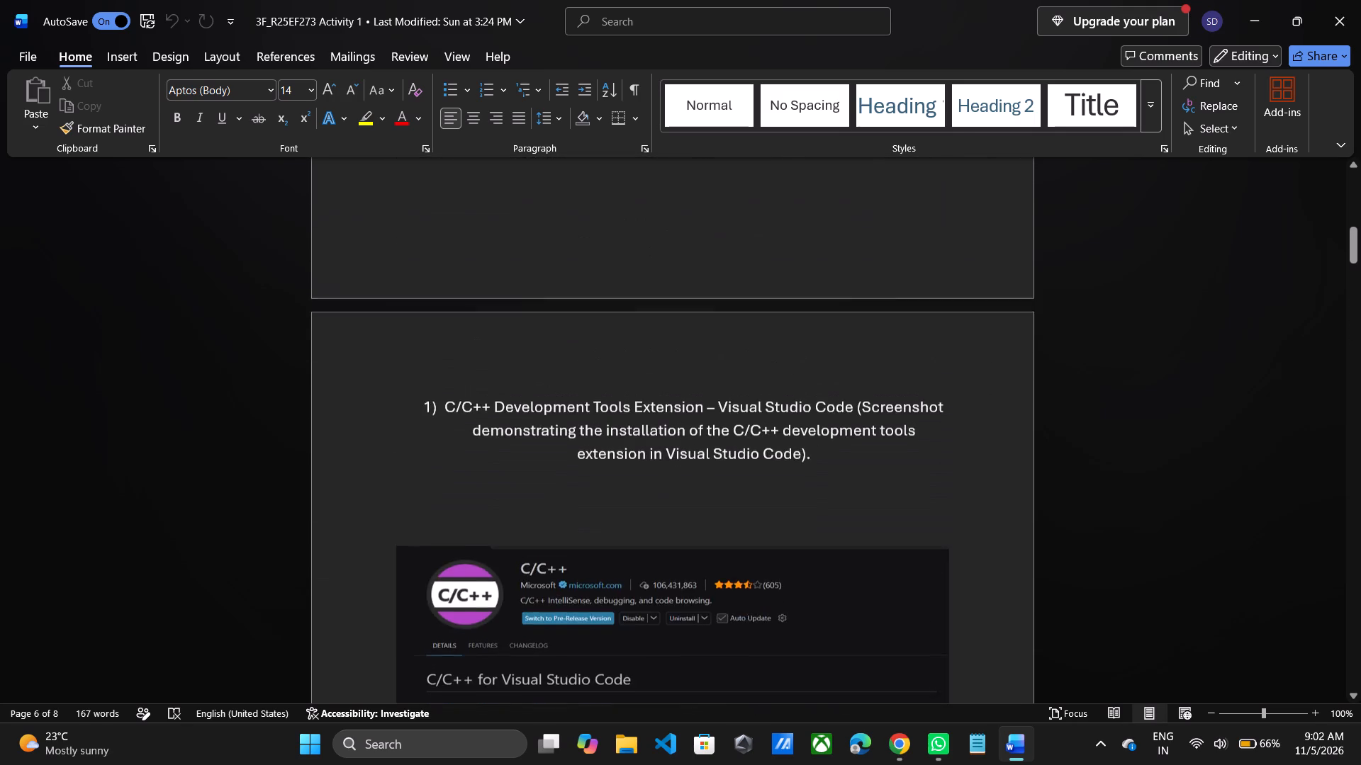
{"action": "scroll", "coordinate": [780, 330], "scroll_direction": "down", "scroll_amount": 2}
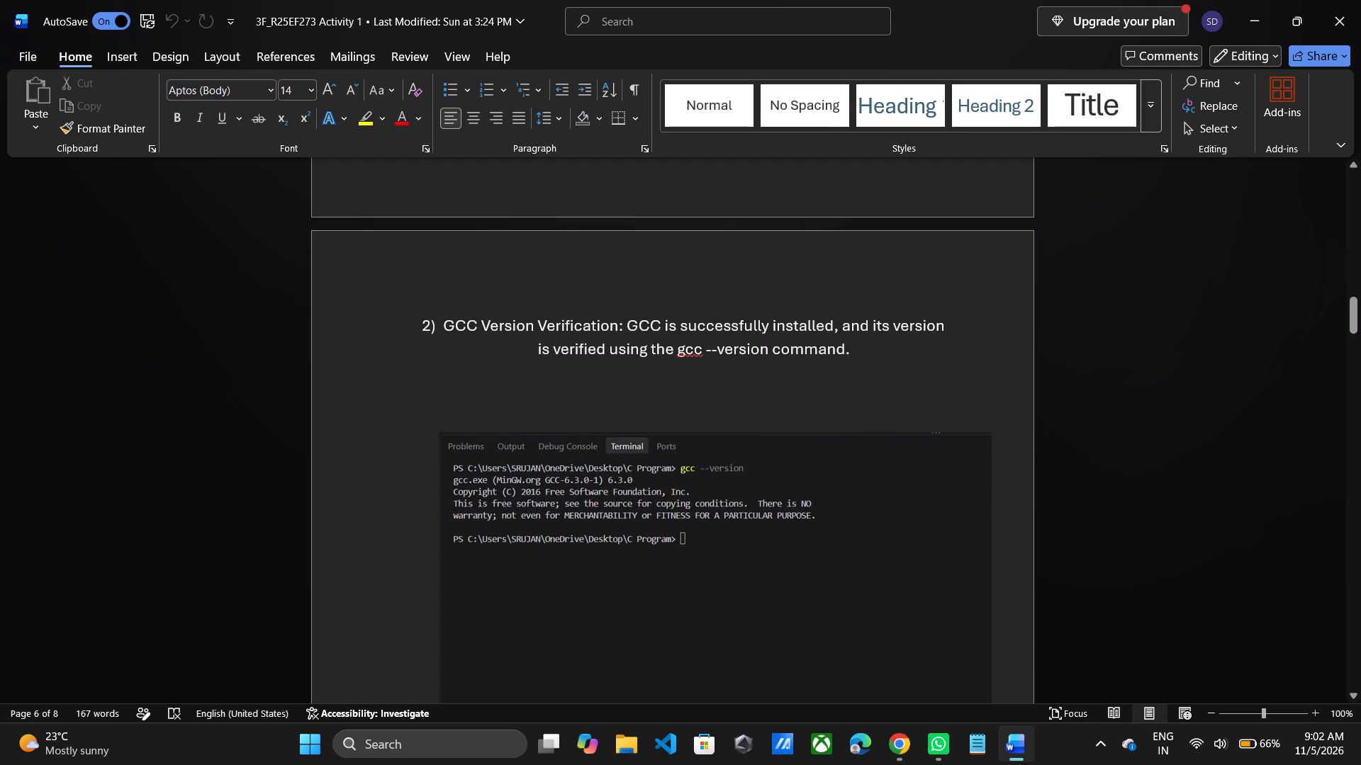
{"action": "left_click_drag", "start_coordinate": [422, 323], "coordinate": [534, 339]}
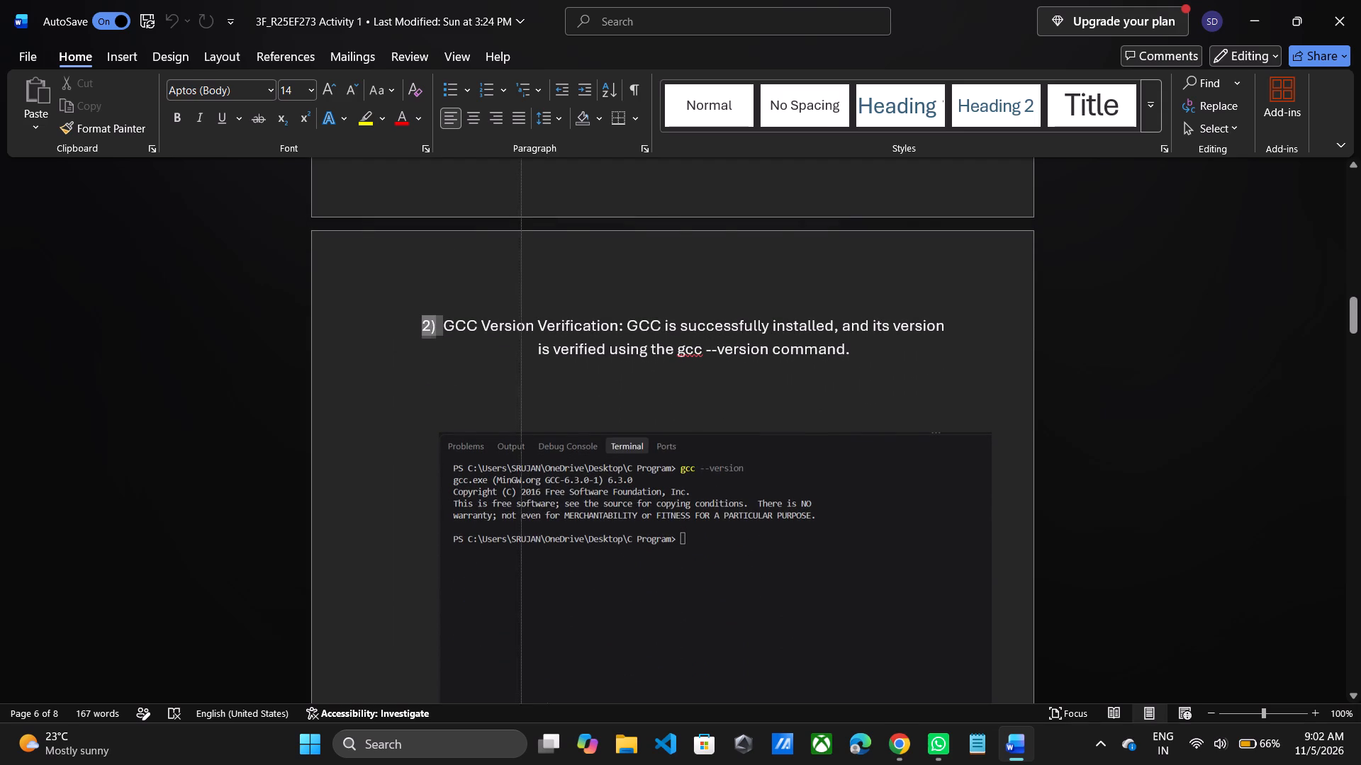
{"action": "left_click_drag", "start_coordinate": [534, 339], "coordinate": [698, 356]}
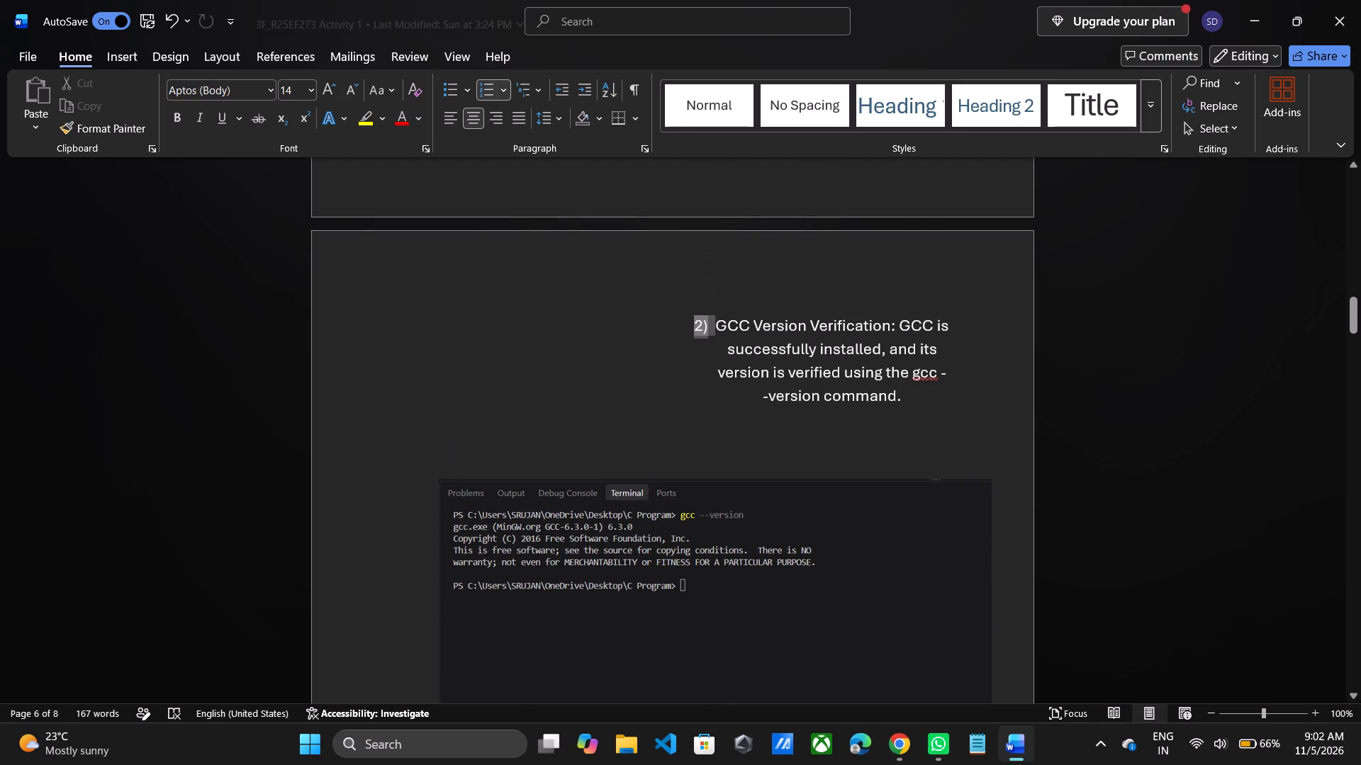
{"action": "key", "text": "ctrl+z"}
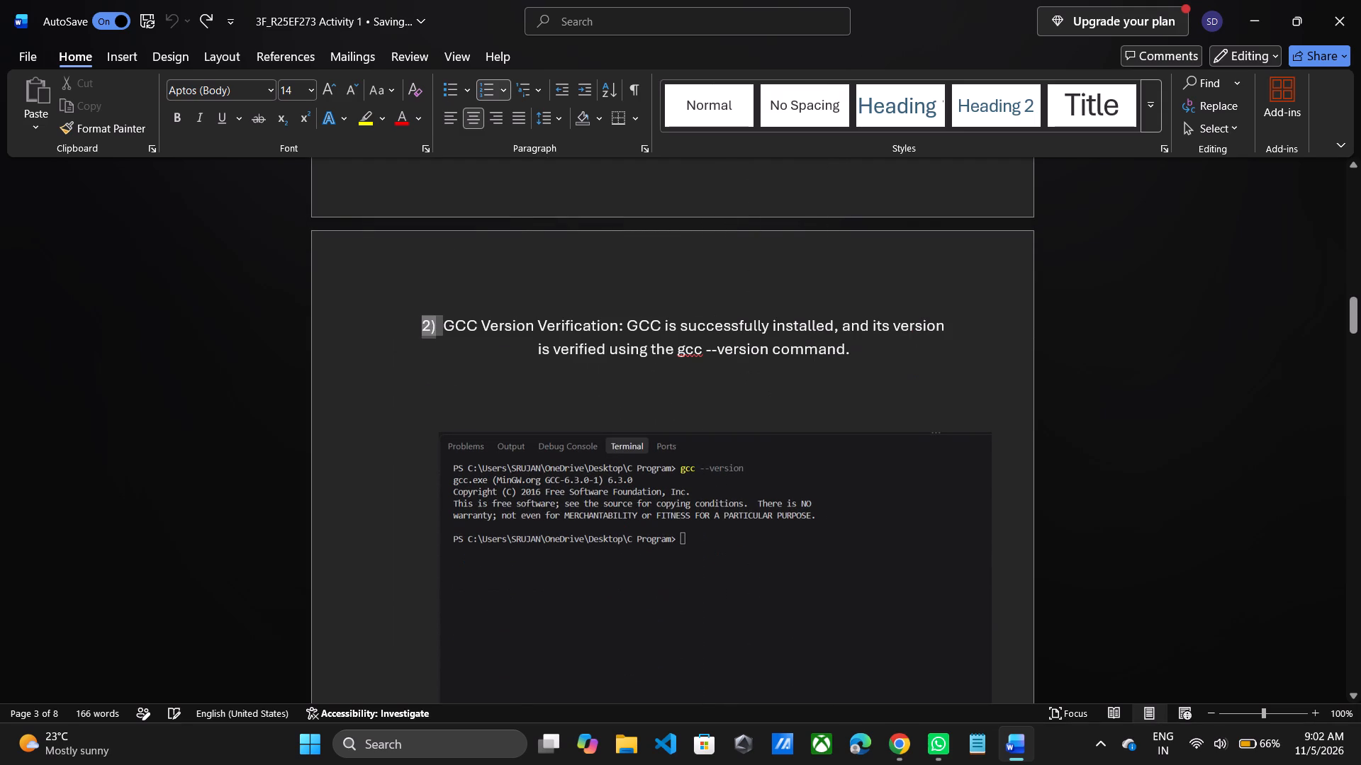
Select the full GCC Version Verification caption in section 2 and copy it.
{"action": "left_click", "coordinate": [698, 356]}
{"action": "left_click", "coordinate": [698, 356]}
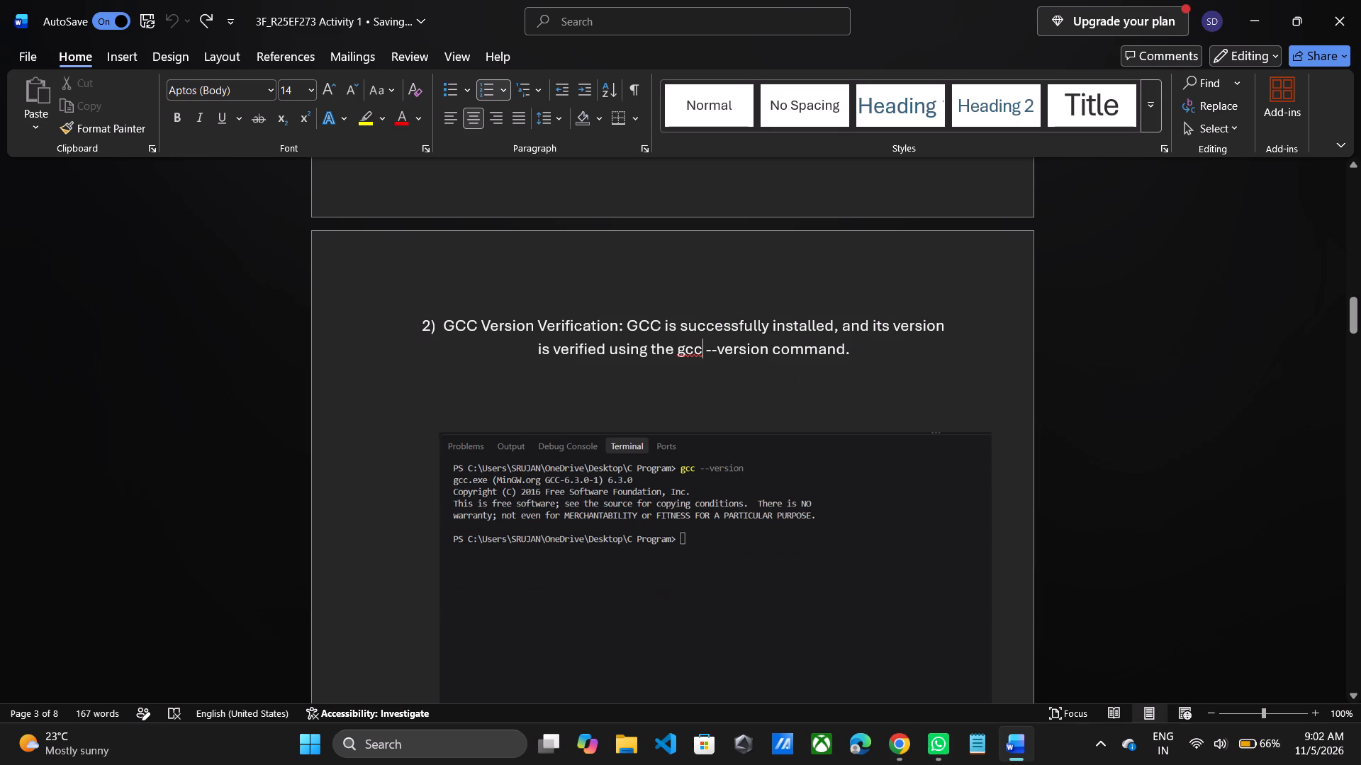
{"action": "left_click_drag", "start_coordinate": [812, 346], "coordinate": [860, 354]}
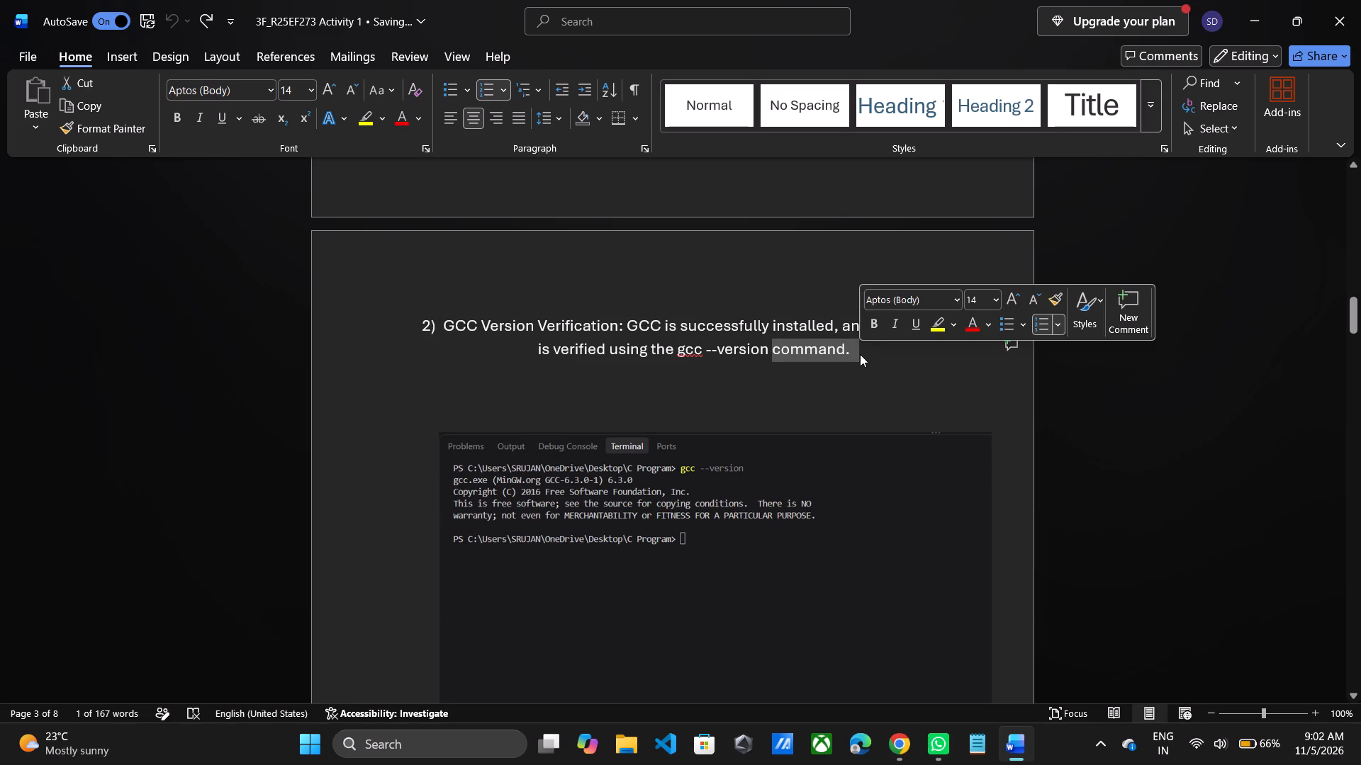
{"action": "left_click", "coordinate": [860, 354]}
{"action": "key", "text": "shift+Up"}
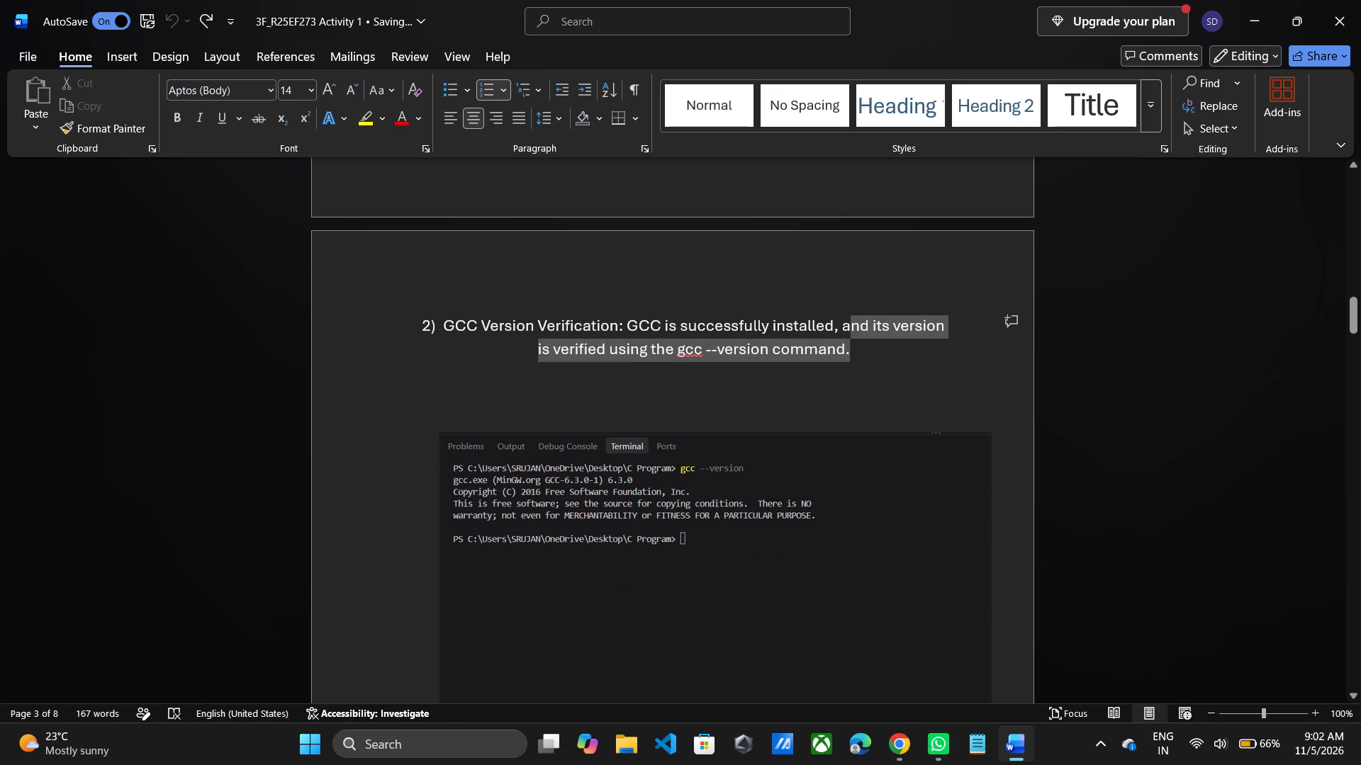
{"action": "key", "text": "shift+Up"}
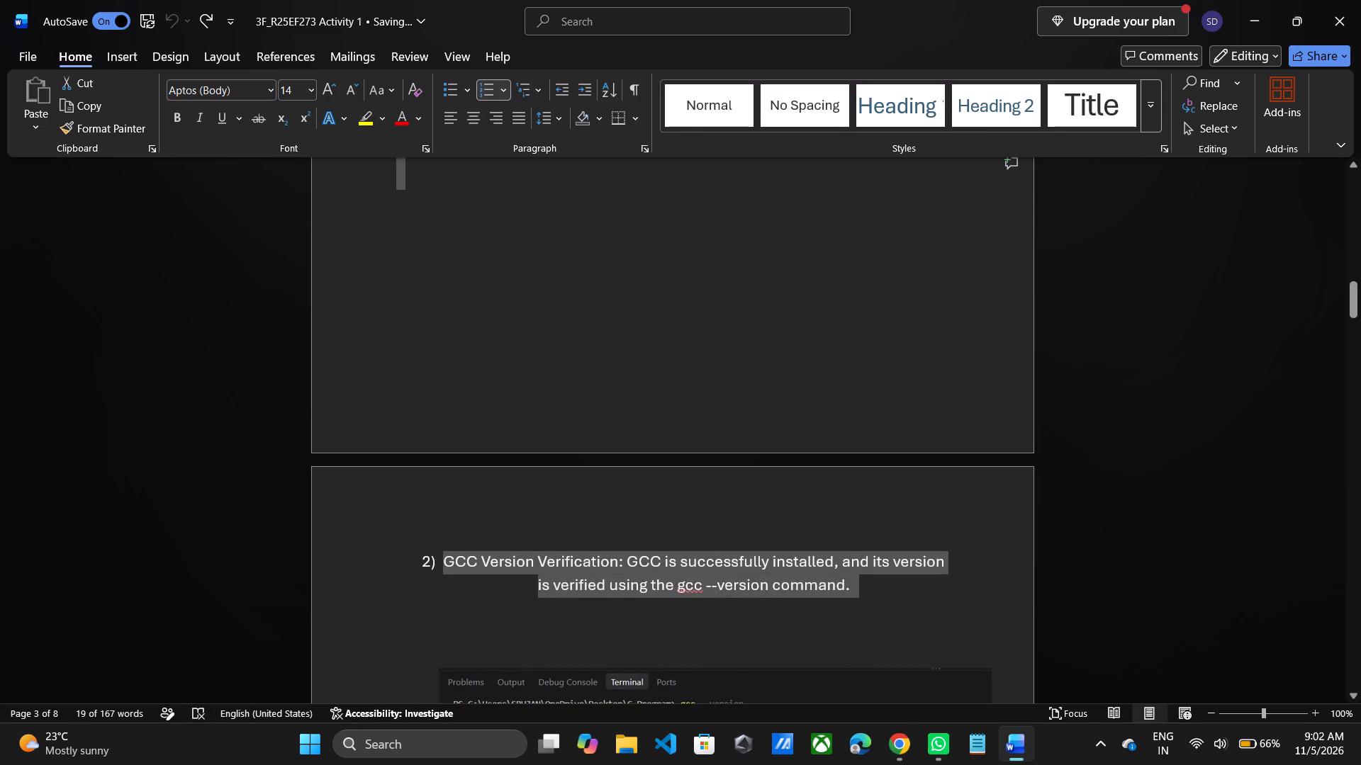
{"action": "key", "text": "shift+Down"}
{"action": "key", "text": "shift+Left"}
{"action": "key", "text": "shift+Left"}
{"action": "key", "text": "shift+Left"}
{"action": "key", "text": "shift+Left"}
{"action": "key", "text": "shift+Left"}
{"action": "key", "text": "shift+Left"}
{"action": "key", "text": "shift+Left"}
{"action": "key", "text": "shift+Left"}
{"action": "key", "text": "shift+Left"}
{"action": "key", "text": "shift+Left"}
{"action": "key", "text": "shift+Left"}
{"action": "key", "text": "shift+Left"}
{"action": "key", "text": "shift+Left"}
{"action": "key", "text": "shift+Left"}
{"action": "key", "text": "shift+Left"}
{"action": "key", "text": "shift+Left"}
{"action": "key", "text": "shift+Left"}
{"action": "key", "text": "shift+Left"}
{"action": "key", "text": "shift+Left"}
{"action": "key", "text": "shift+Left"}
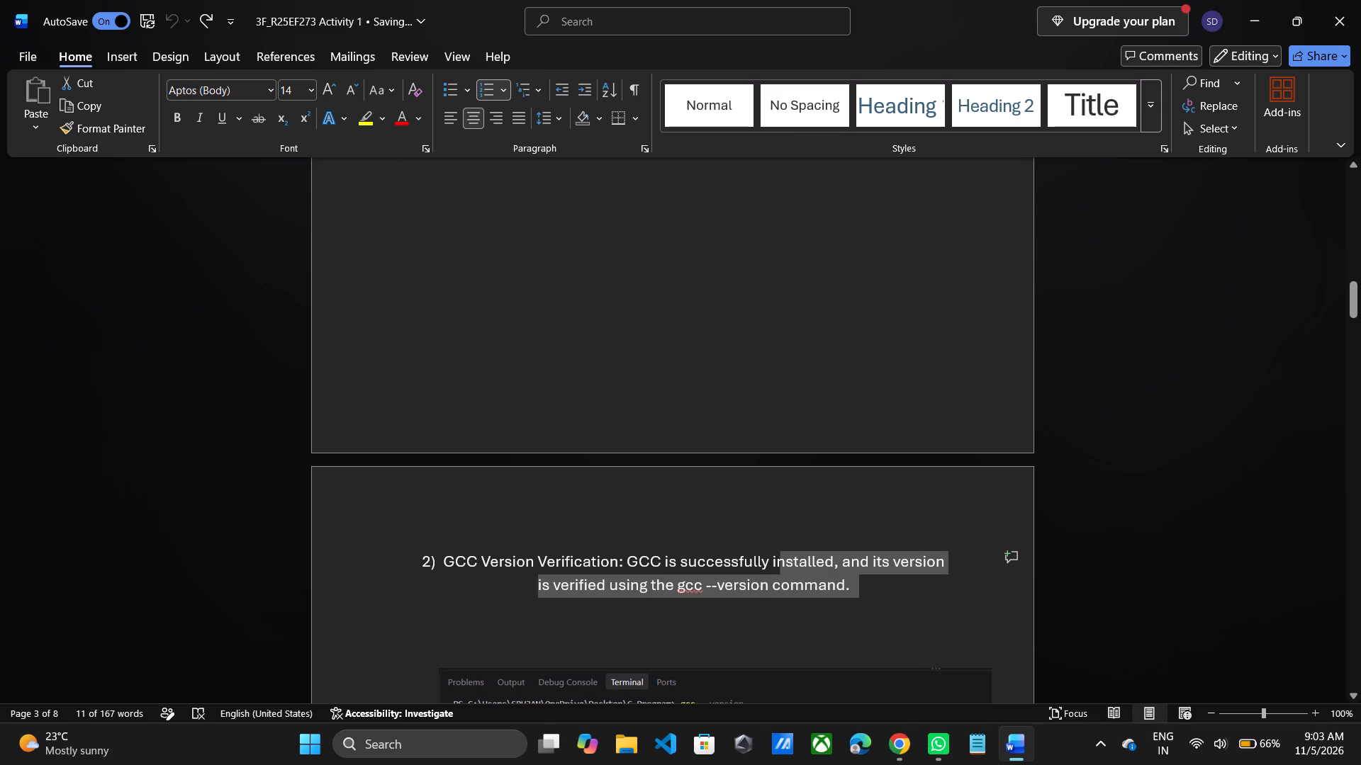
{"action": "key", "text": "shift+Left"}
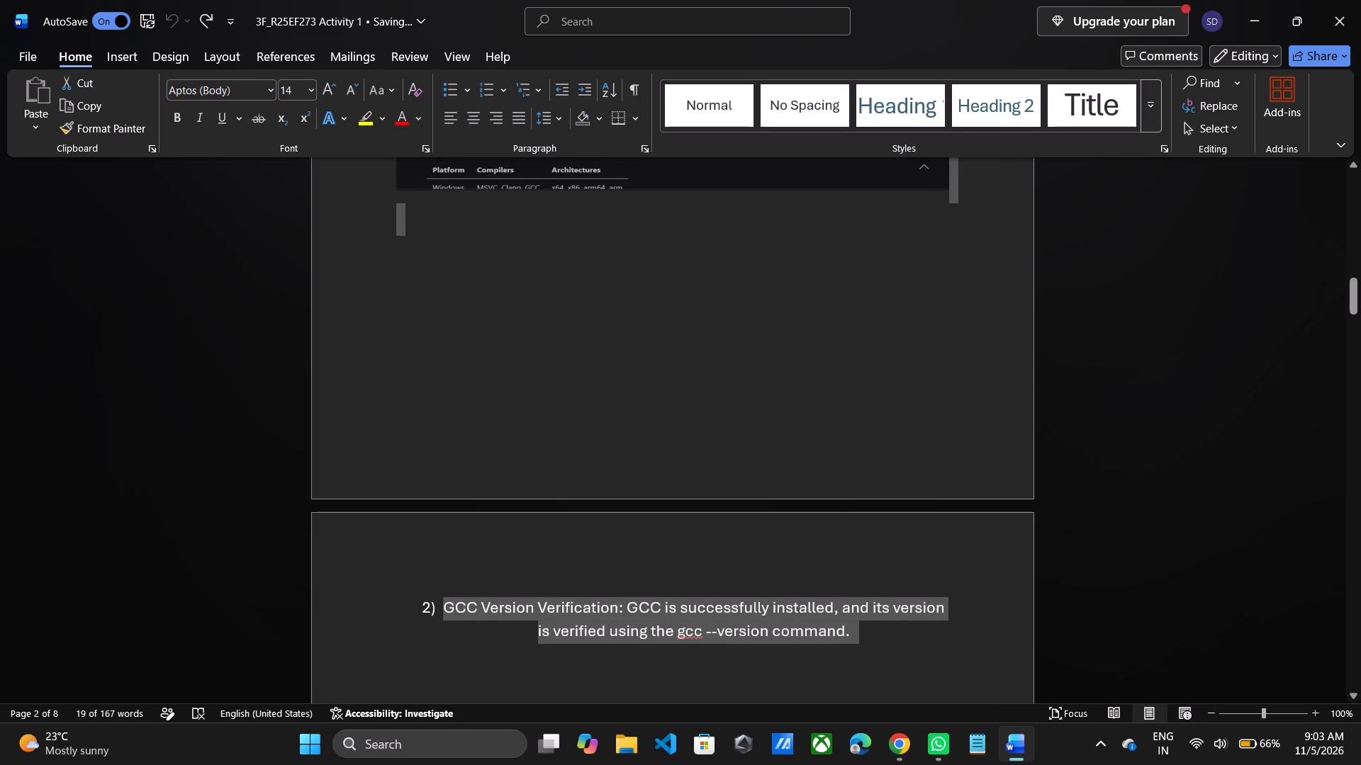
{"action": "key", "text": "shift+Right"}
{"action": "key", "text": "shift+Right"}
{"action": "key", "text": "shift+Right"}
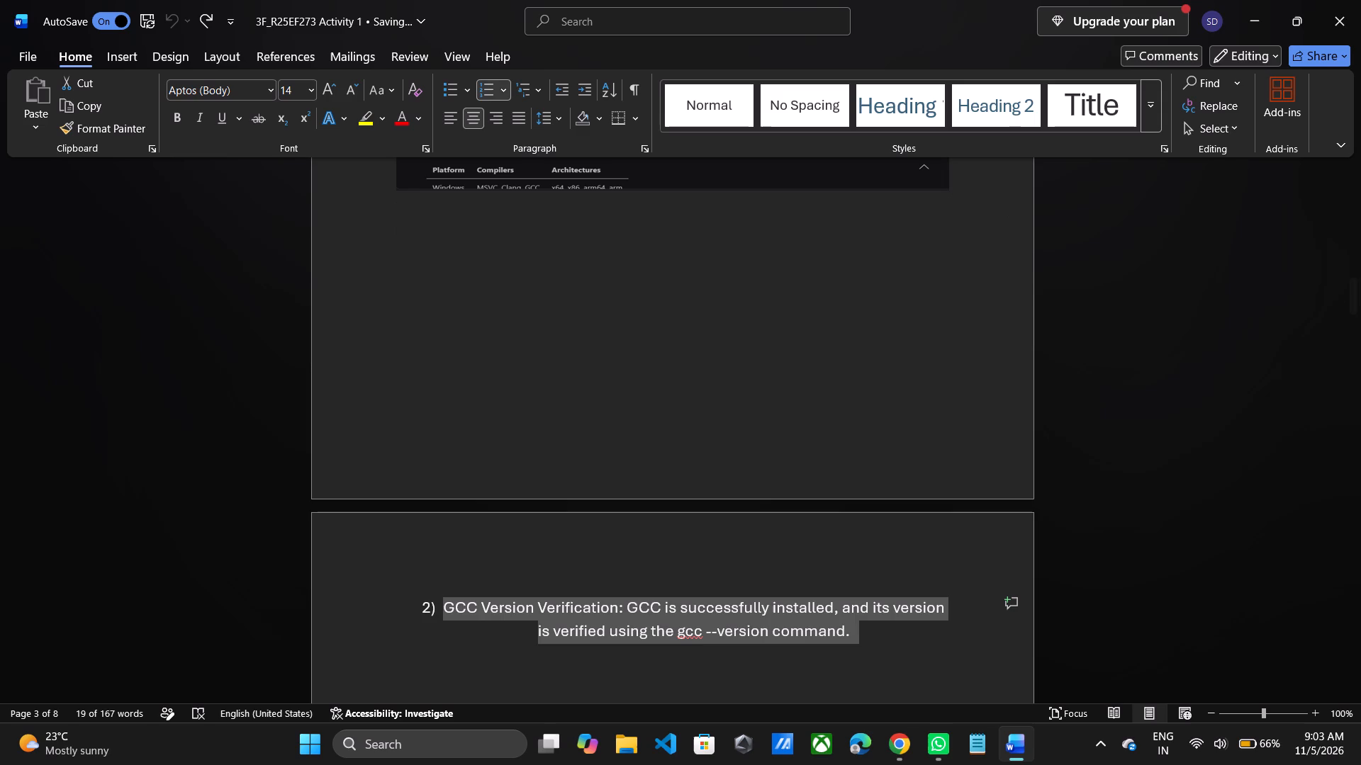
{"action": "key", "text": "ctrl+c"}
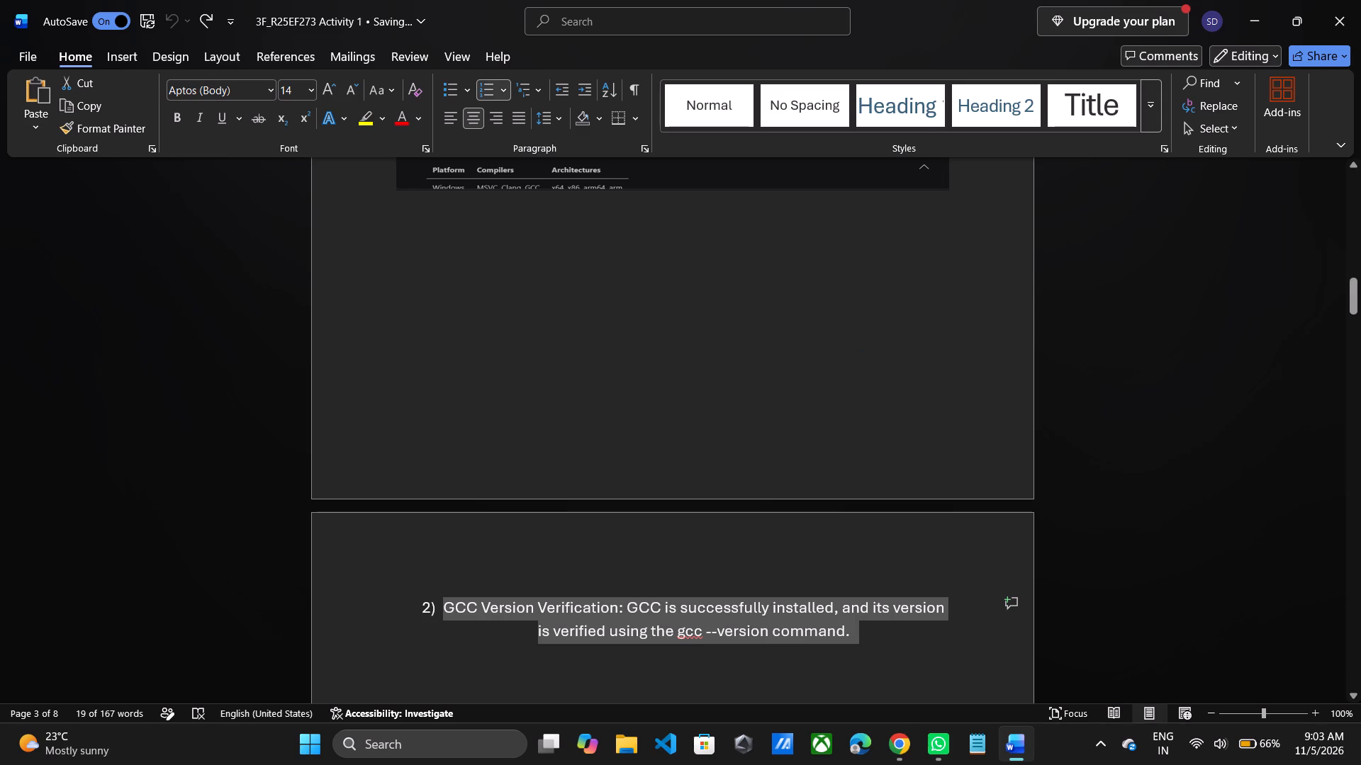
{"action": "right_click", "coordinate": [795, 614]}
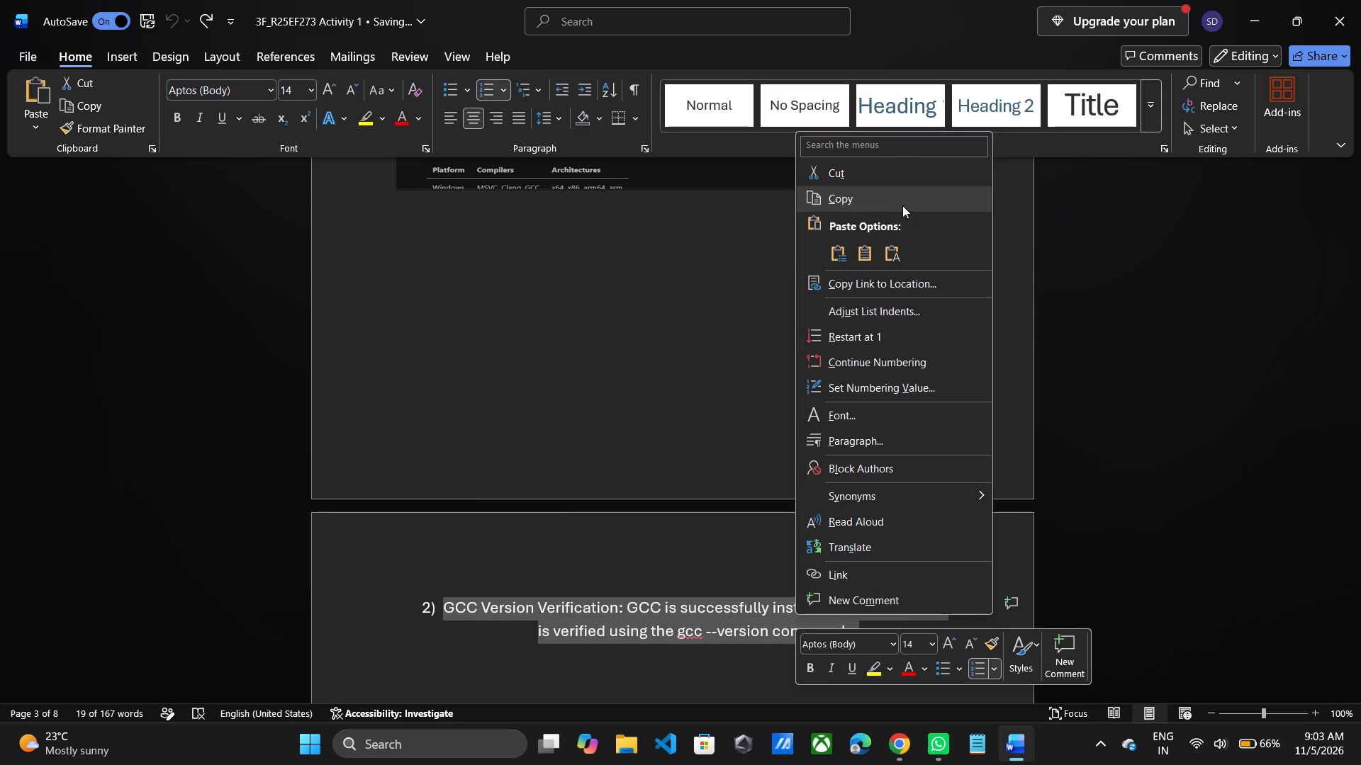
{"action": "left_click", "coordinate": [902, 205]}
Copy the gcc --version terminal screenshot below the GCC Version Verification caption.
{"action": "scroll", "coordinate": [845, 435], "scroll_direction": "down", "scroll_amount": 2}
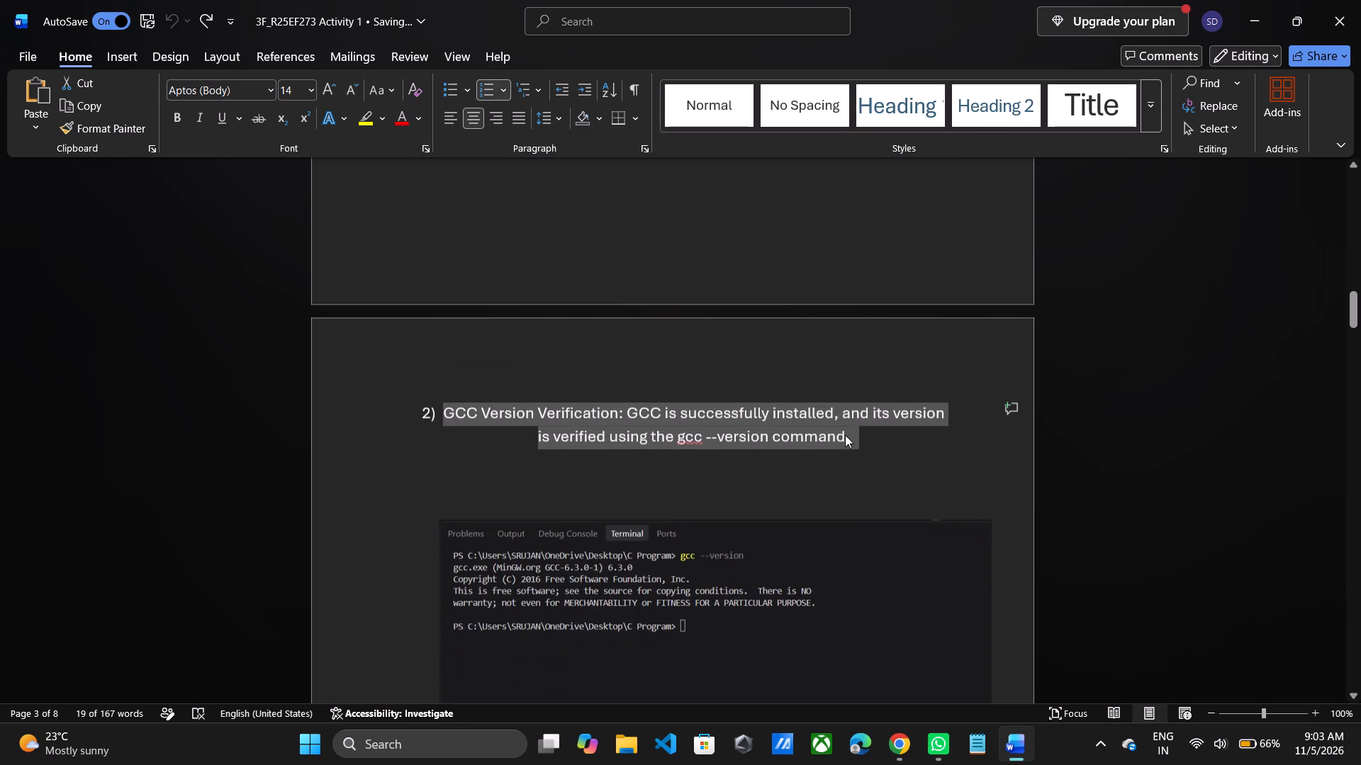
{"action": "left_click", "coordinate": [832, 625]}
{"action": "right_click", "coordinate": [832, 625]}
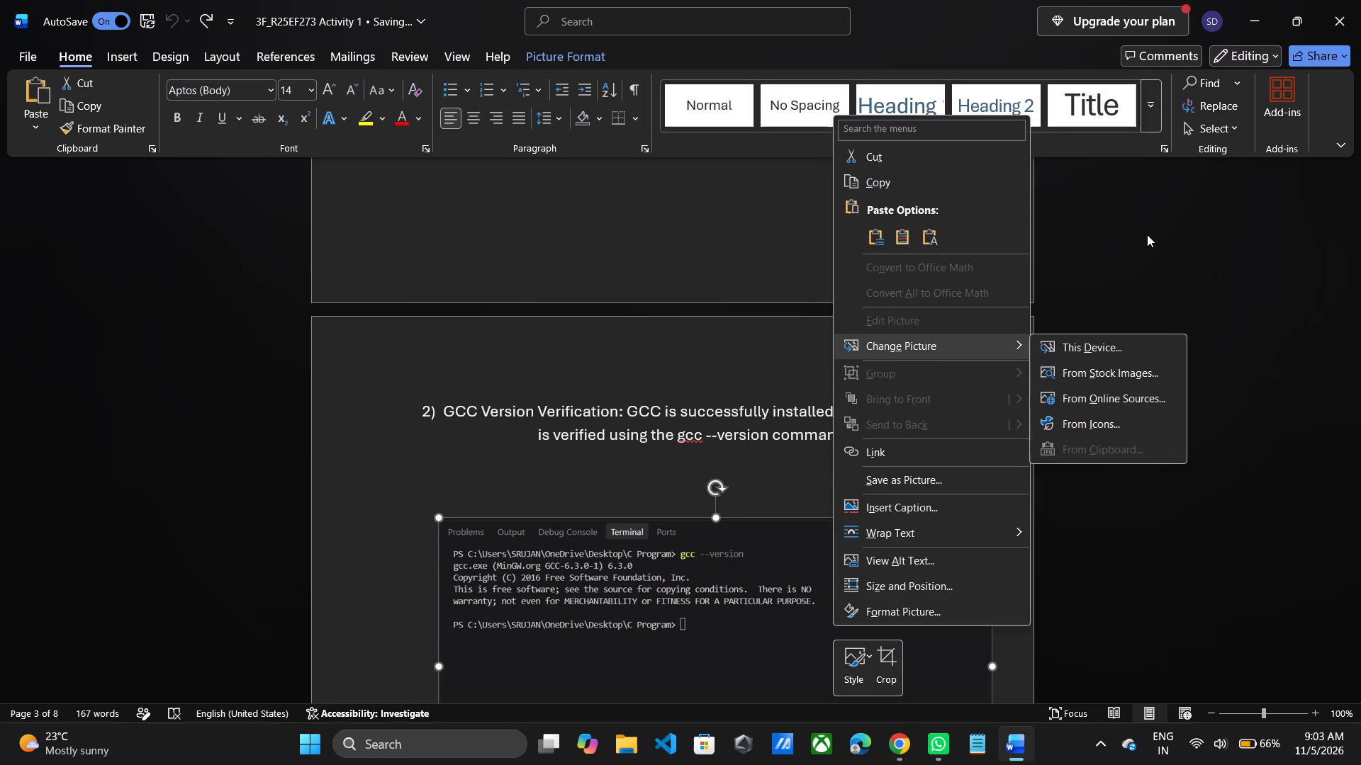
{"action": "left_click", "coordinate": [1151, 232]}
{"action": "scroll", "coordinate": [1080, 372], "scroll_direction": "down", "scroll_amount": 2}
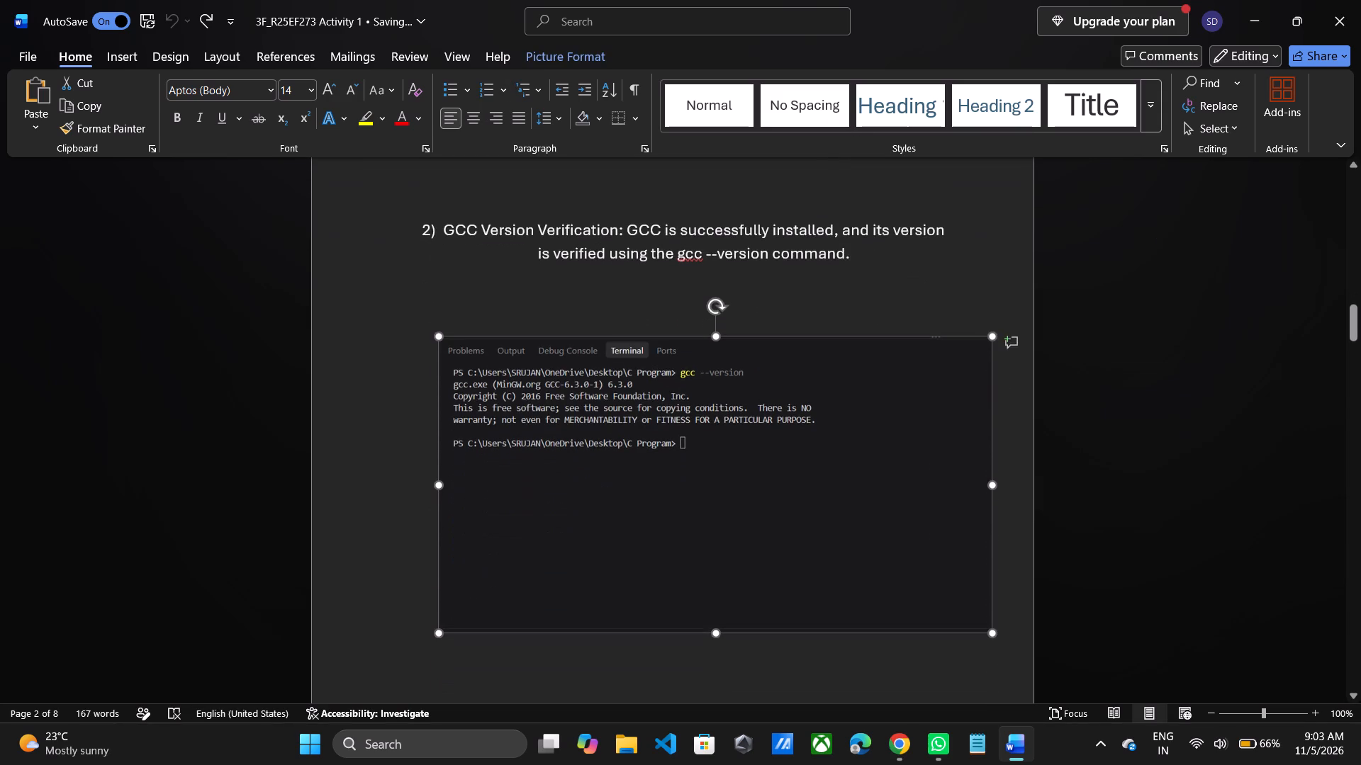
{"action": "right_click", "coordinate": [850, 442]}
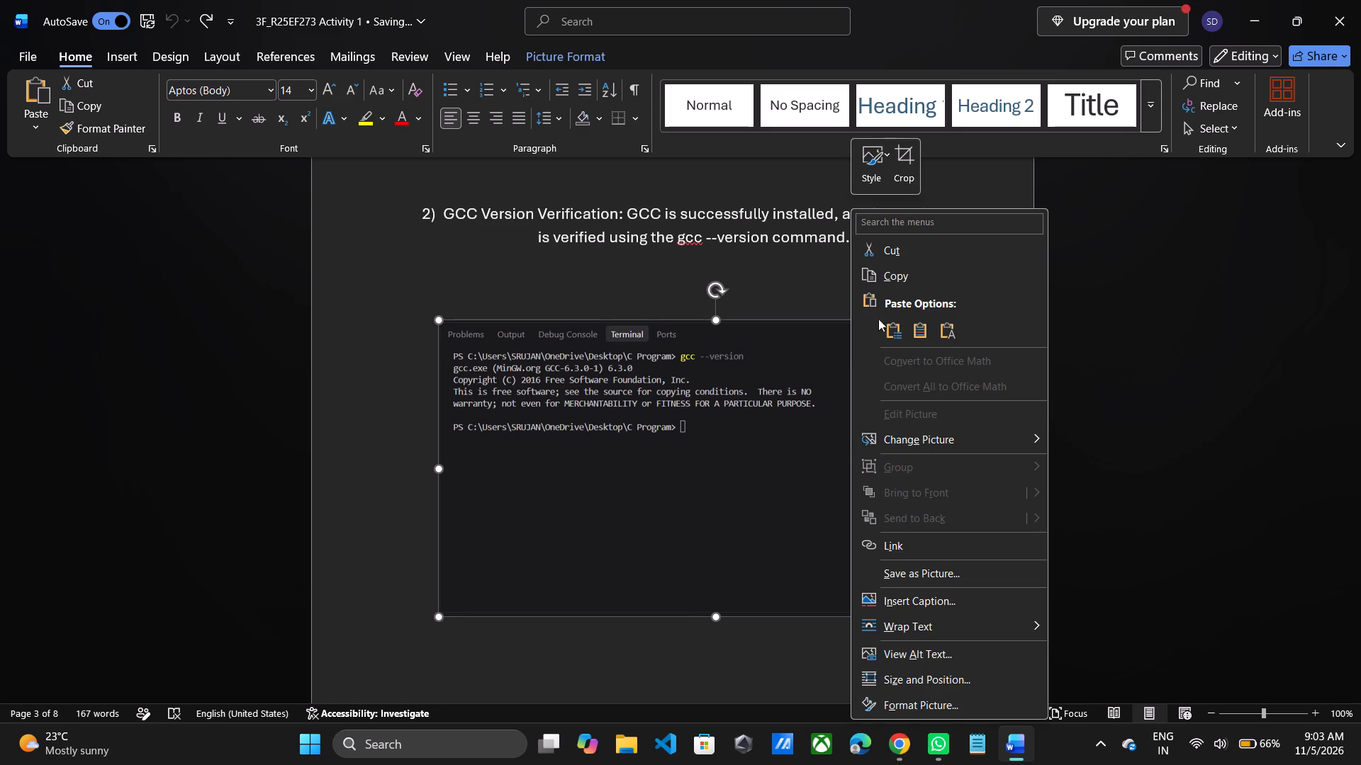
{"action": "left_click", "coordinate": [897, 272]}
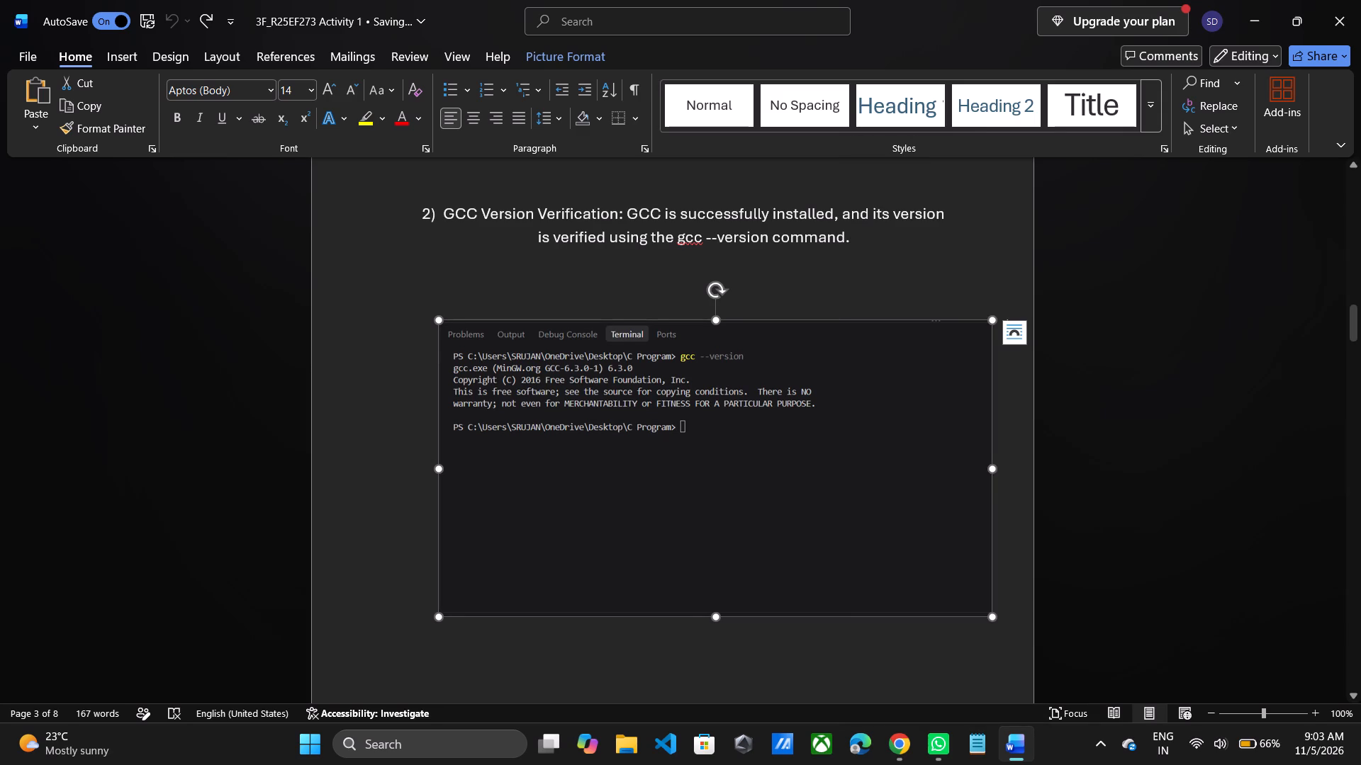
Look over section 3, test.c Source Code, and return to section 2, GCC Version Verification.
{"action": "scroll", "coordinate": [811, 443], "scroll_direction": "down", "scroll_amount": 5}
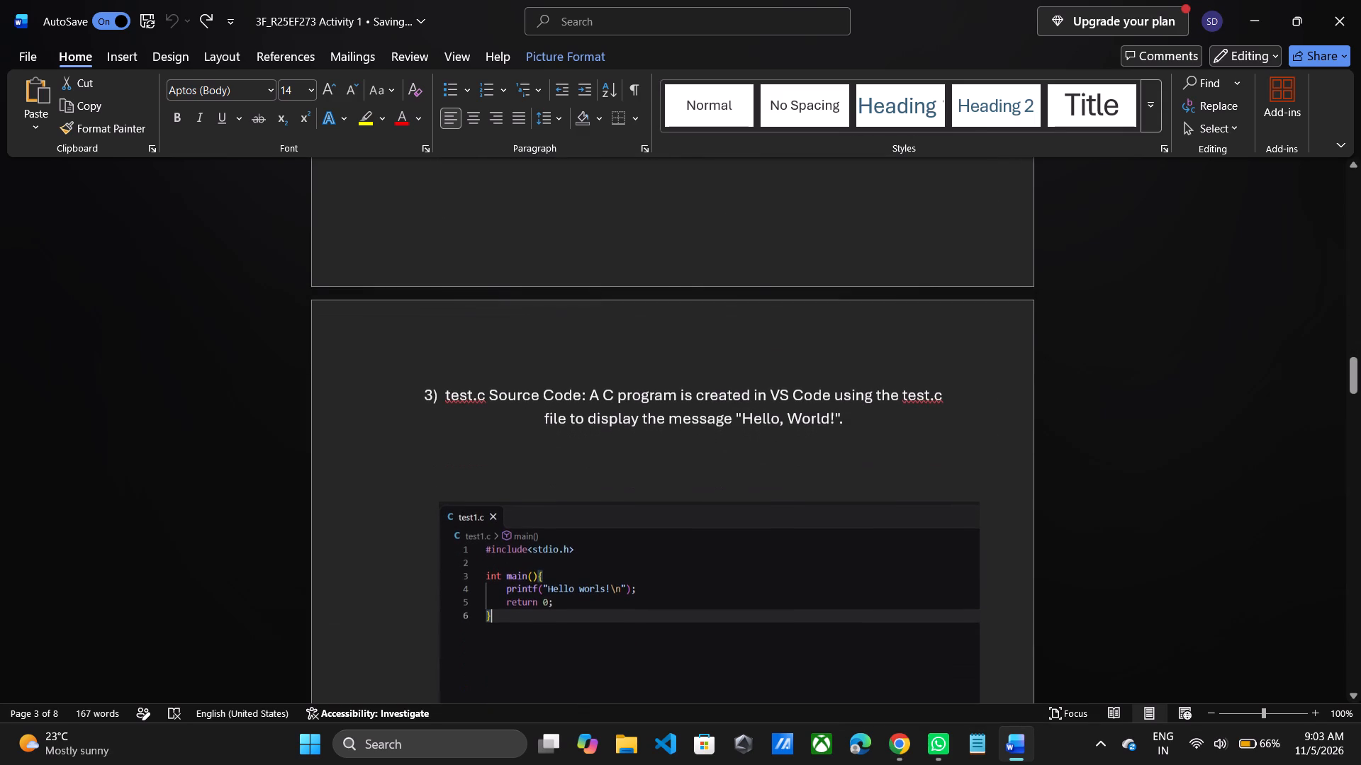
{"action": "left_click", "coordinate": [1090, 407]}
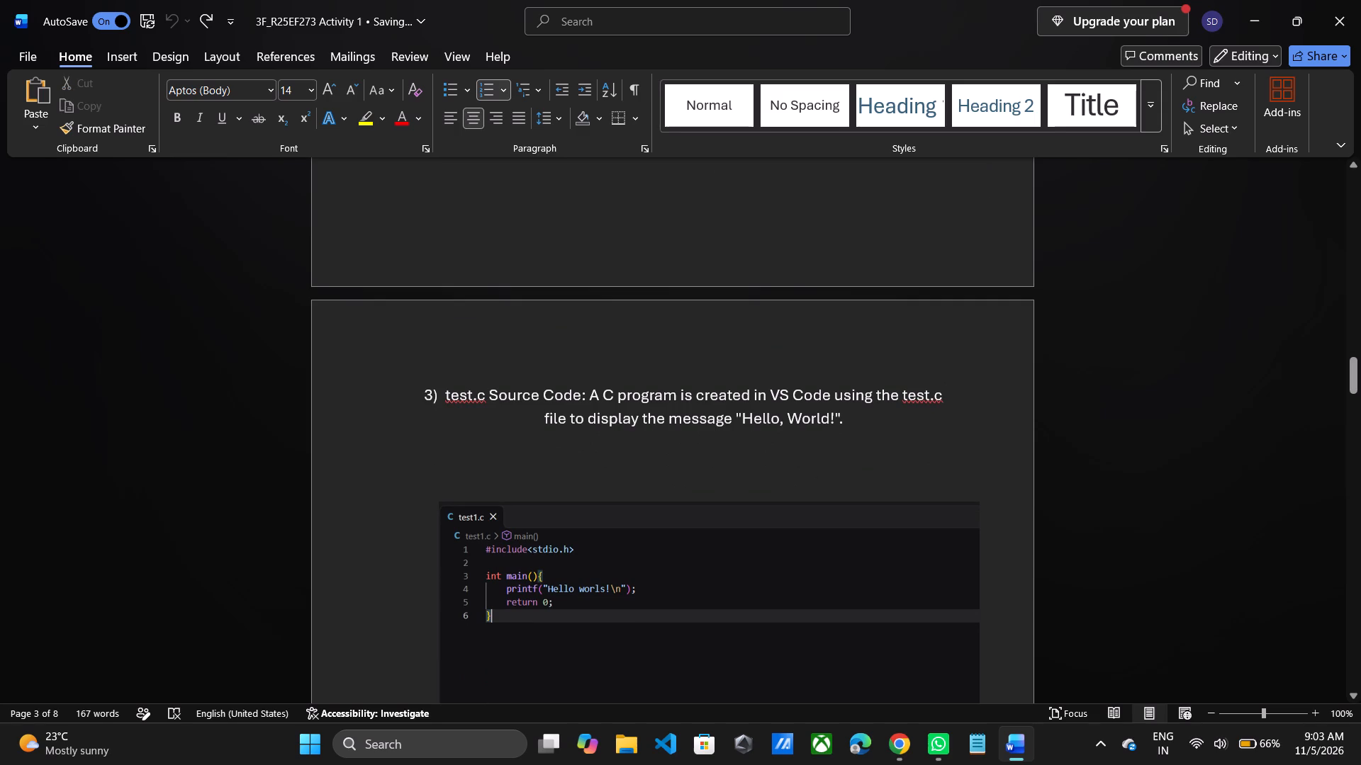
{"action": "left_click", "coordinate": [1090, 407]}
{"action": "scroll", "coordinate": [268, 357], "scroll_direction": "up", "scroll_amount": 2}
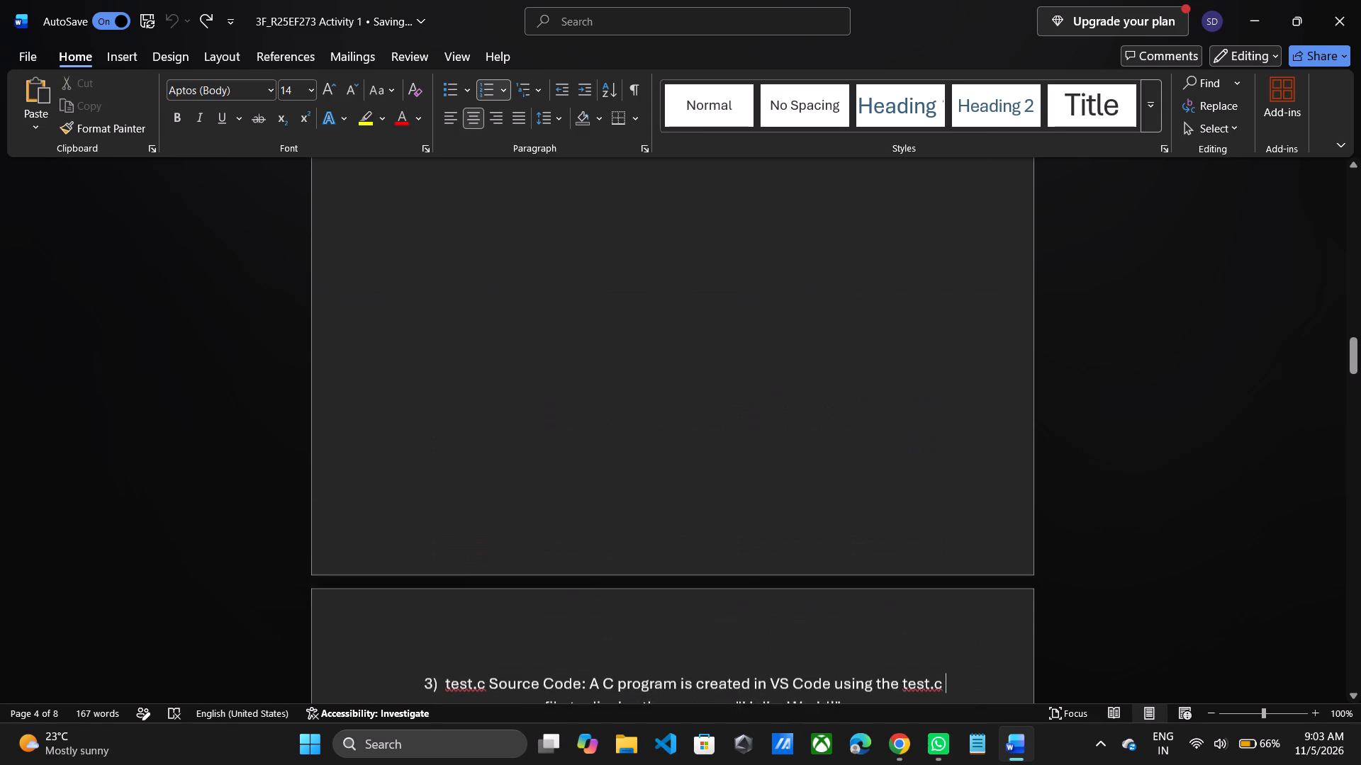
{"action": "scroll", "coordinate": [268, 357], "scroll_direction": "up", "scroll_amount": 4}
{"action": "scroll", "coordinate": [268, 357], "scroll_direction": "down", "scroll_amount": 1}
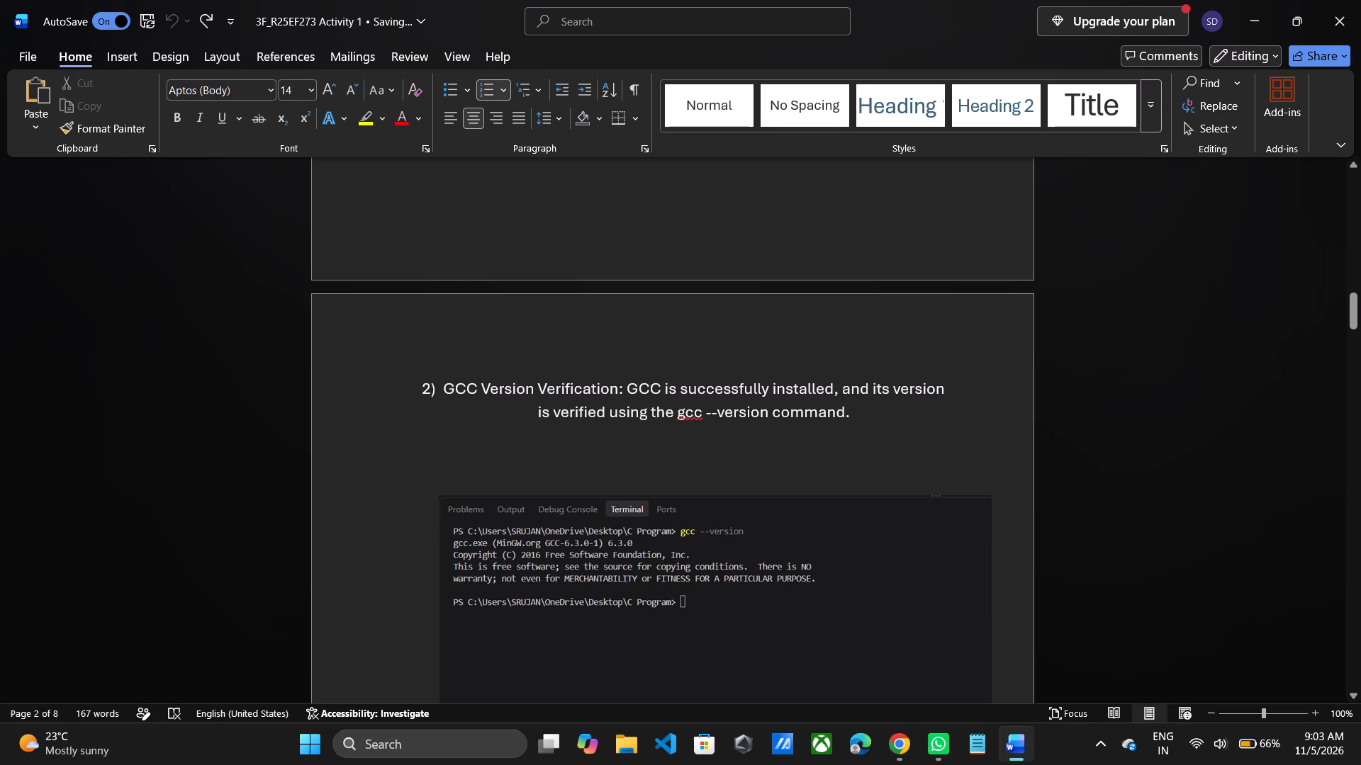
Open the recent Activity 0 document.
{"action": "left_click", "coordinate": [30, 62]}
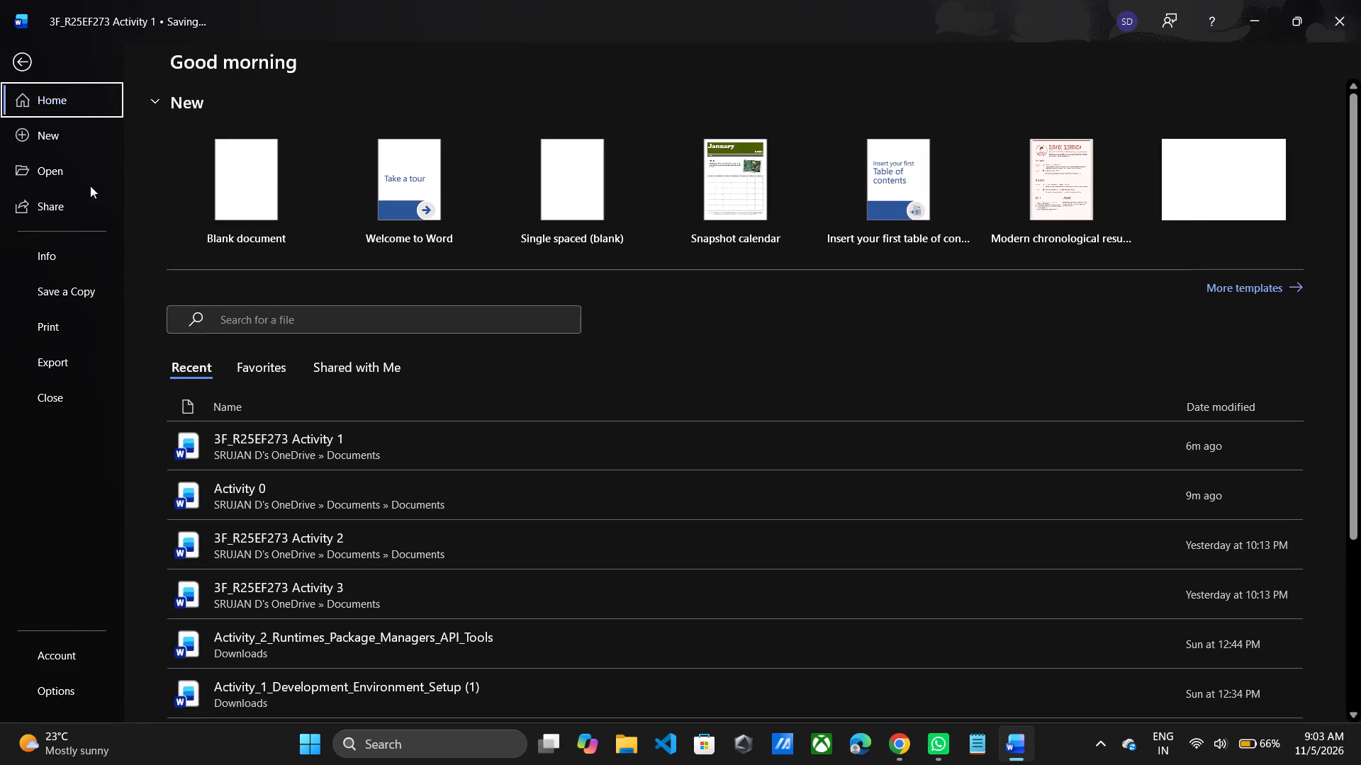
{"action": "left_click", "coordinate": [247, 481]}
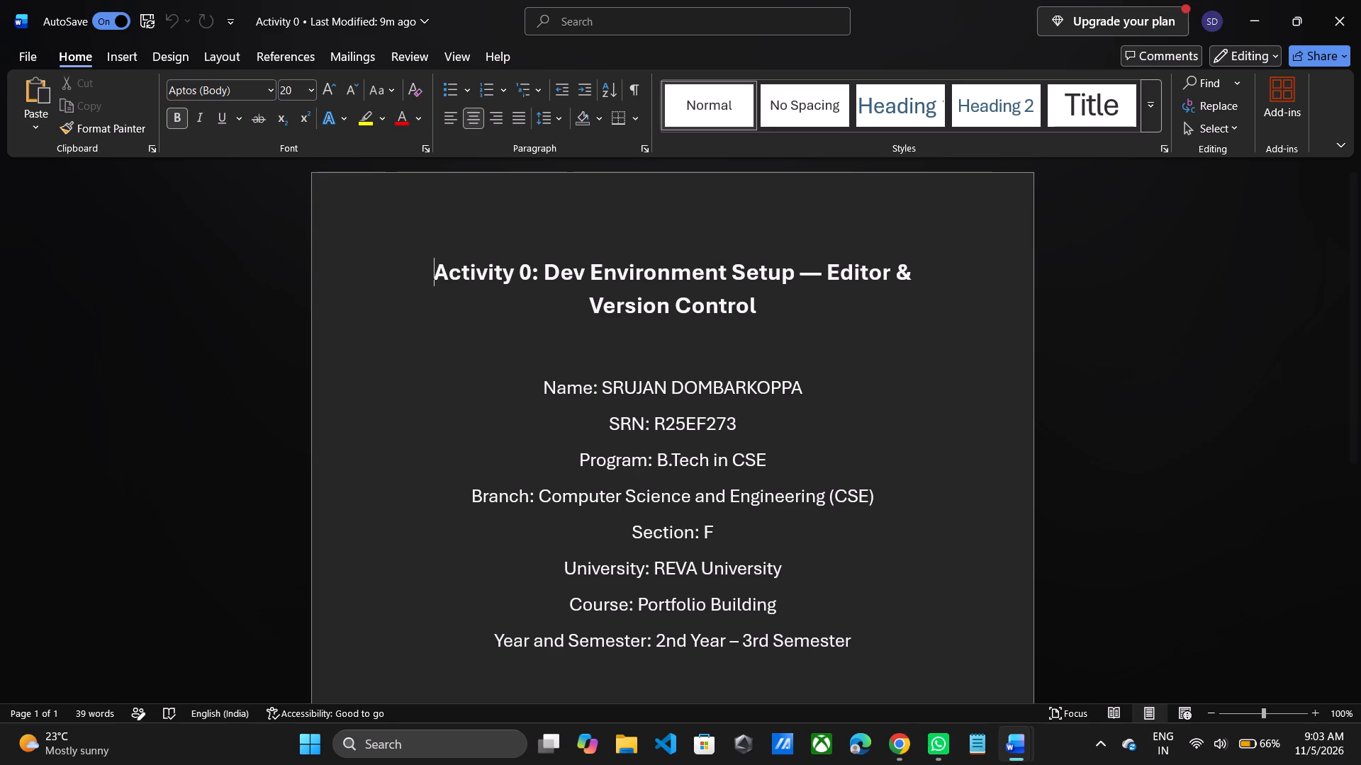
Insert a blank page after the Year and Semester line of the Activity 0 title page.
{"action": "scroll", "coordinate": [422, 421], "scroll_direction": "down", "scroll_amount": 3}
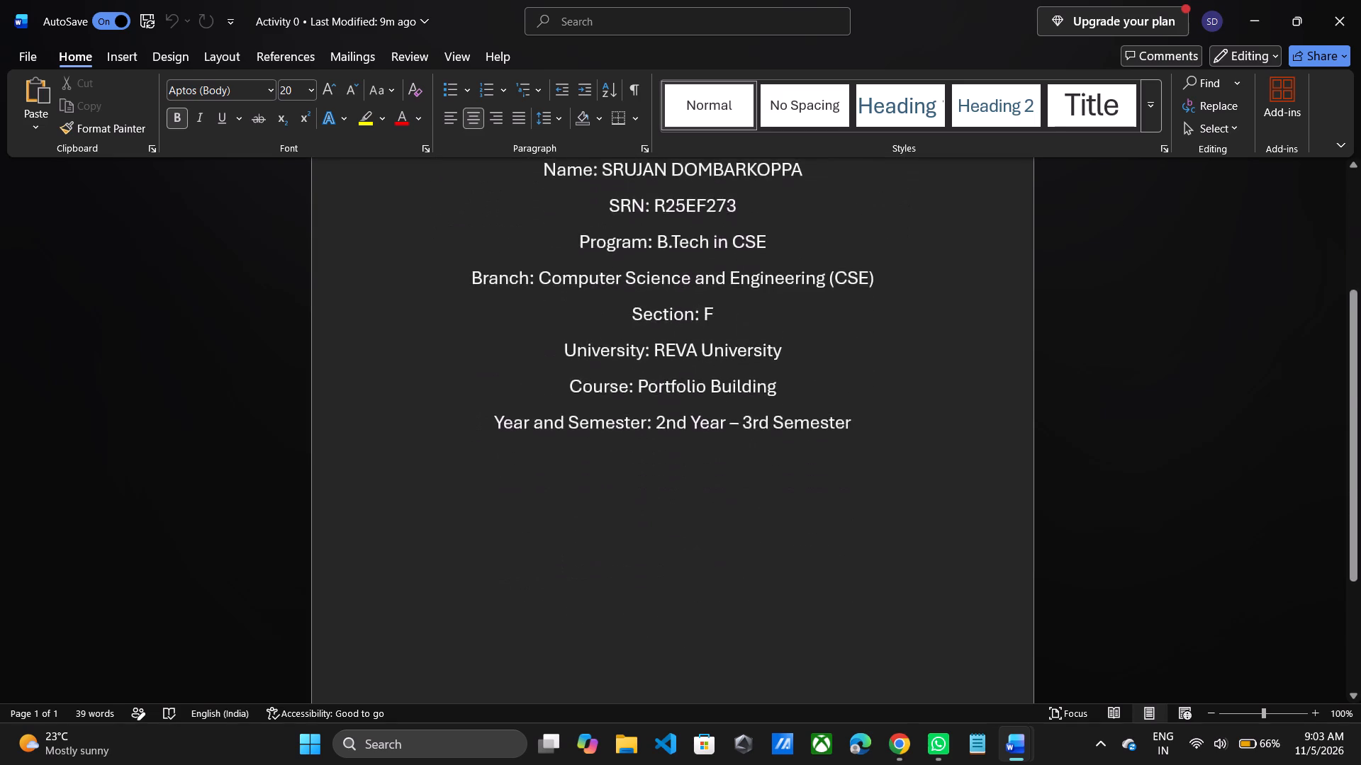
{"action": "scroll", "coordinate": [422, 421], "scroll_direction": "down", "scroll_amount": 5}
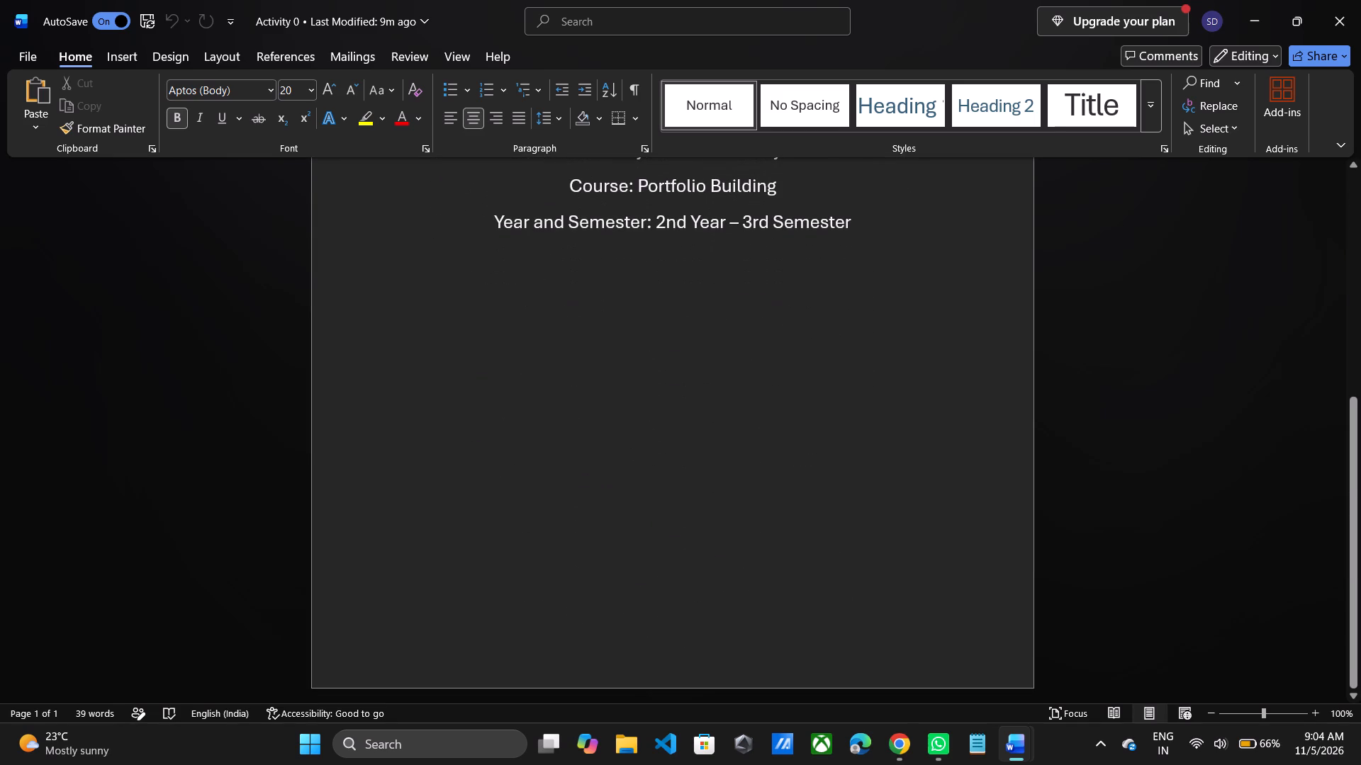
{"action": "left_click", "coordinate": [797, 293]}
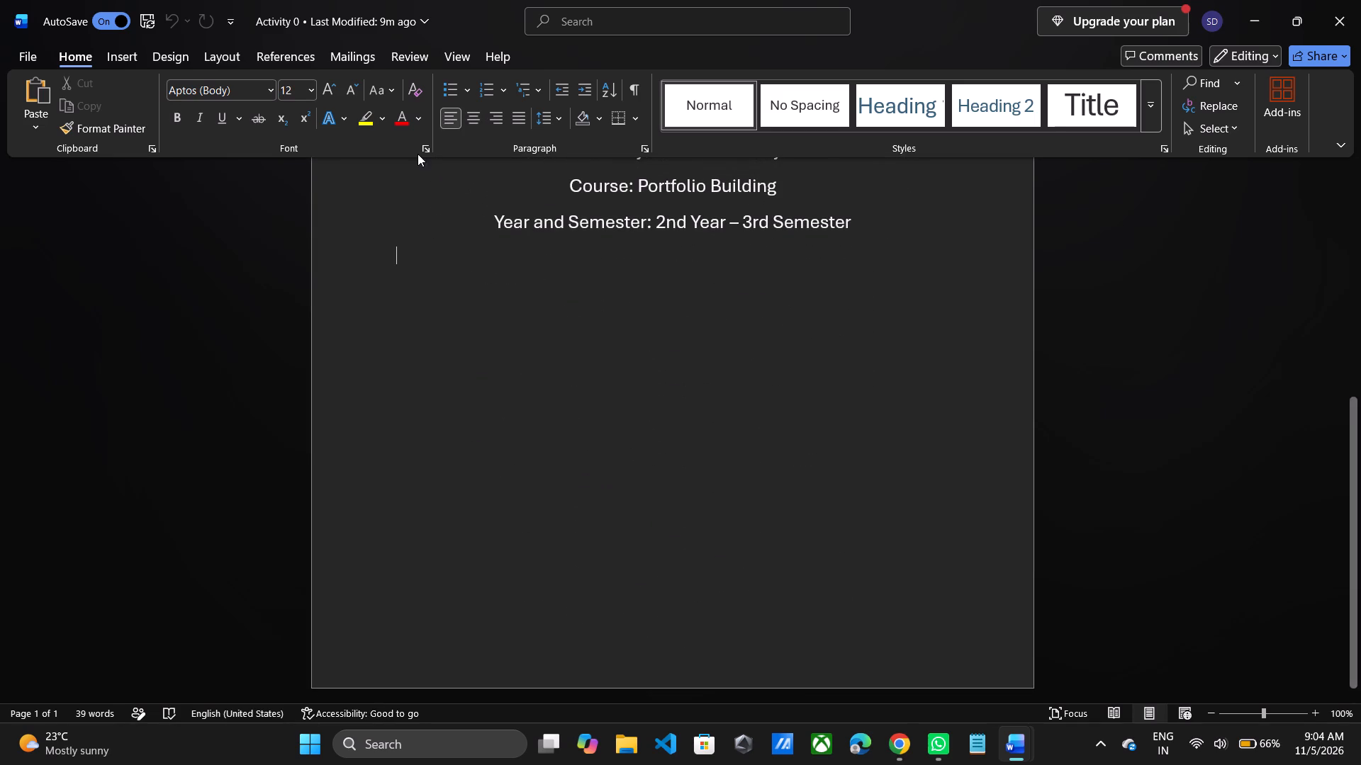
{"action": "left_click", "coordinate": [130, 50]}
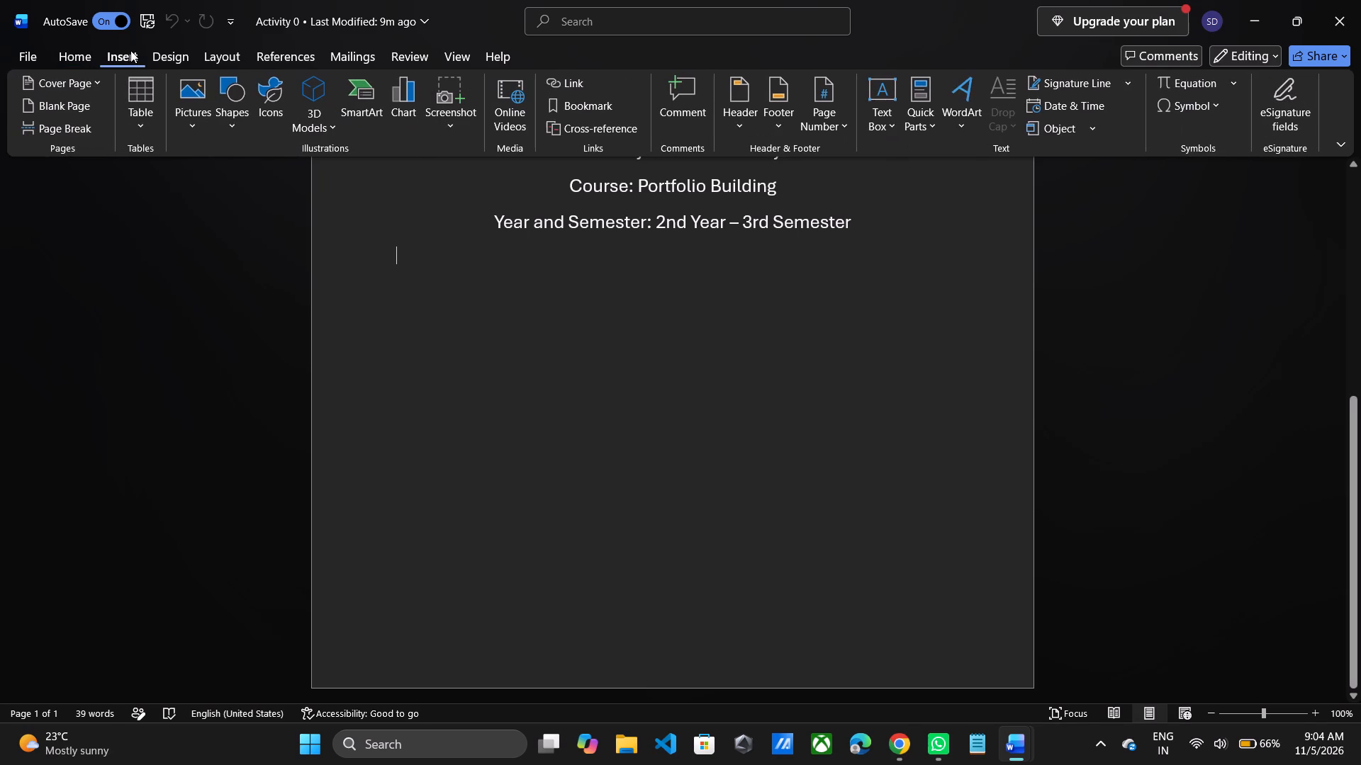
{"action": "left_click", "coordinate": [63, 113]}
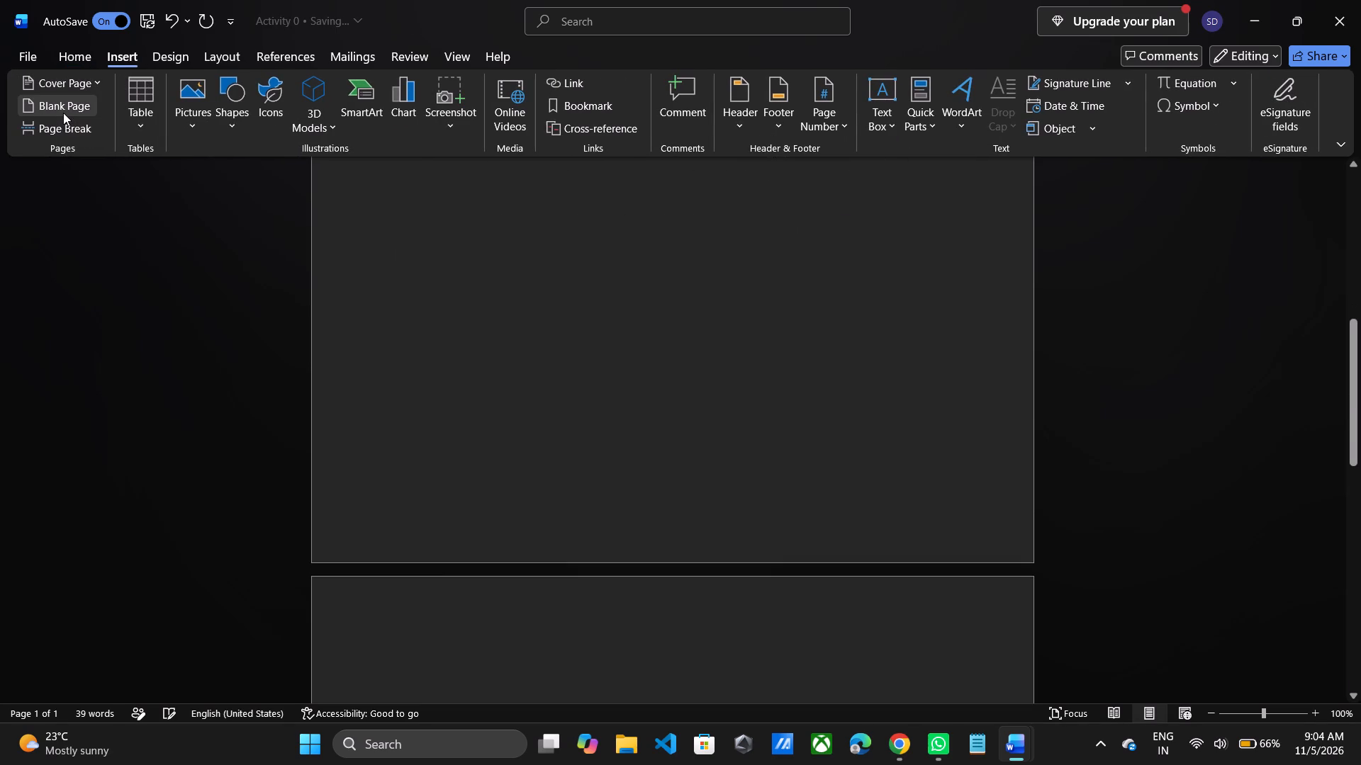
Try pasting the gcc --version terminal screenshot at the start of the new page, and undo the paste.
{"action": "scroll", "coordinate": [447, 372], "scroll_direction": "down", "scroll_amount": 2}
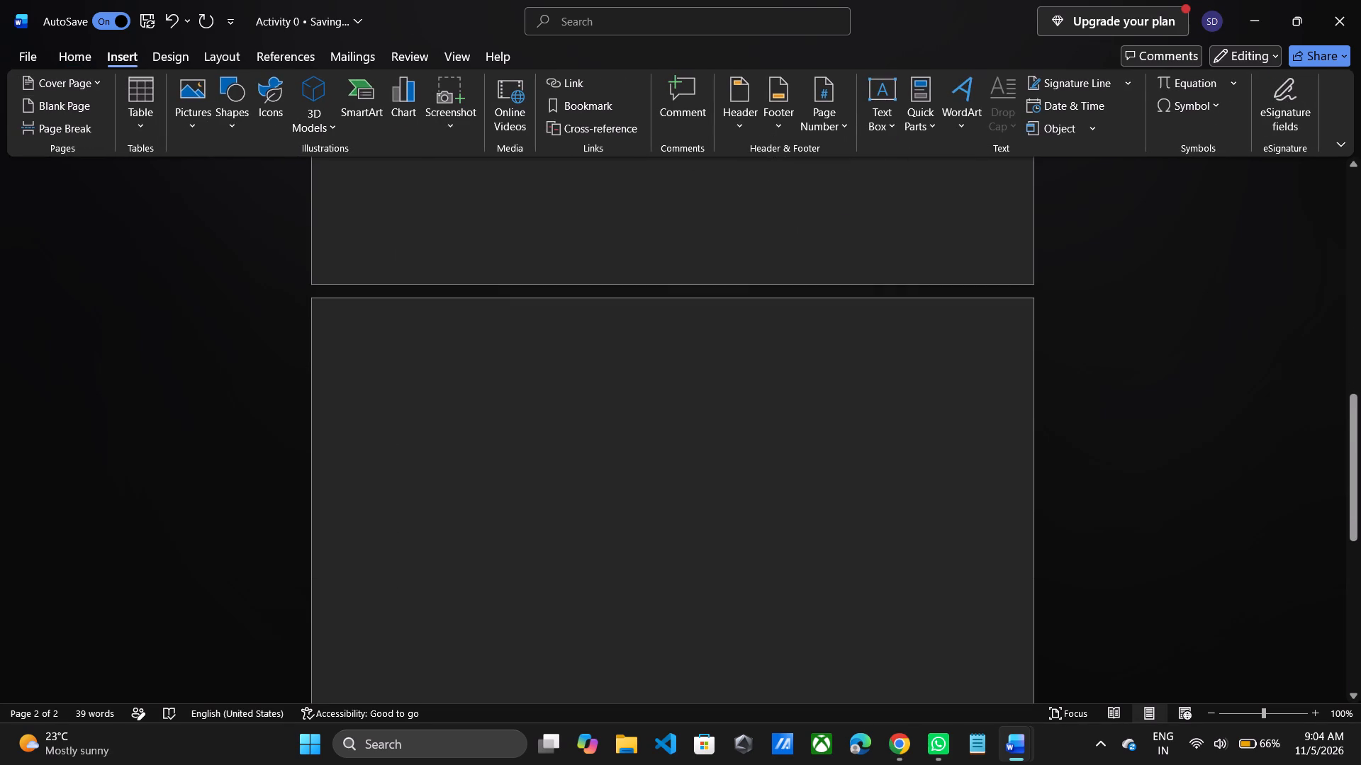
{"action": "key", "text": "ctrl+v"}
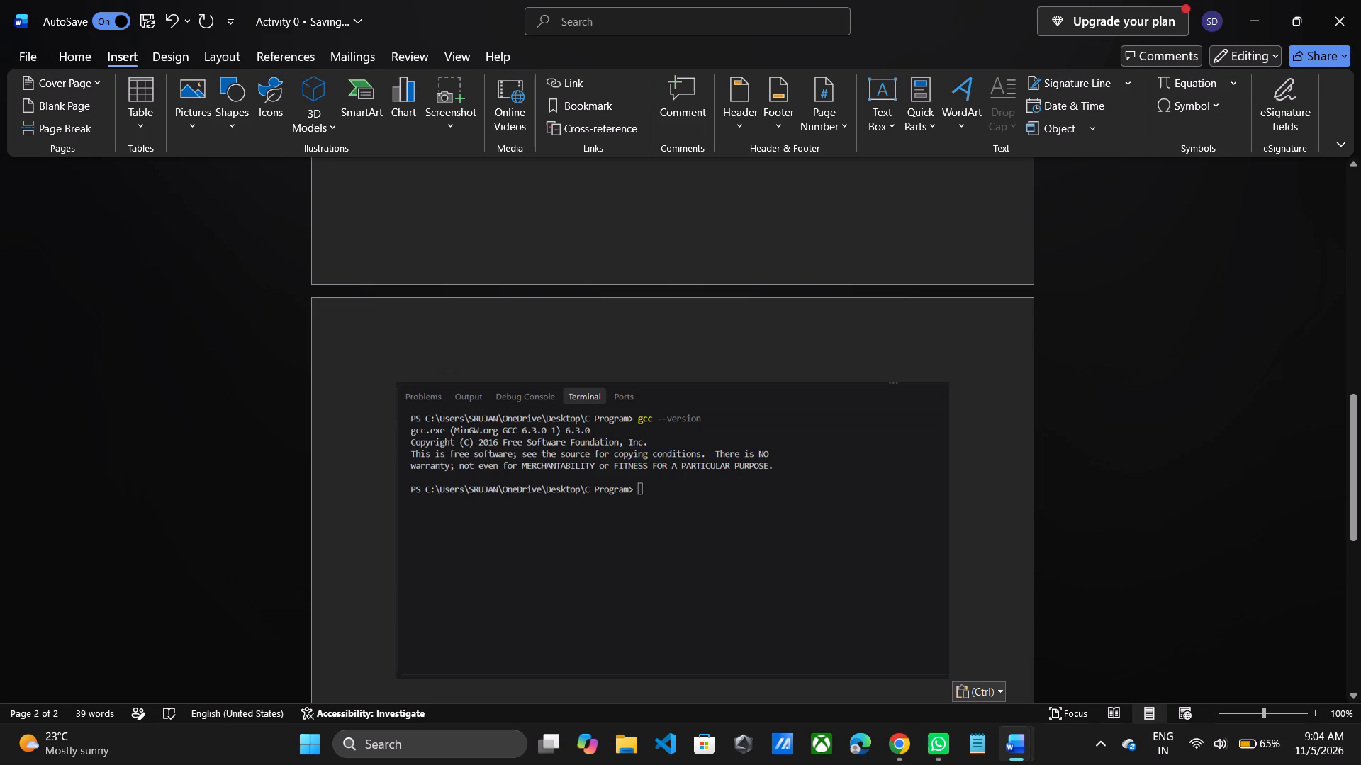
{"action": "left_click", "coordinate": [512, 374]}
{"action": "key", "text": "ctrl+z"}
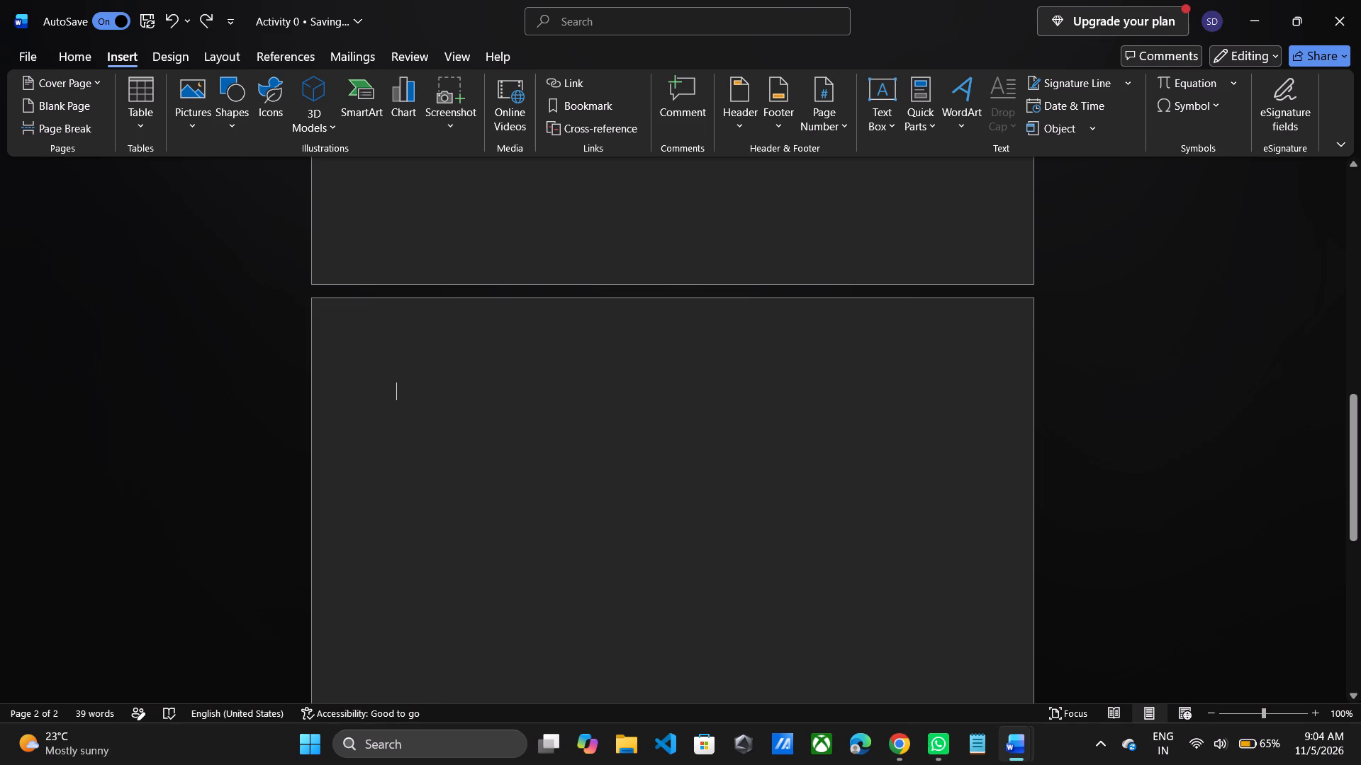
Paste the copied GCC Version Verification caption from the clipboard history at the start of page 2.
{"action": "key", "text": "super+v"}
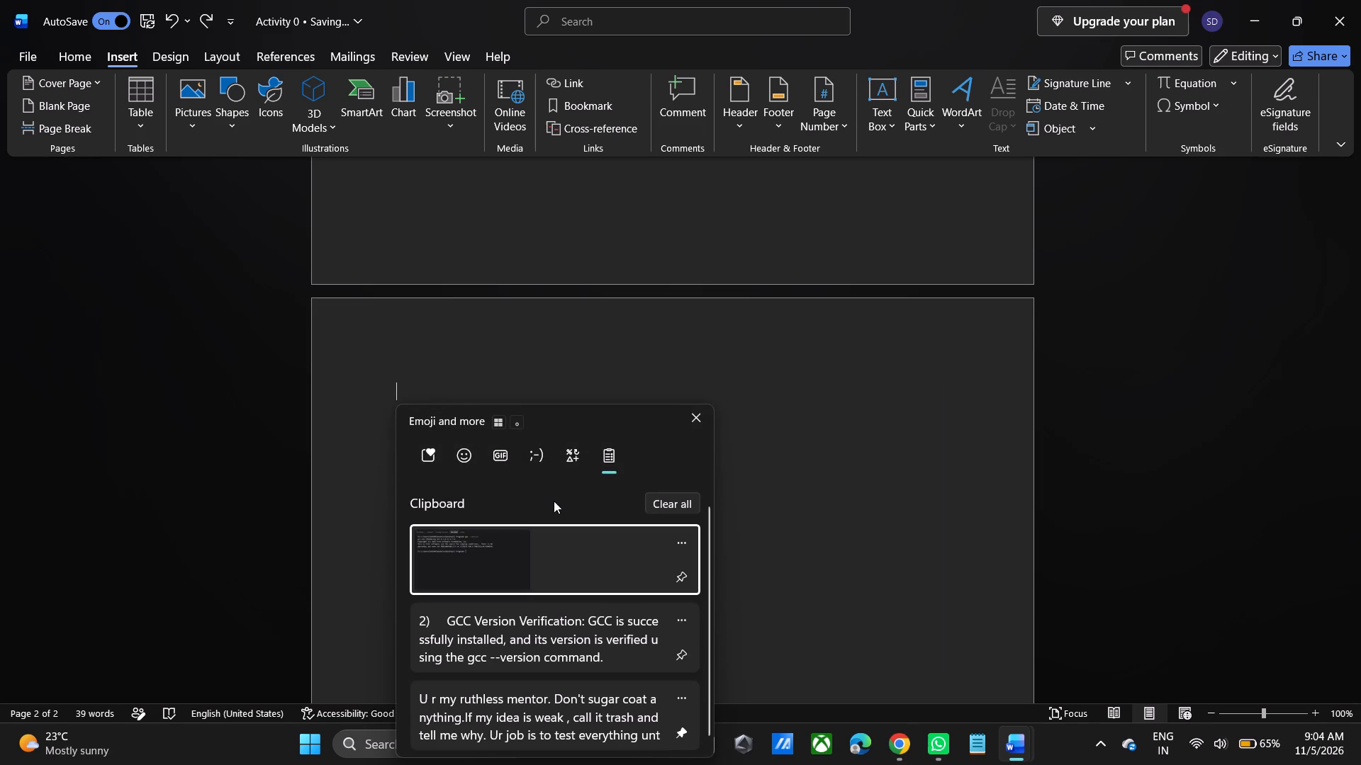
{"action": "left_click", "coordinate": [511, 637]}
{"action": "key", "text": "ctrl+v"}
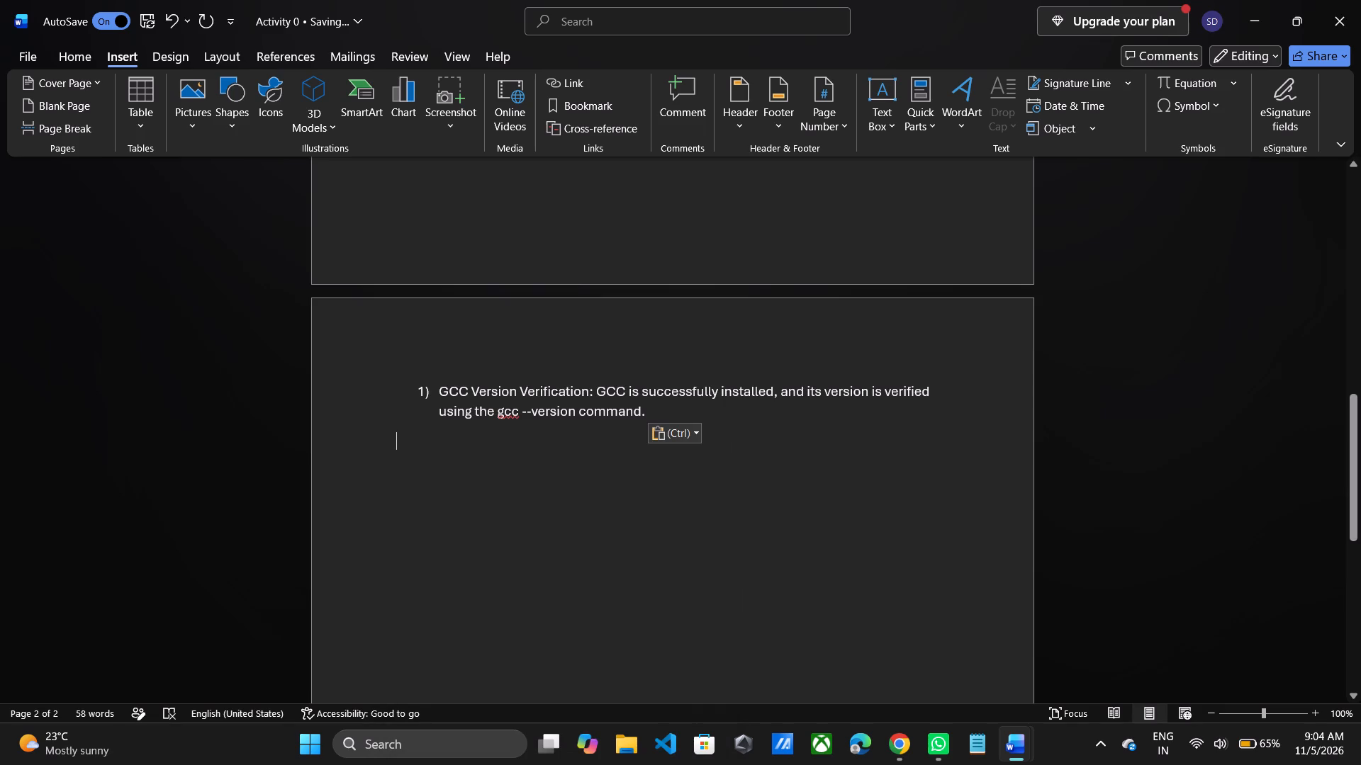
Set the font size of the whole GCC Version Verification caption to 18.
{"action": "left_click_drag", "start_coordinate": [438, 392], "coordinate": [583, 406]}
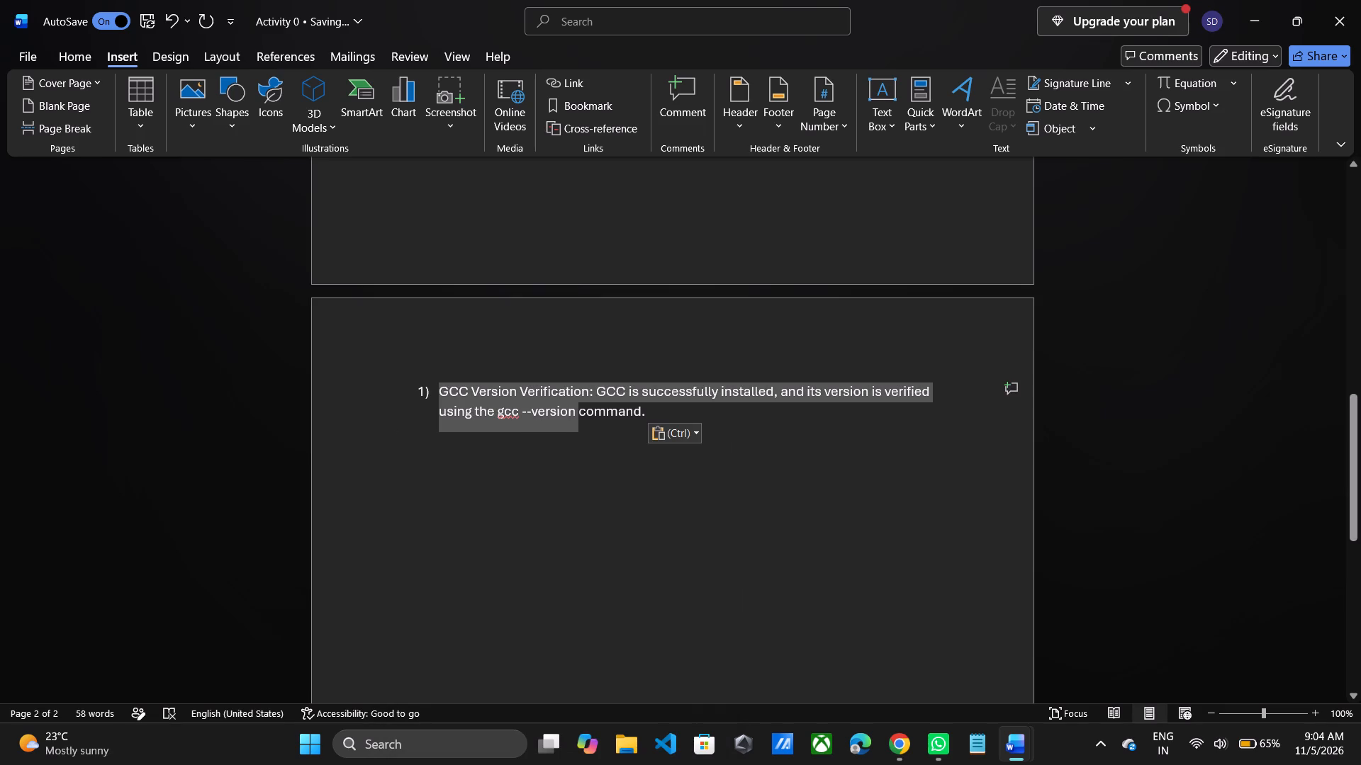
{"action": "left_click_drag", "start_coordinate": [583, 406], "coordinate": [656, 404]}
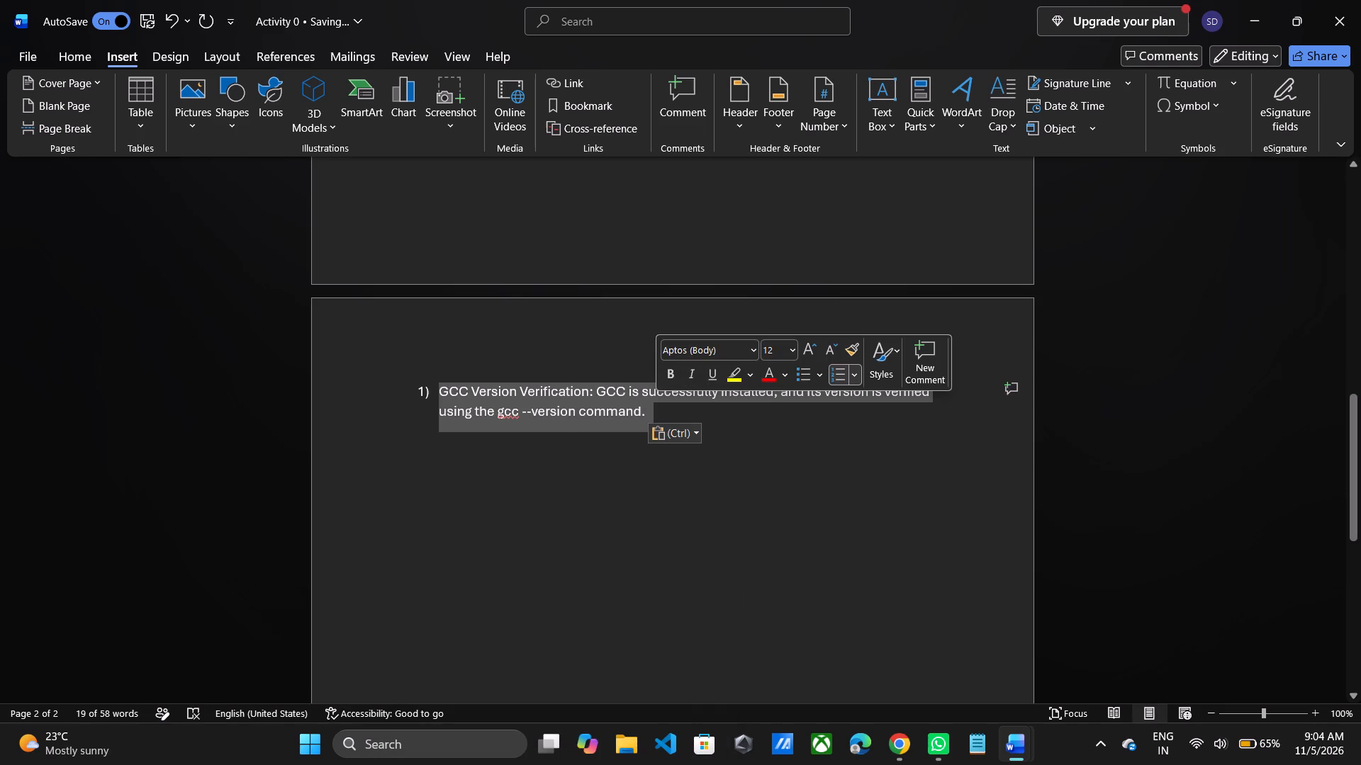
{"action": "left_click", "coordinate": [82, 59]}
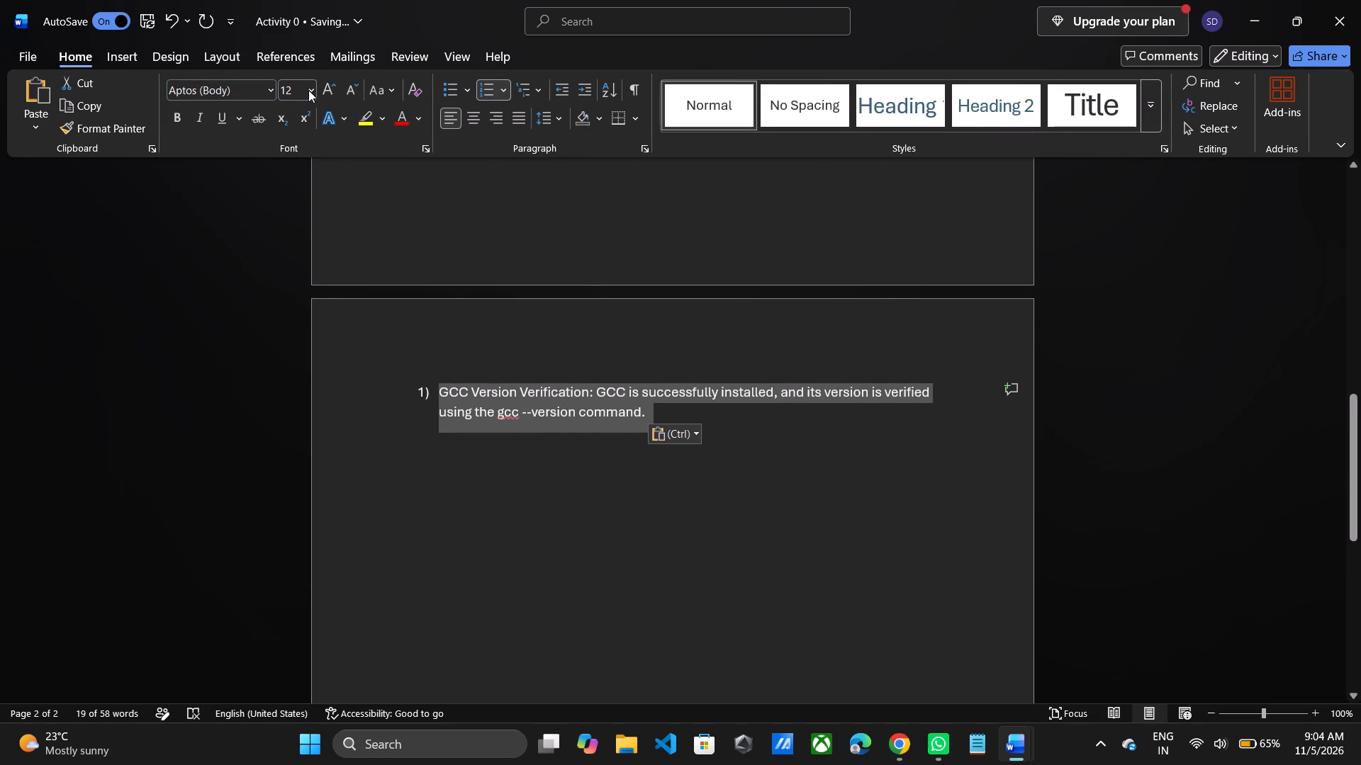
{"action": "left_click", "coordinate": [308, 90]}
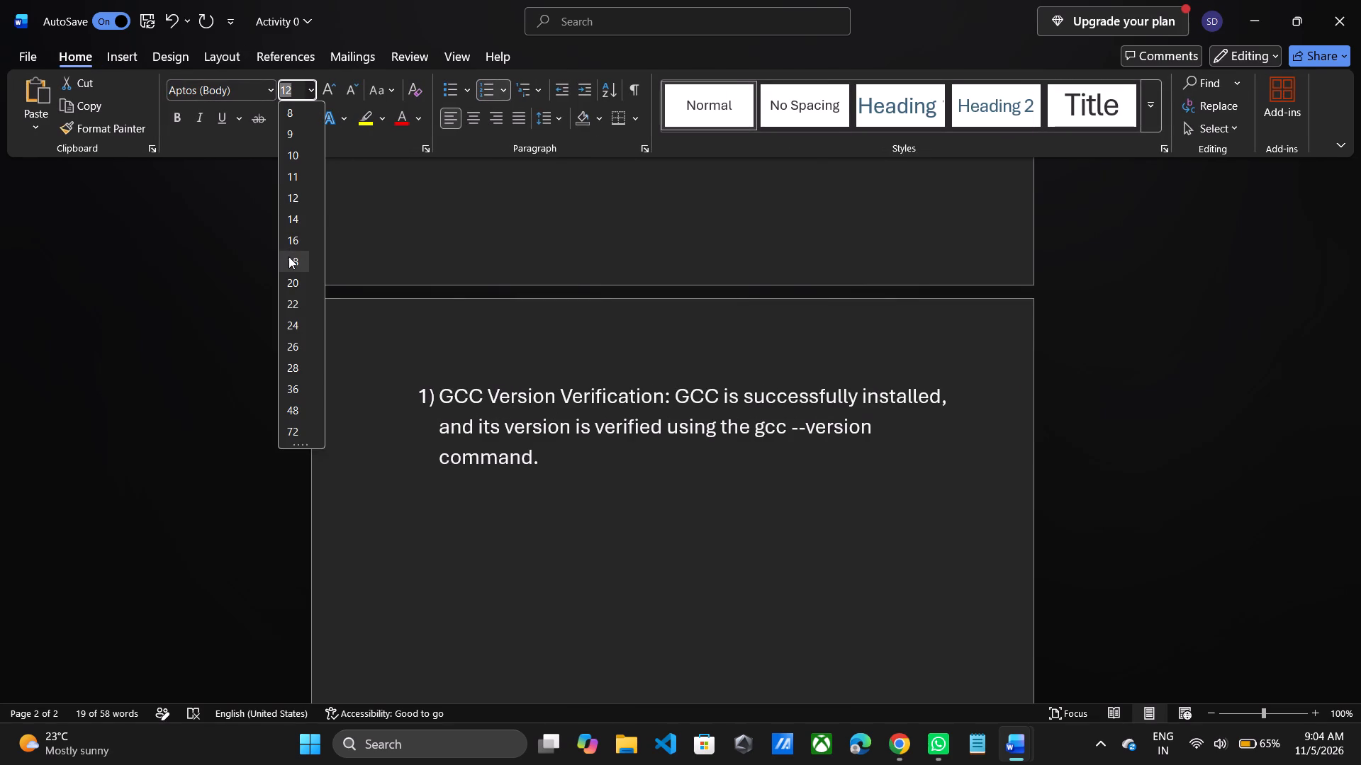
{"action": "left_click", "coordinate": [289, 256]}
Paste the gcc --version terminal screenshot from the clipboard history below the caption, leaving an empty line between them.
{"action": "left_click", "coordinate": [574, 496]}
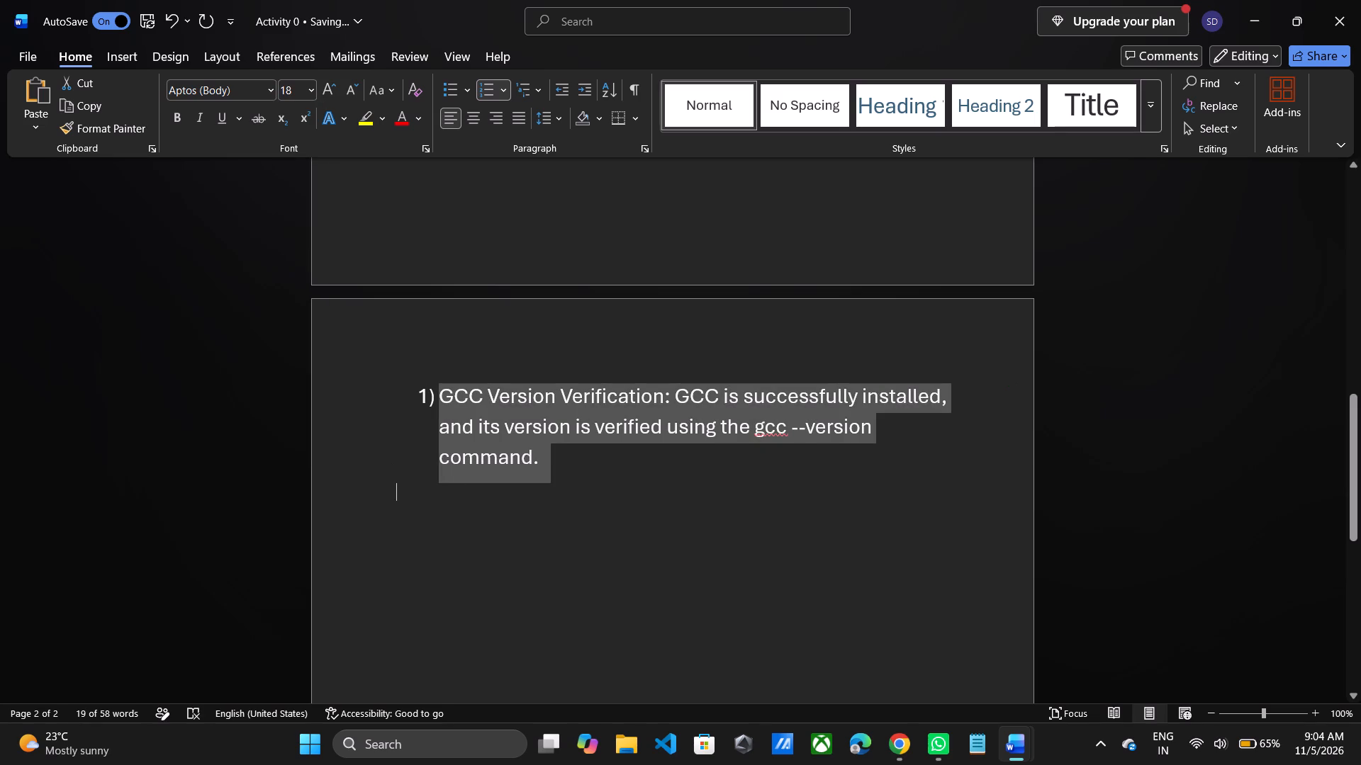
{"action": "key", "text": "Return"}
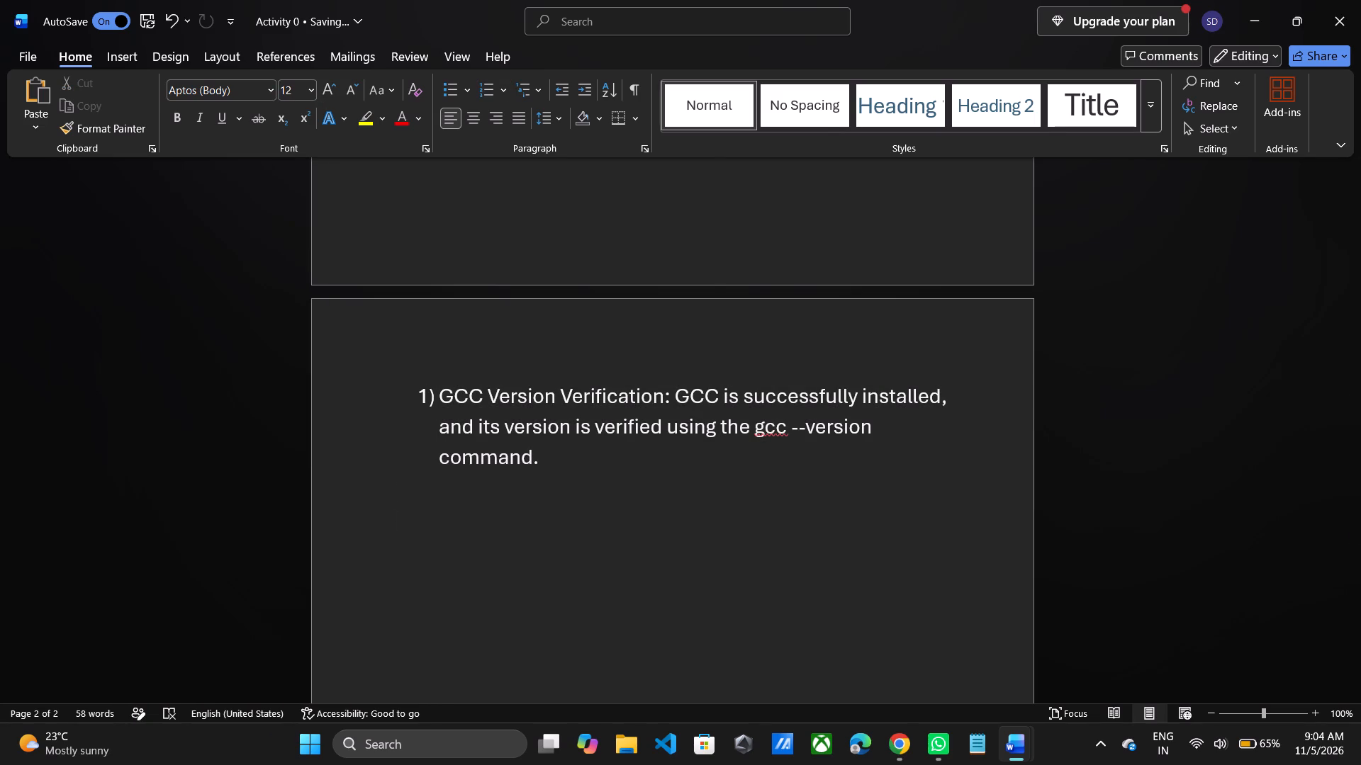
{"action": "key", "text": "super+v"}
{"action": "left_click", "coordinate": [586, 314]}
{"action": "key", "text": "ctrl+v"}
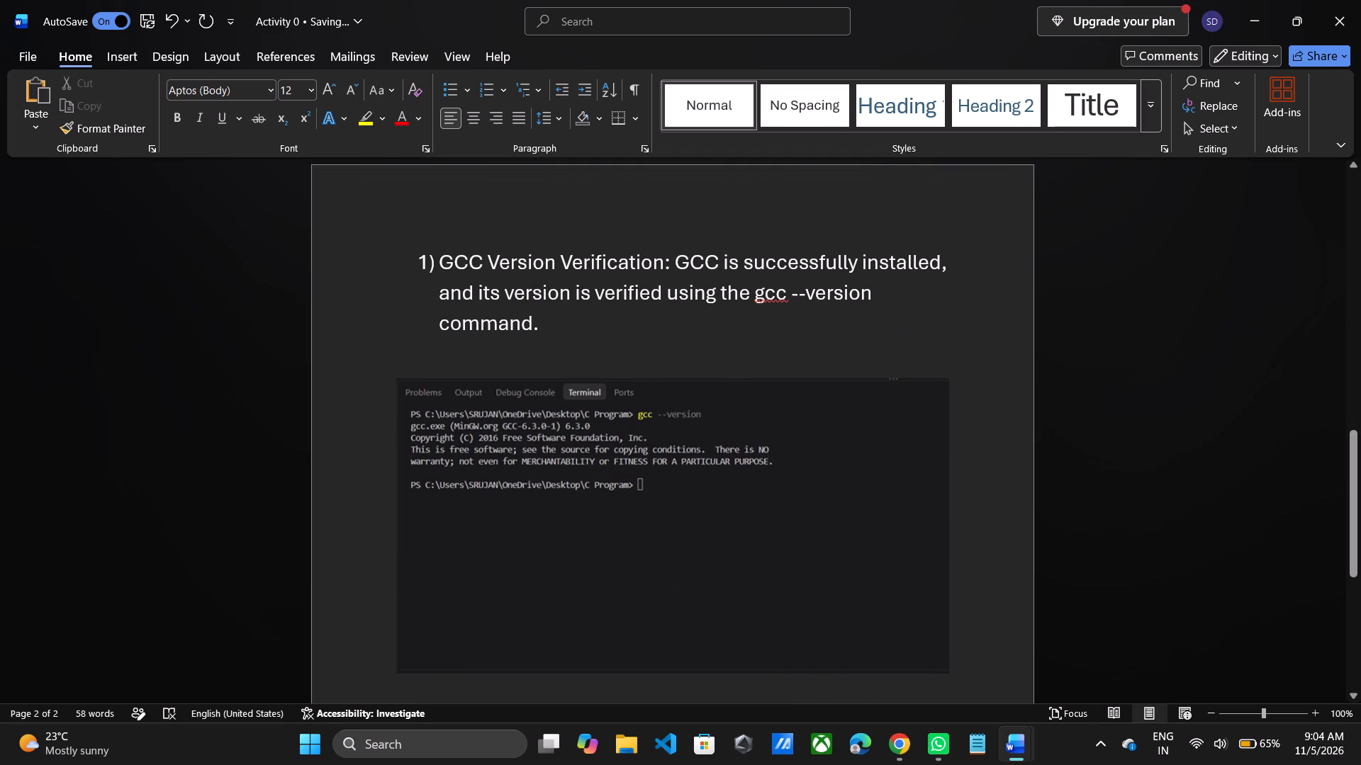
Insert a blank page after the gcc --version screenshot.
{"action": "scroll", "coordinate": [1051, 455], "scroll_direction": "down", "scroll_amount": 2}
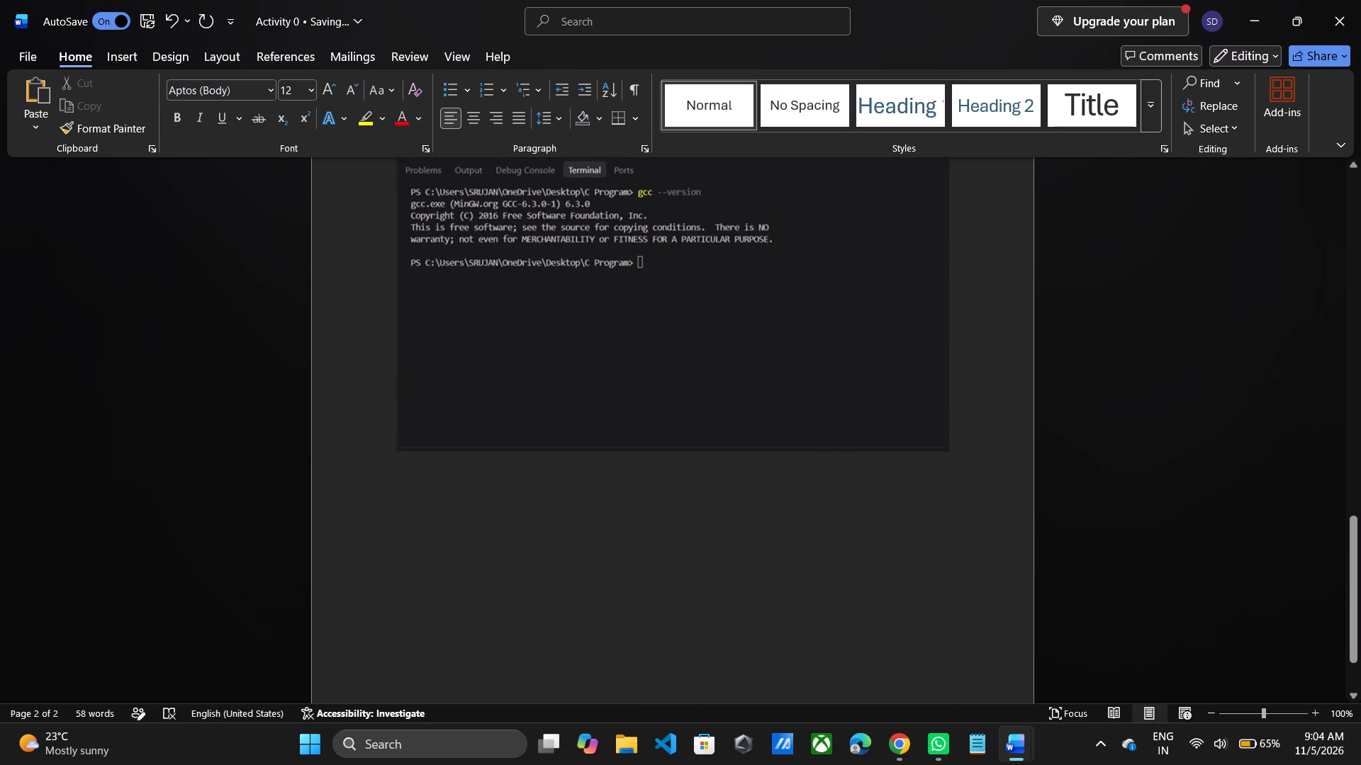
{"action": "scroll", "coordinate": [1051, 455], "scroll_direction": "down", "scroll_amount": 3}
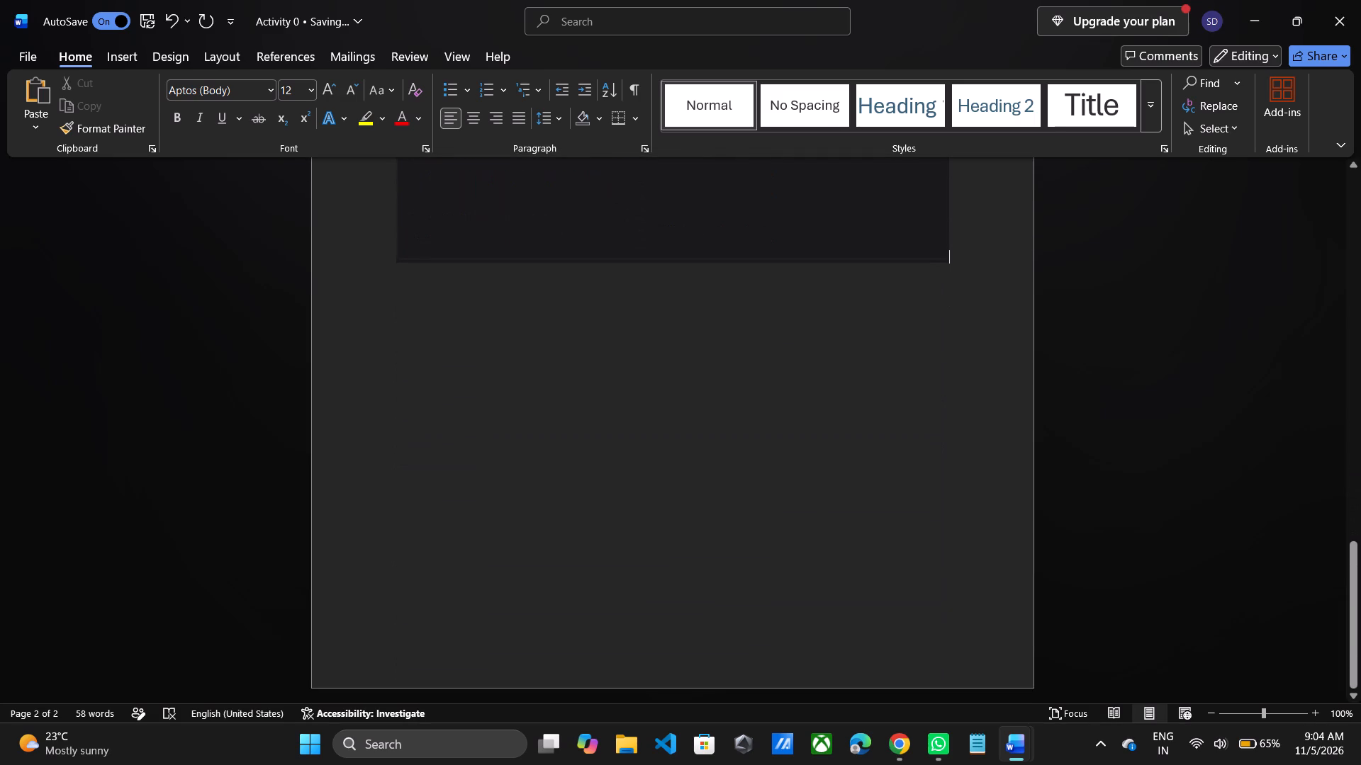
{"action": "left_click", "coordinate": [125, 59]}
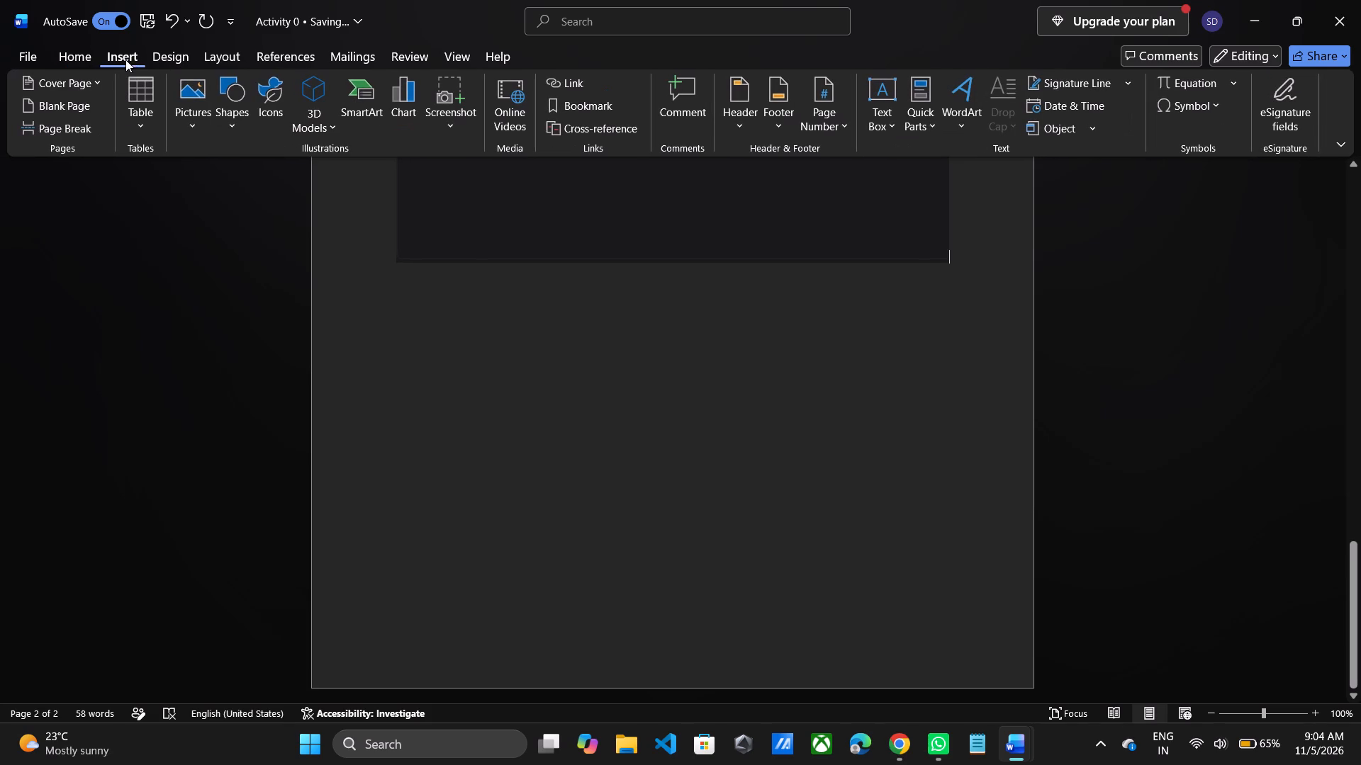
{"action": "left_click", "coordinate": [86, 110]}
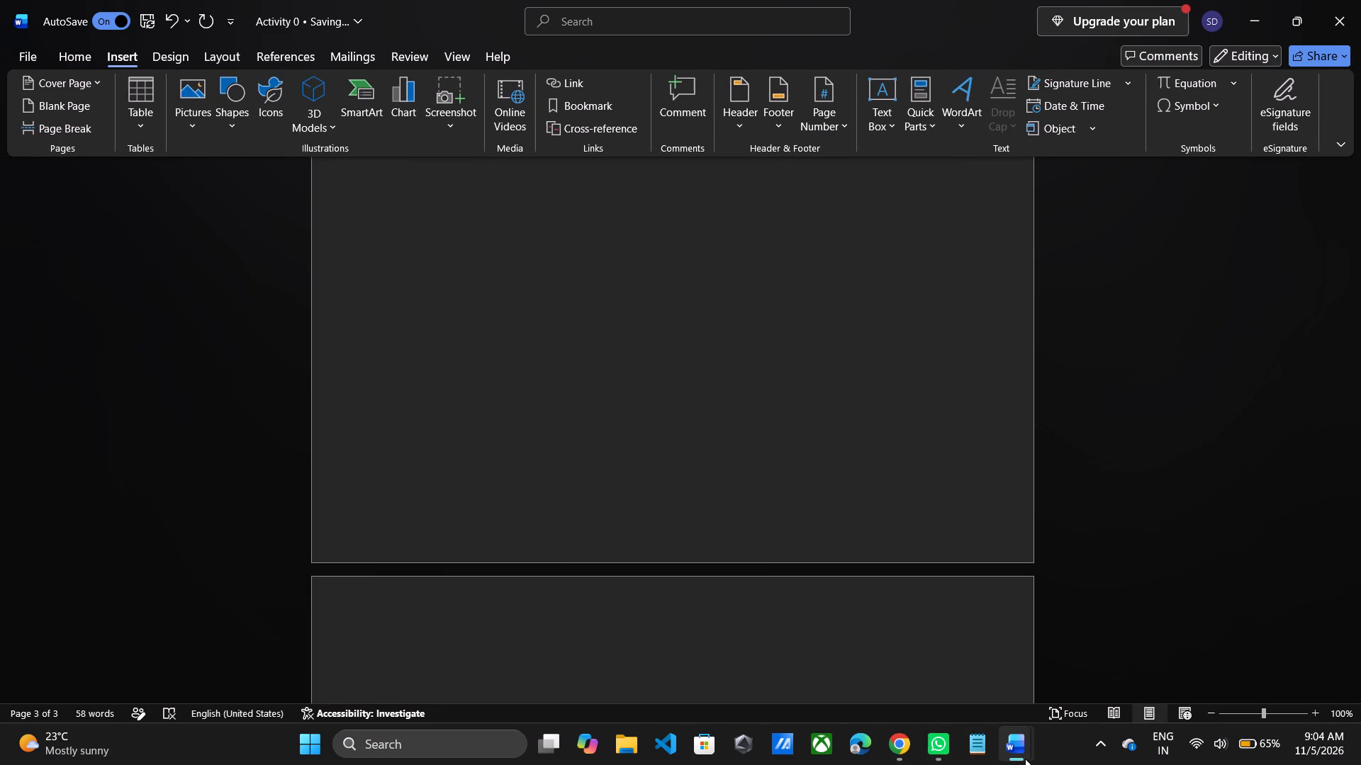
Switch to the Activity 1 report and look through sections 2 to 4, on to section 5, Git Version Verification.
{"action": "left_click", "coordinate": [939, 667]}
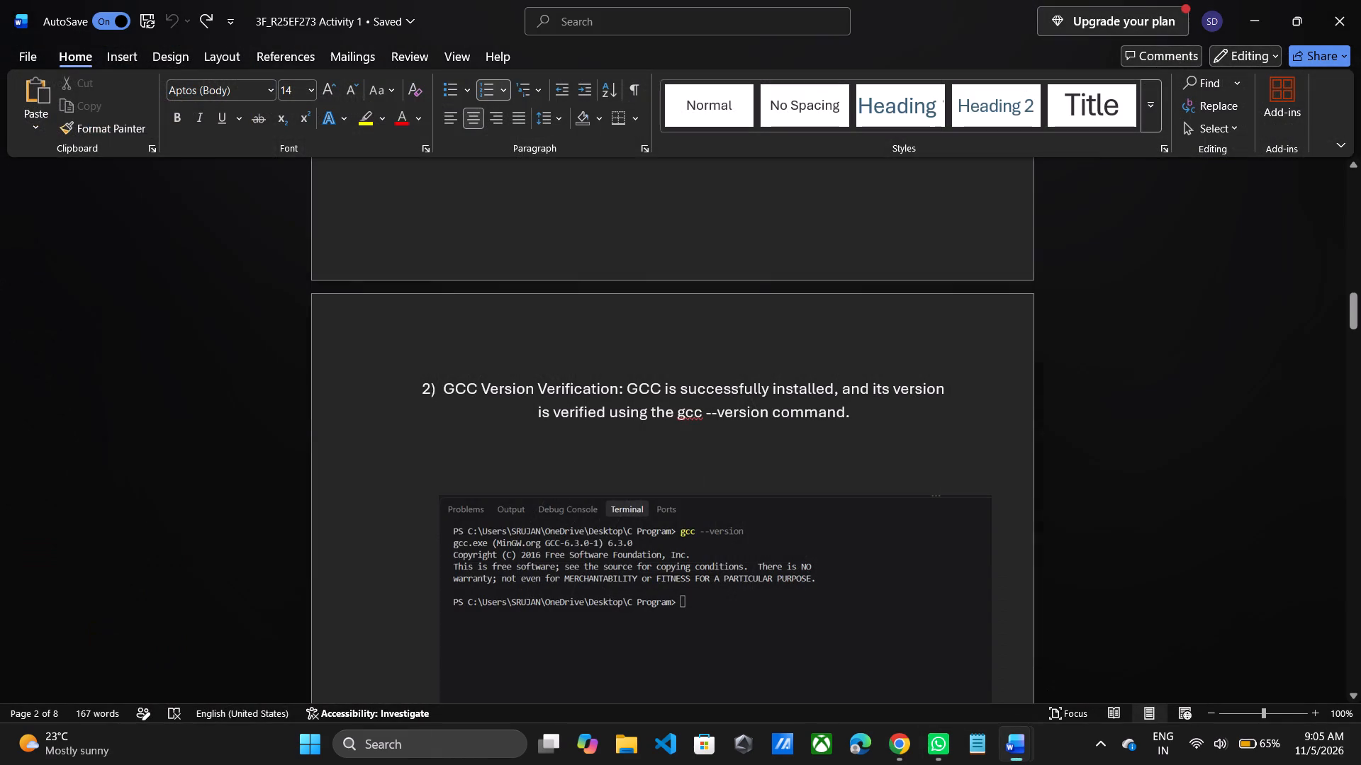
{"action": "scroll", "coordinate": [830, 537], "scroll_direction": "down", "scroll_amount": 2}
{"action": "scroll", "coordinate": [830, 537], "scroll_direction": "up", "scroll_amount": 1}
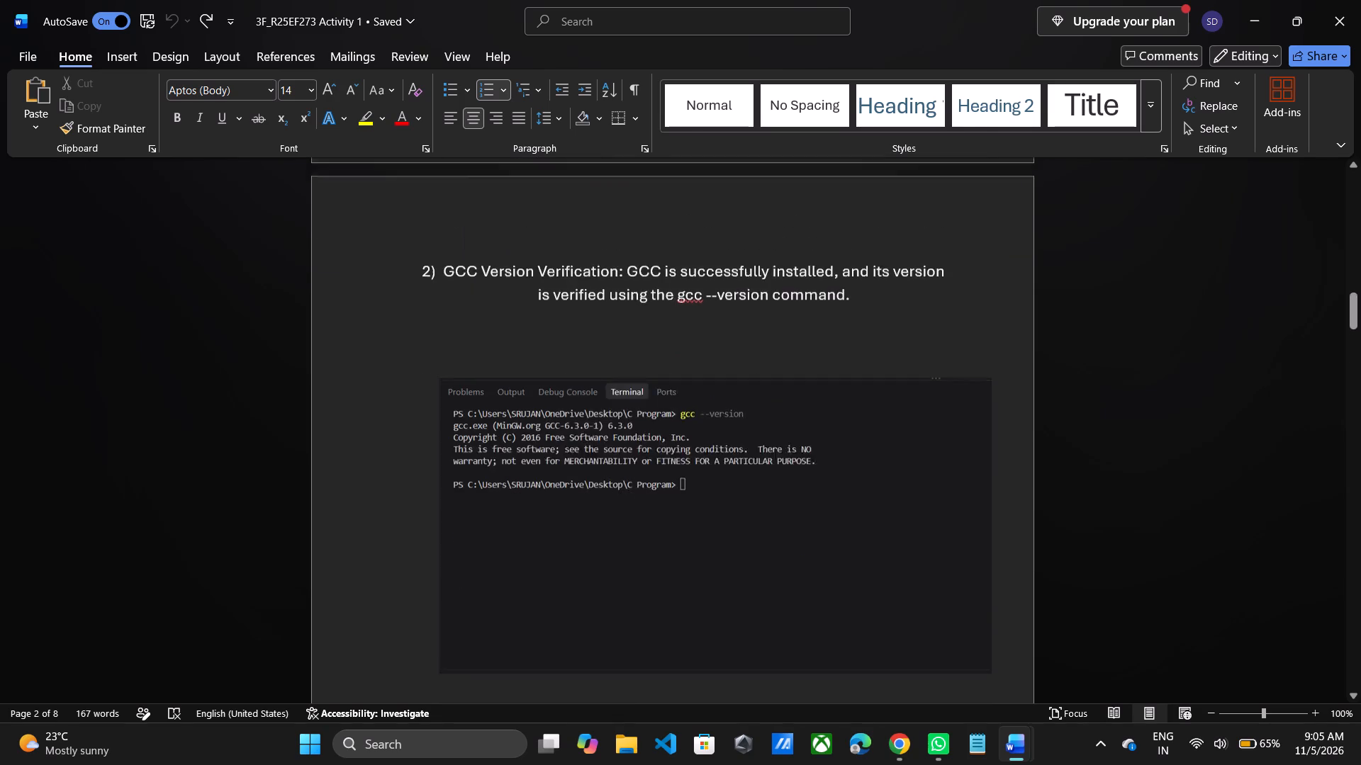
{"action": "scroll", "coordinate": [830, 537], "scroll_direction": "down", "scroll_amount": 5}
{"action": "scroll", "coordinate": [830, 537], "scroll_direction": "up", "scroll_amount": 1}
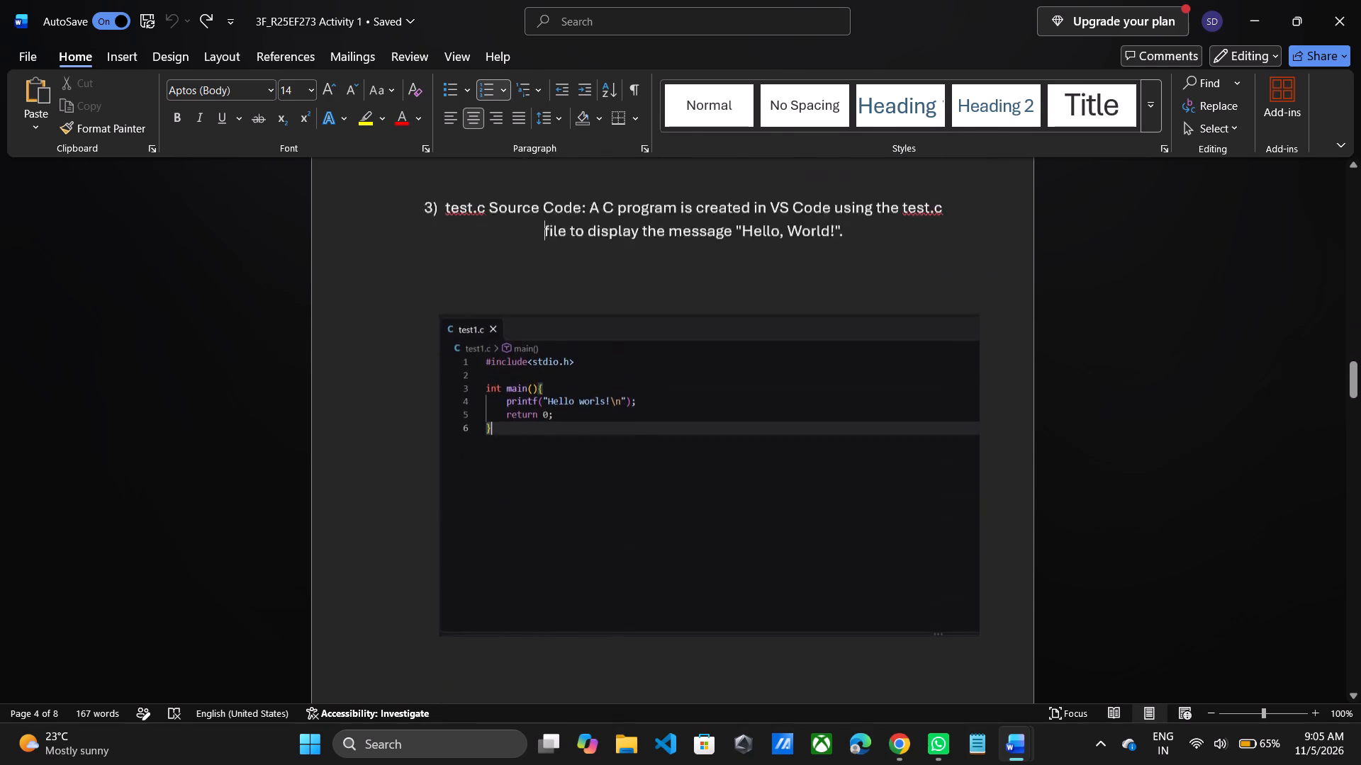
{"action": "scroll", "coordinate": [830, 537], "scroll_direction": "up", "scroll_amount": 1}
{"action": "scroll", "coordinate": [830, 537], "scroll_direction": "down", "scroll_amount": 1}
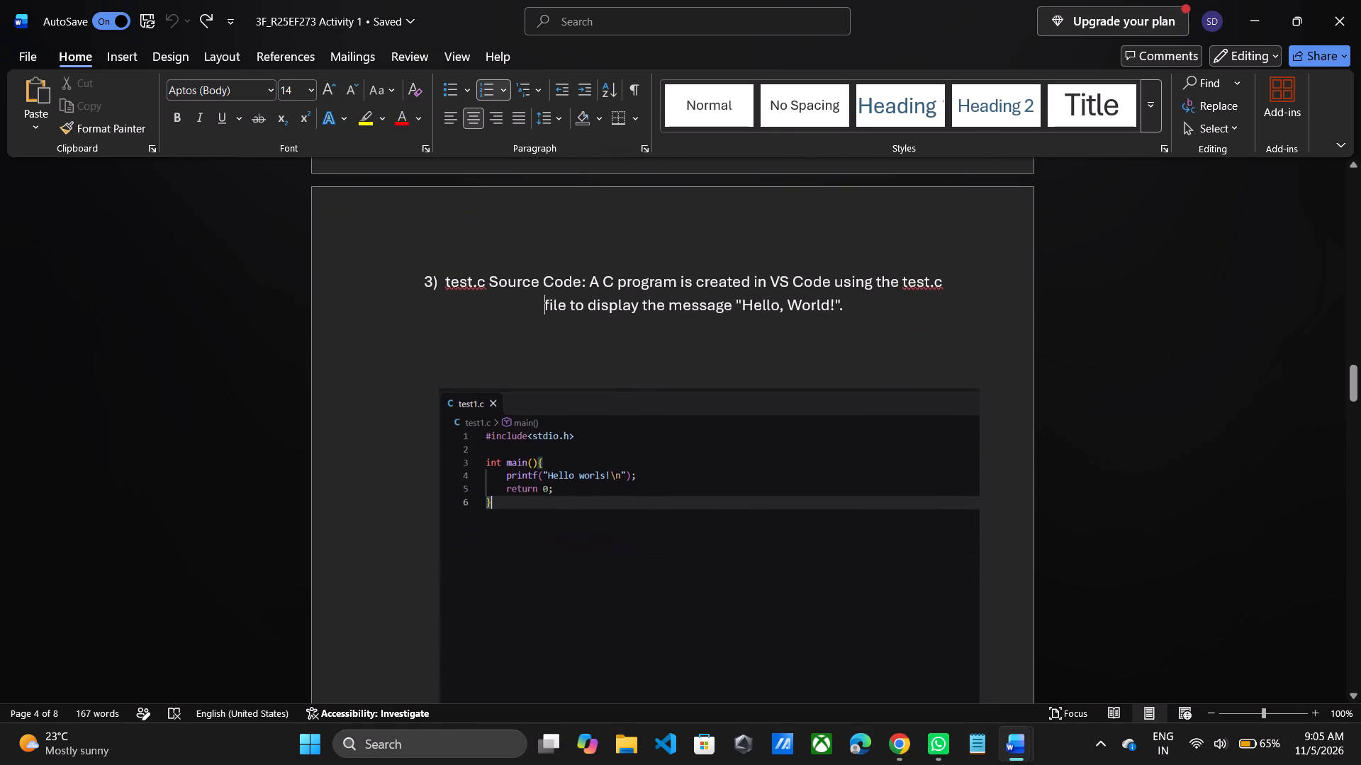
{"action": "scroll", "coordinate": [830, 537], "scroll_direction": "down", "scroll_amount": 1}
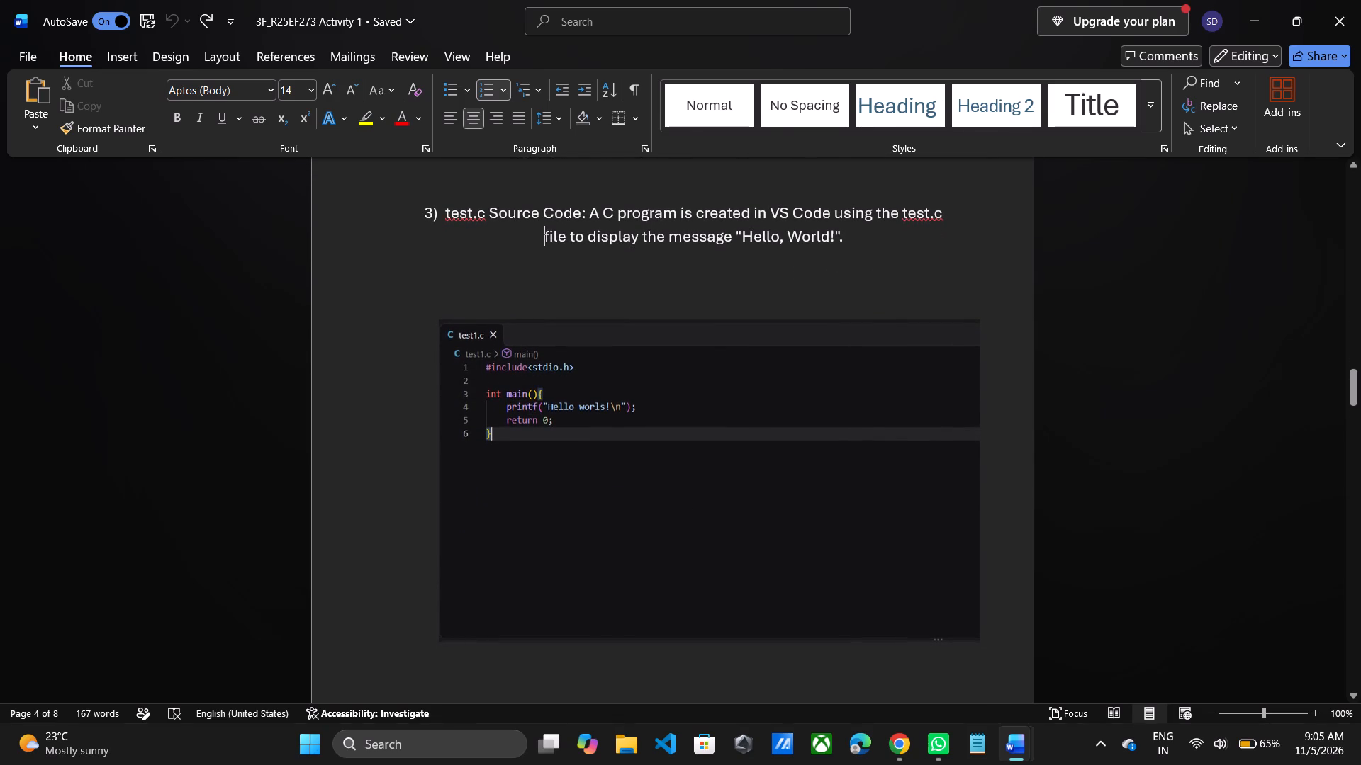
{"action": "scroll", "coordinate": [830, 537], "scroll_direction": "down", "scroll_amount": 4}
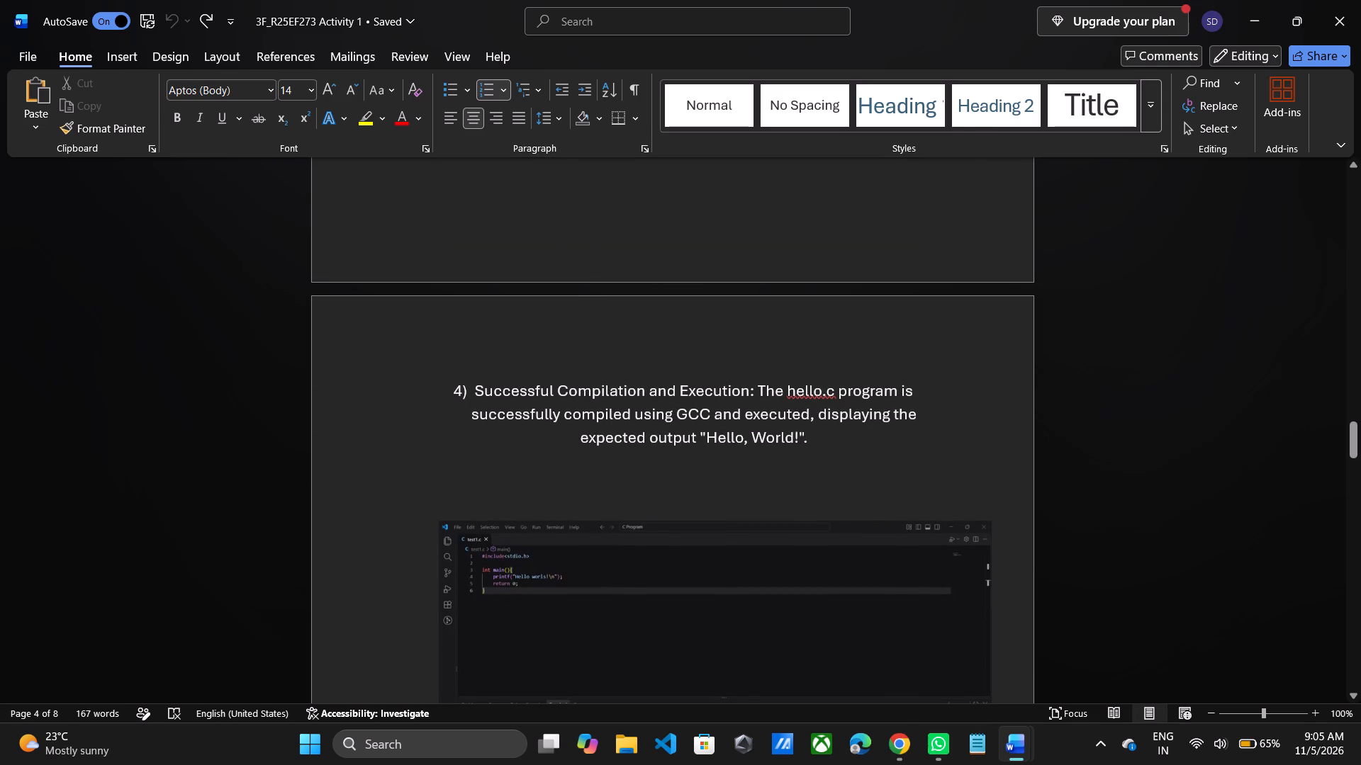
{"action": "scroll", "coordinate": [830, 537], "scroll_direction": "down", "scroll_amount": 3}
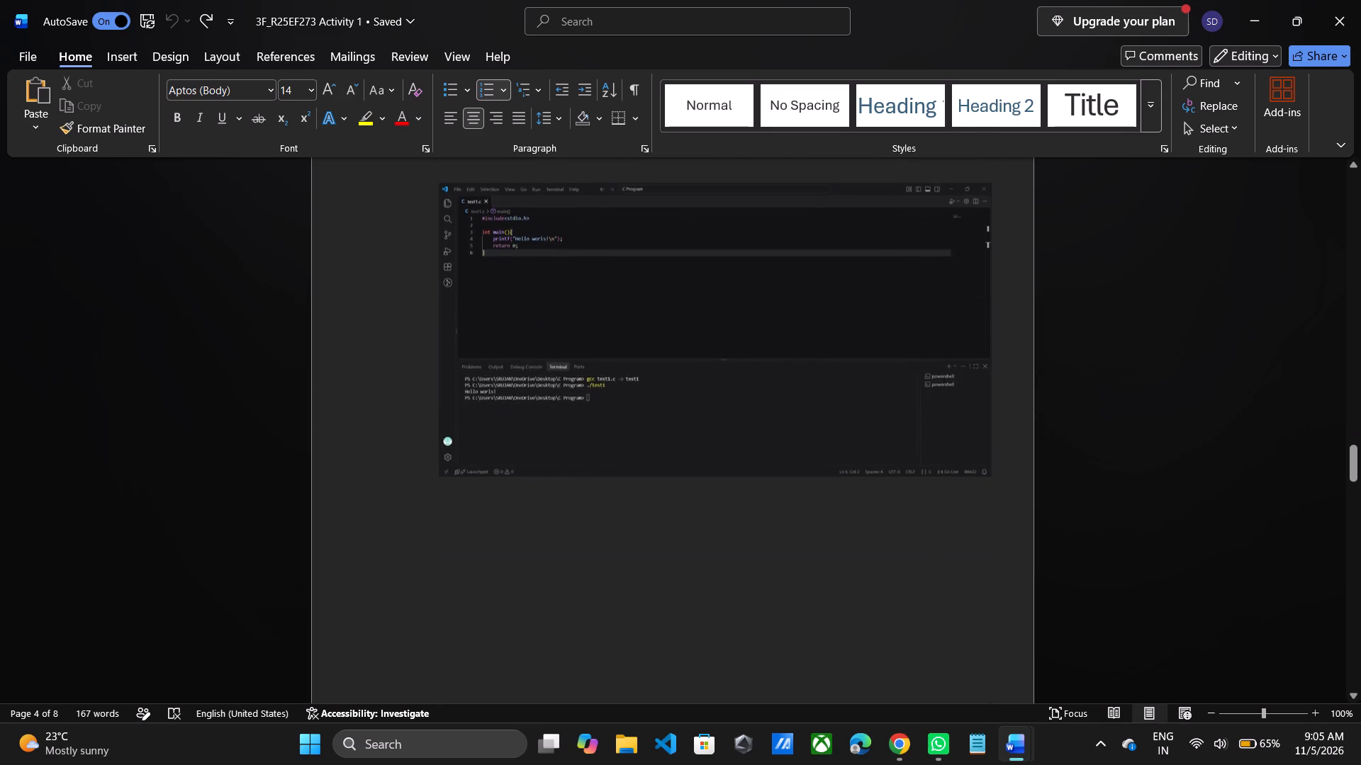
{"action": "scroll", "coordinate": [830, 537], "scroll_direction": "down", "scroll_amount": 4}
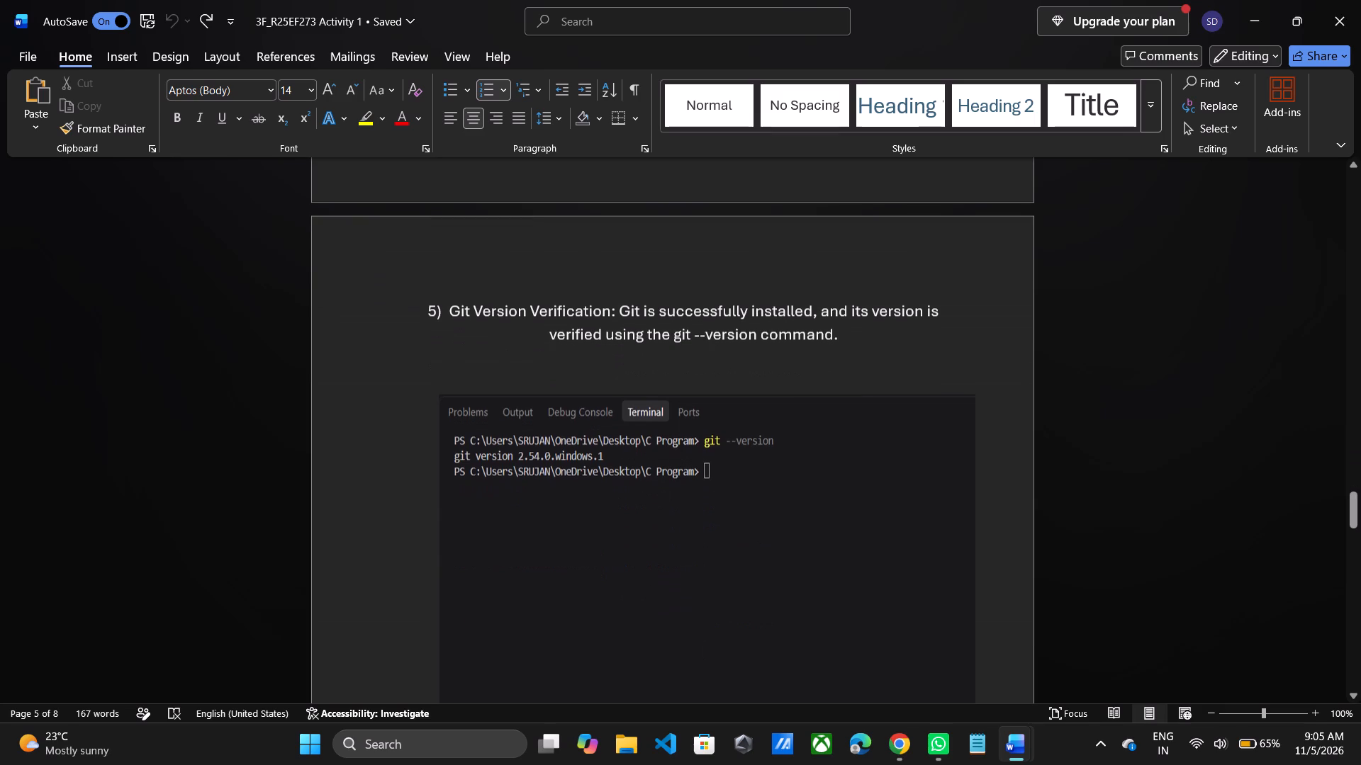
{"action": "scroll", "coordinate": [830, 537], "scroll_direction": "down", "scroll_amount": 1}
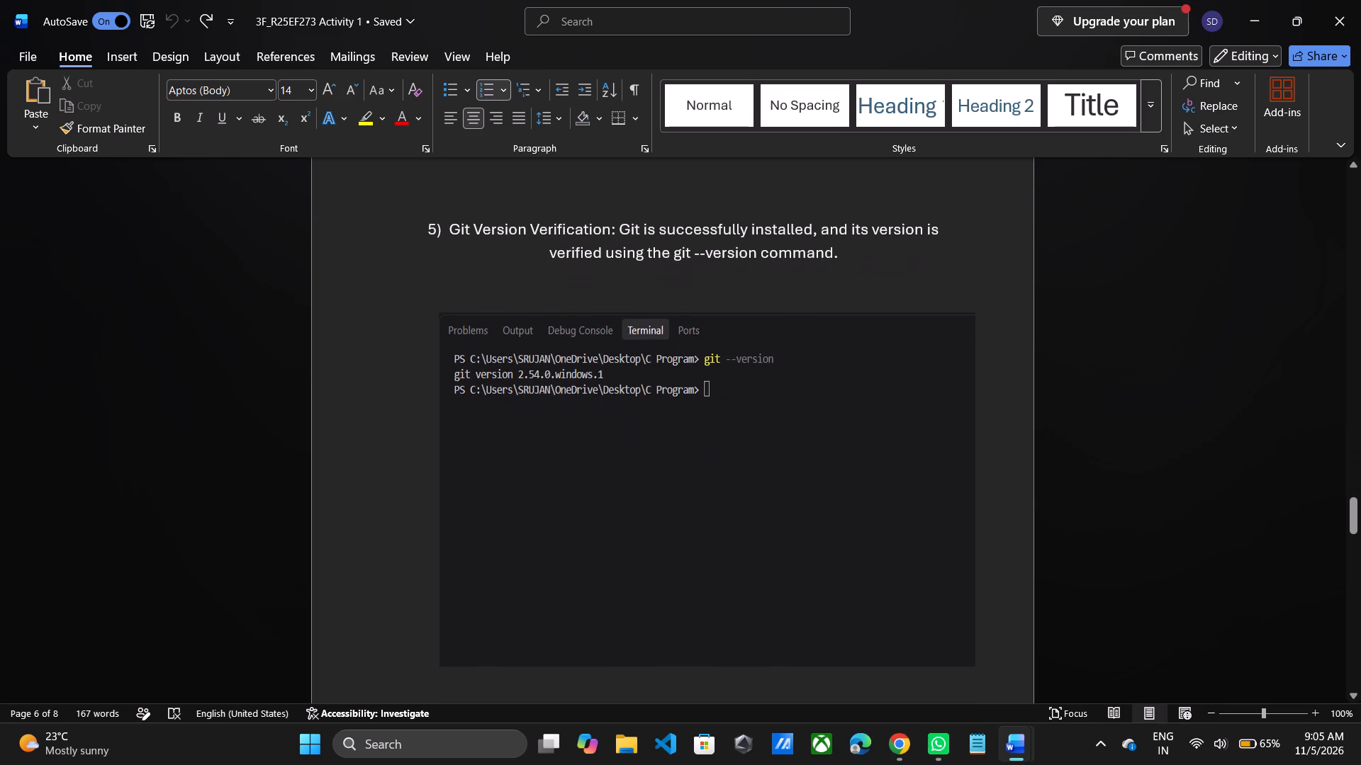
Copy the full Git Version Verification caption in section 5.
{"action": "left_click_drag", "start_coordinate": [454, 233], "coordinate": [873, 261]}
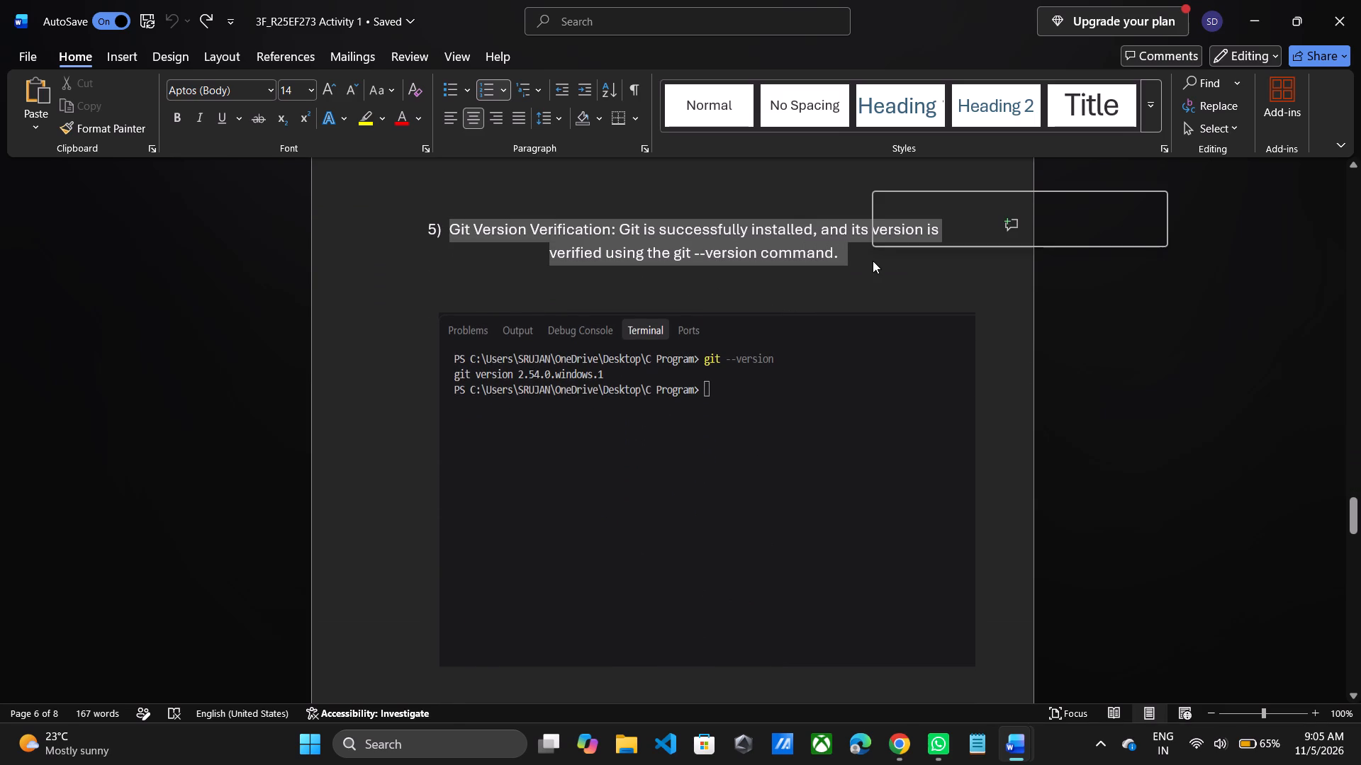
{"action": "right_click", "coordinate": [760, 229]}
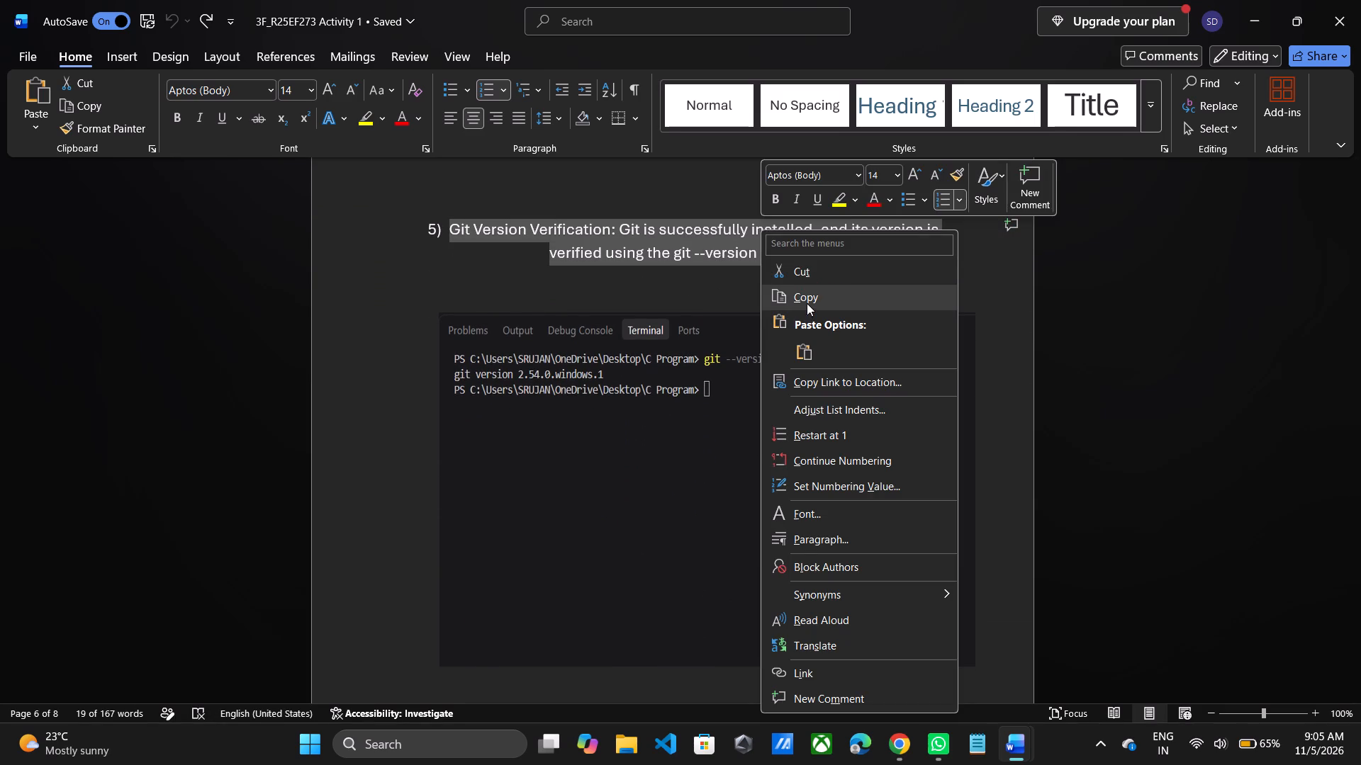
{"action": "left_click", "coordinate": [807, 303]}
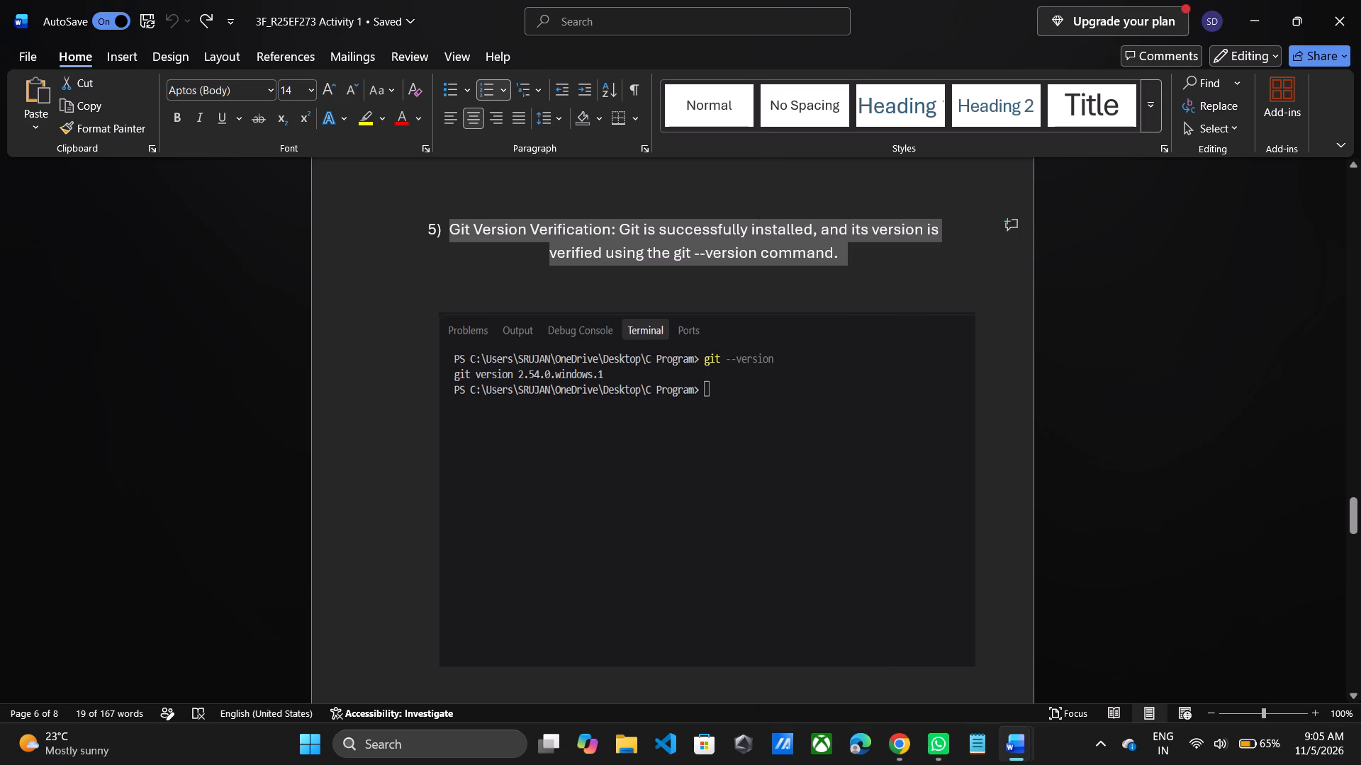
Copy the git --version terminal screenshot below the section 5 caption.
{"action": "left_click", "coordinate": [782, 458]}
{"action": "right_click", "coordinate": [782, 458]}
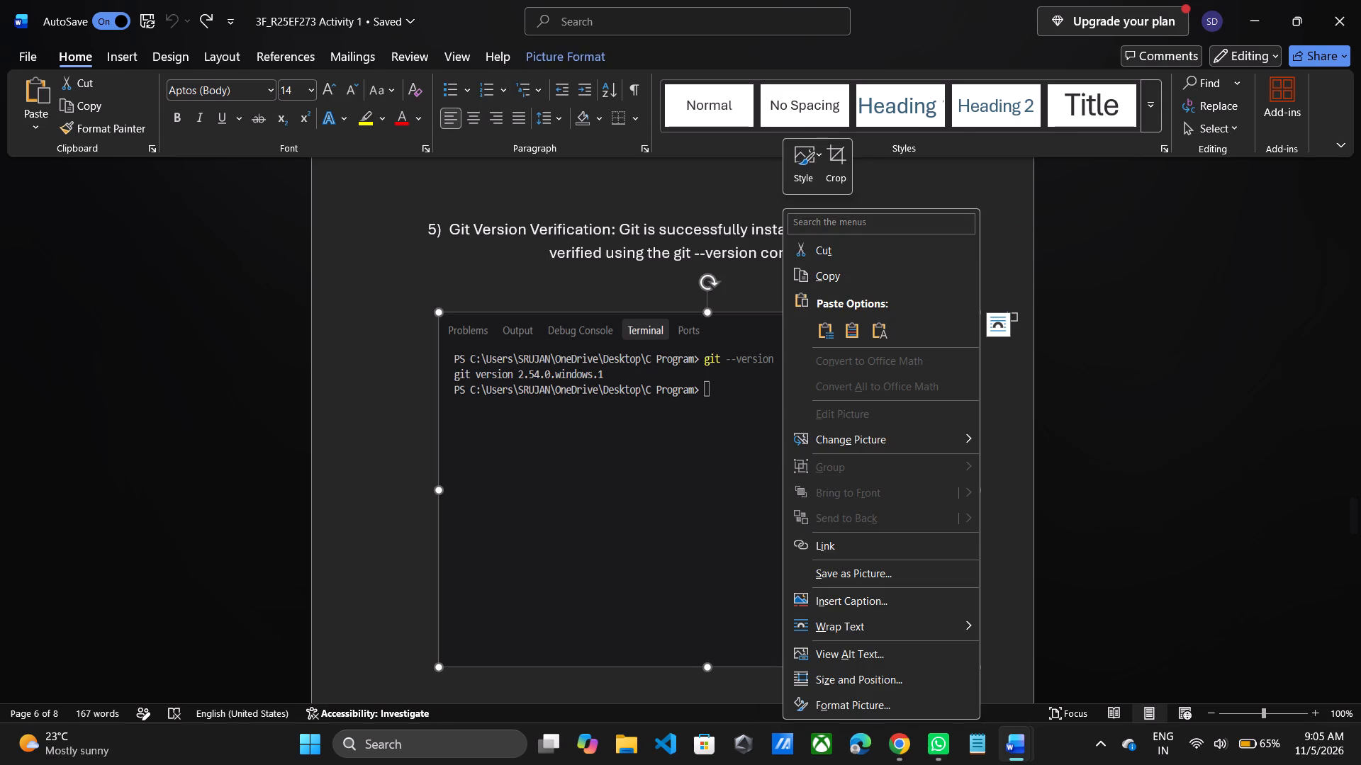
{"action": "left_click", "coordinate": [830, 277]}
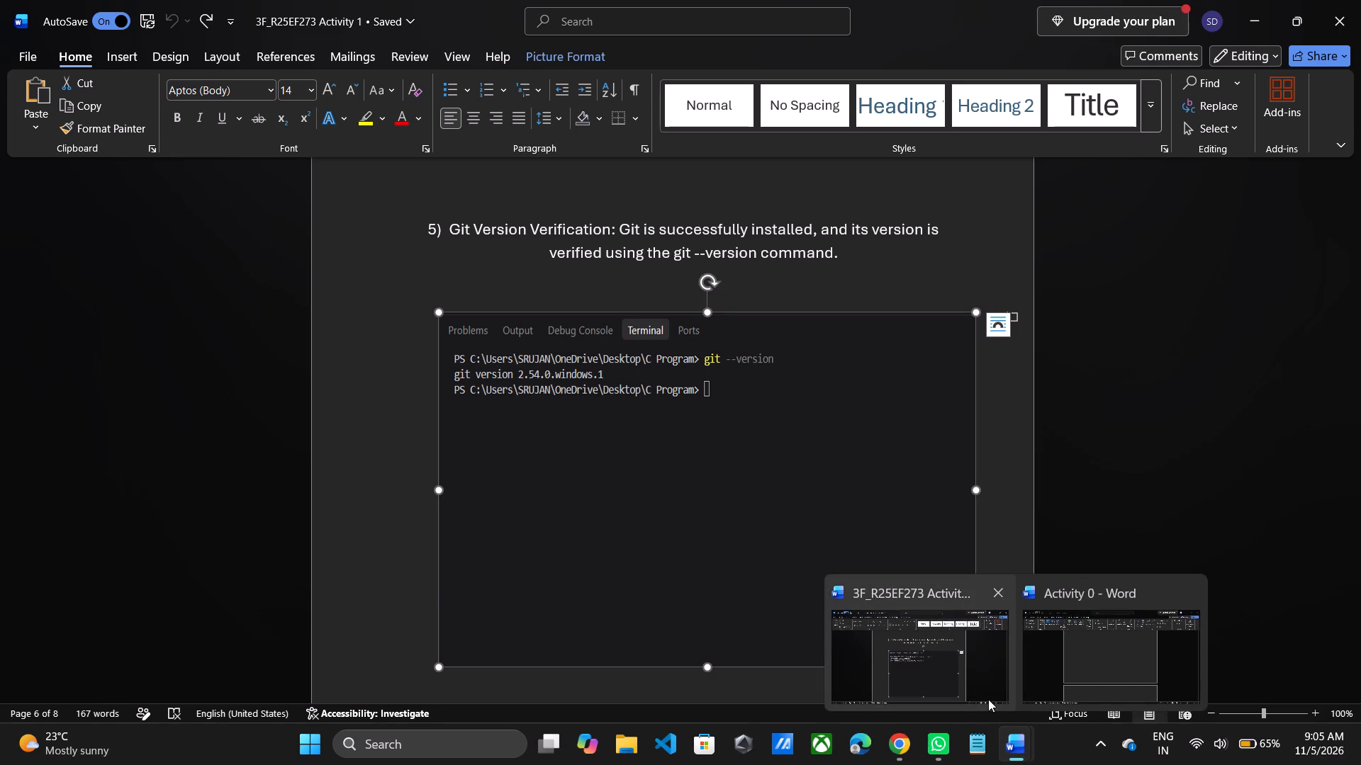
Switch to the Activity 0 document and paste the Git Version Verification caption from the clipboard history onto the blank page, followed by a new line.
{"action": "left_click", "coordinate": [1051, 692]}
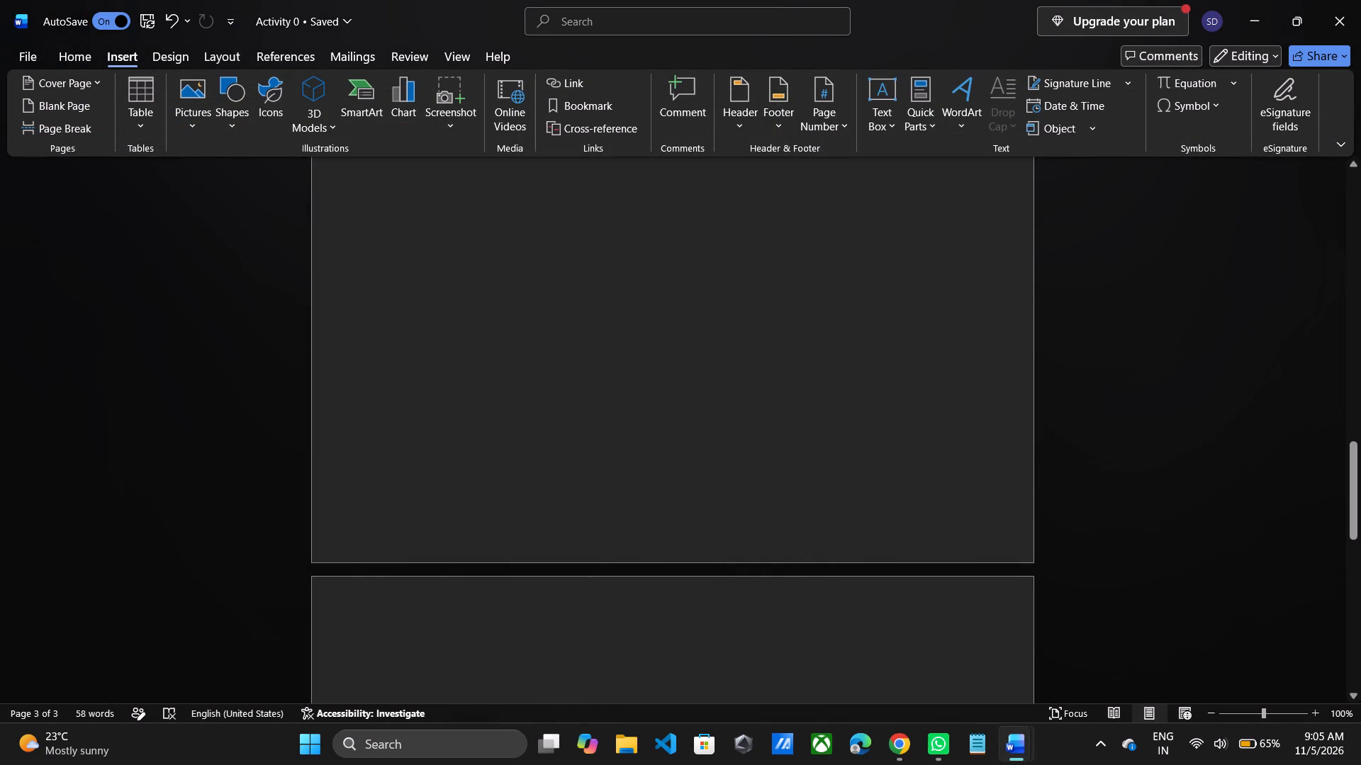
{"action": "key", "text": "ctrl+v"}
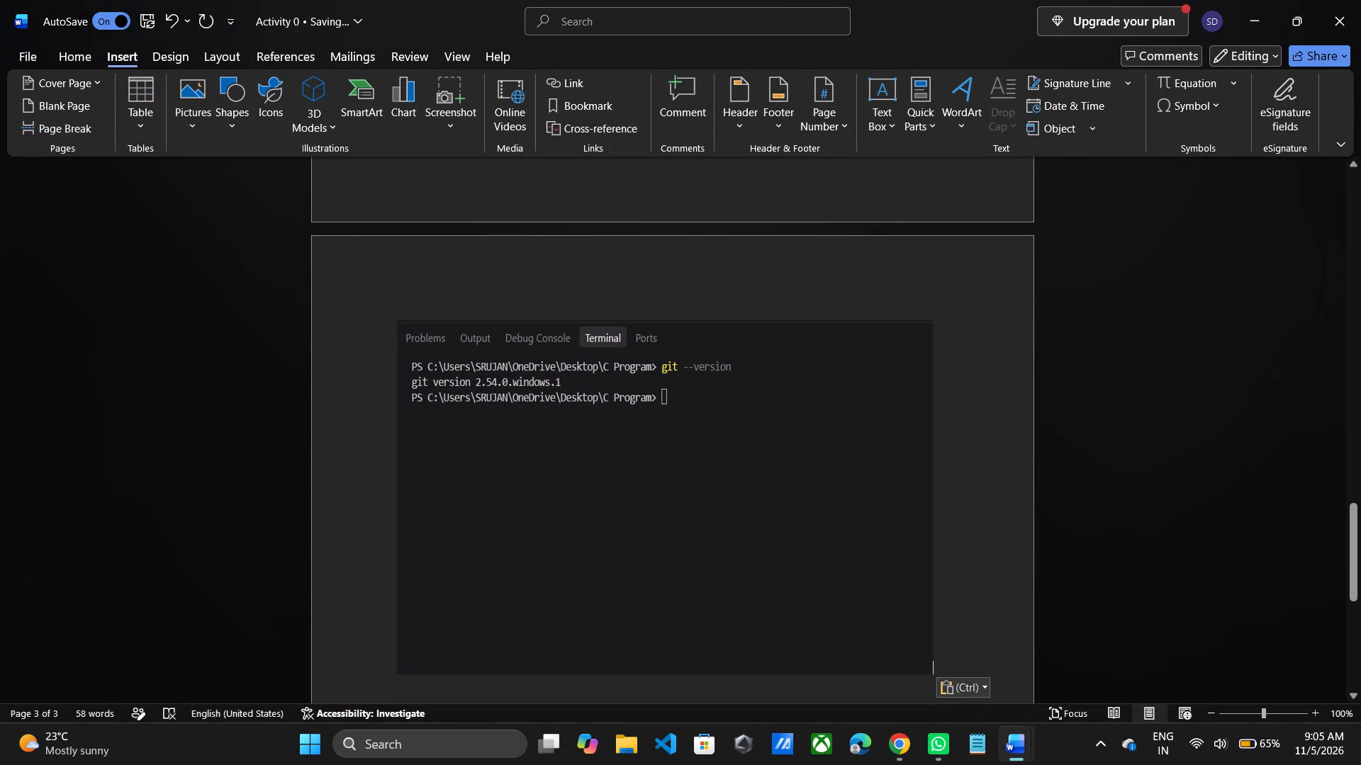
{"action": "key", "text": "ctrl+z"}
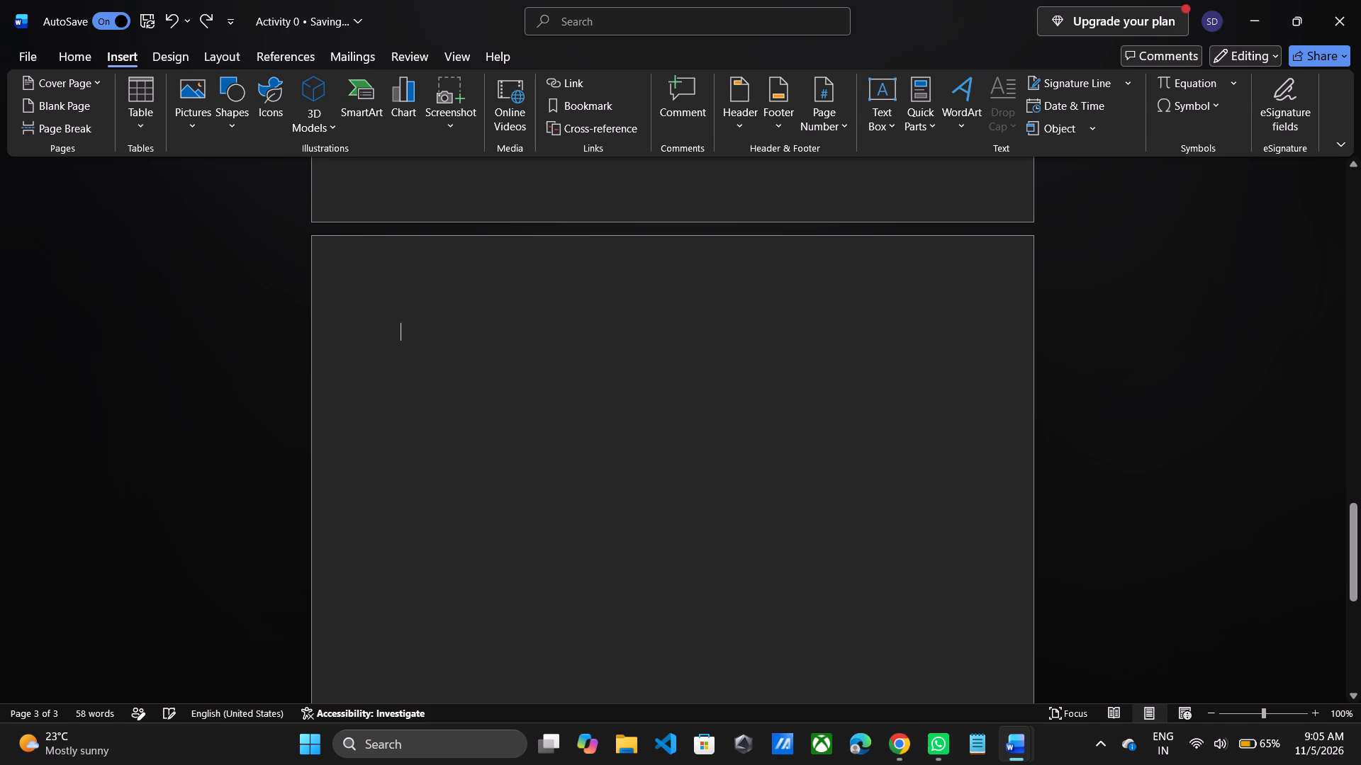
{"action": "key", "text": "super+v"}
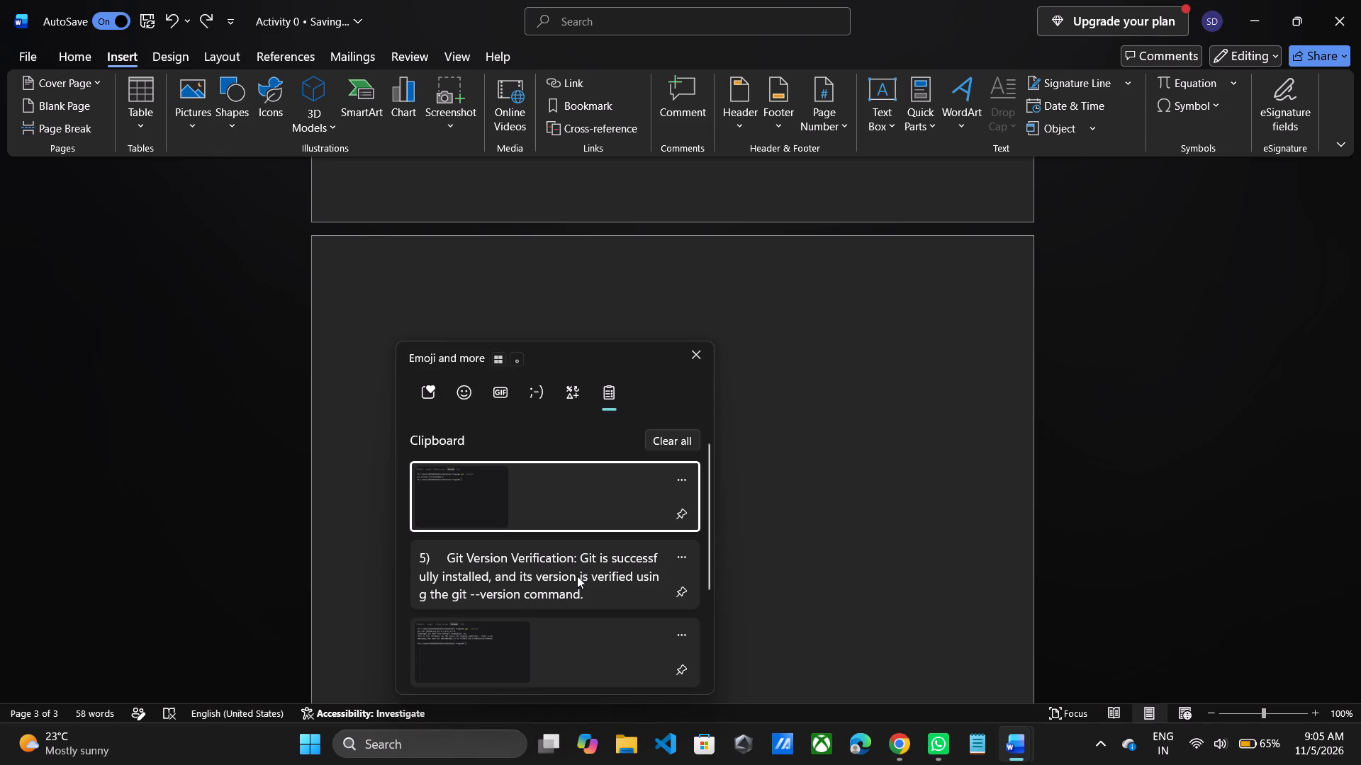
{"action": "left_click", "coordinate": [577, 576]}
{"action": "key", "text": "ctrl+v"}
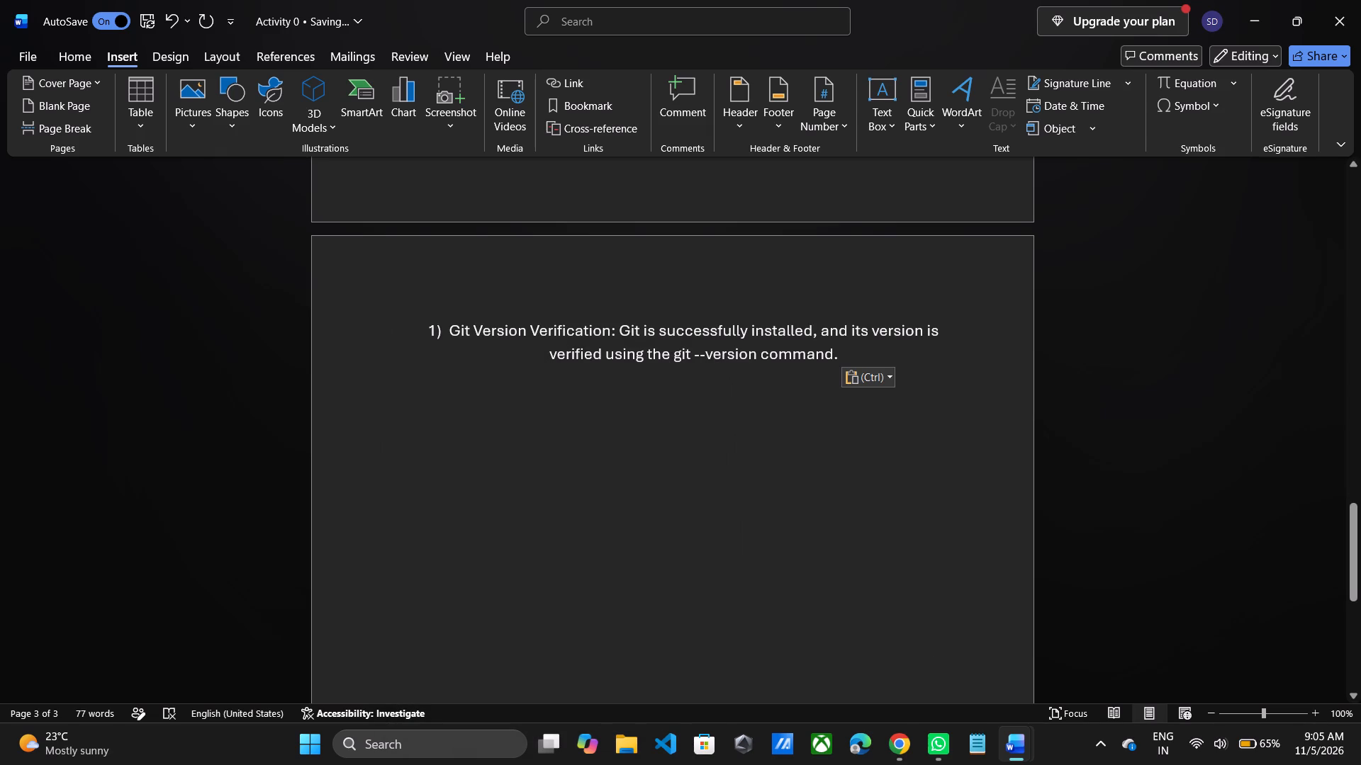
{"action": "key", "text": "Return"}
Set the font size of the pasted Git Version Verification caption to 18.
{"action": "left_click_drag", "start_coordinate": [856, 360], "coordinate": [403, 334]}
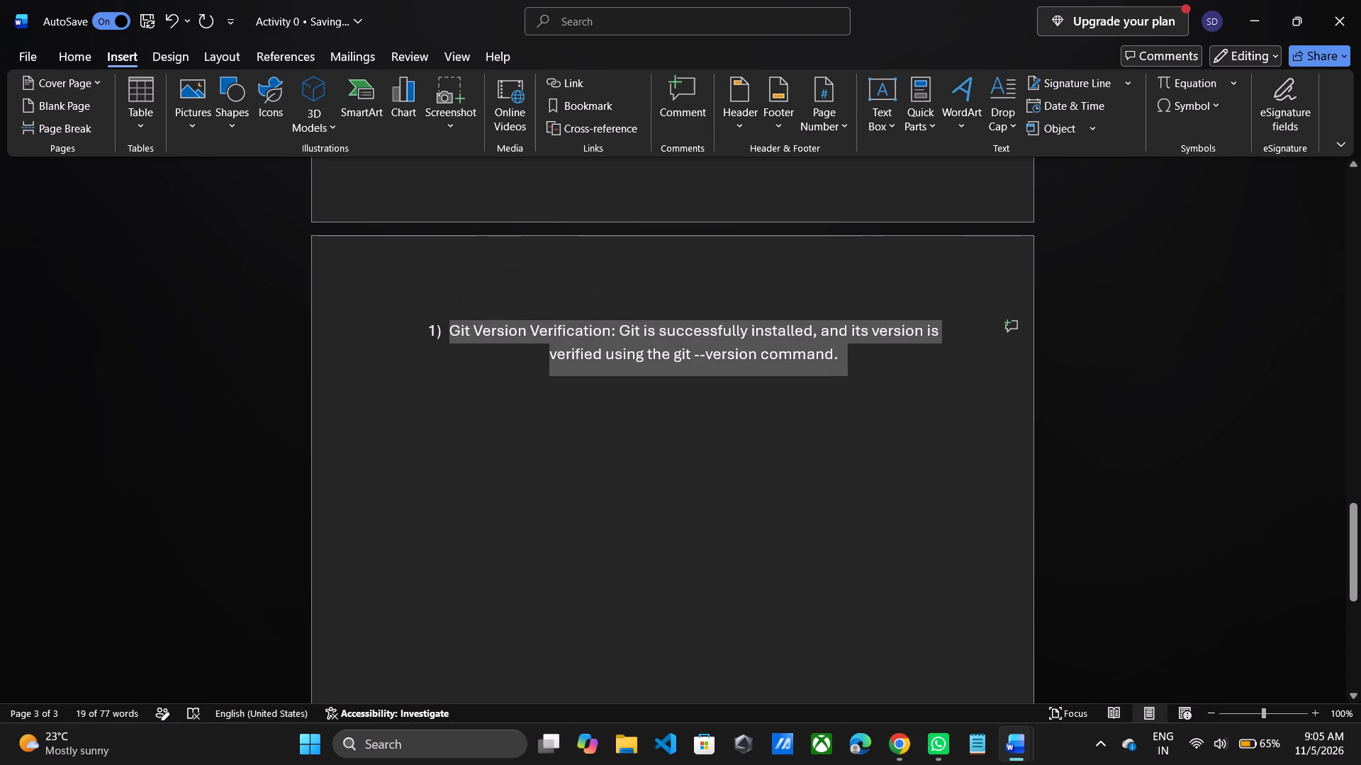
{"action": "left_click", "coordinate": [79, 57]}
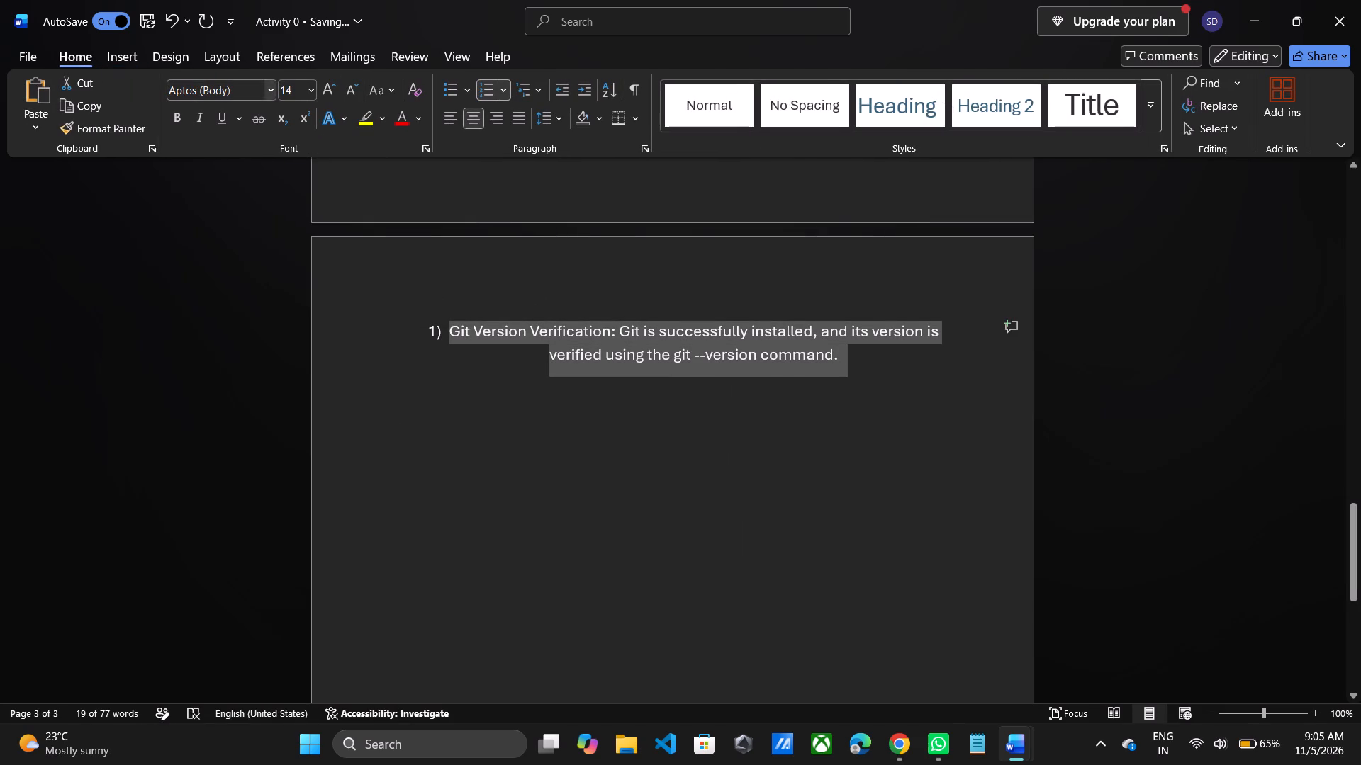
{"action": "left_click", "coordinate": [308, 89]}
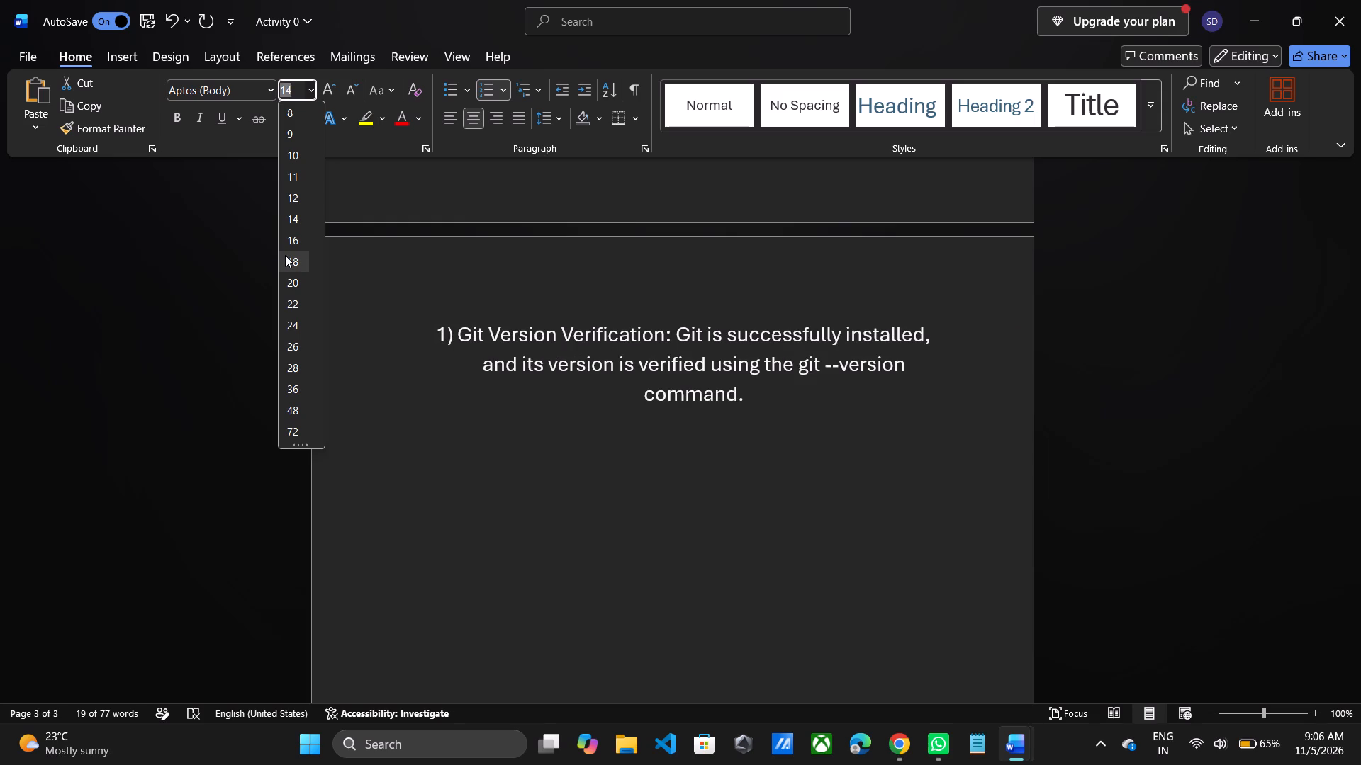
{"action": "left_click", "coordinate": [285, 255]}
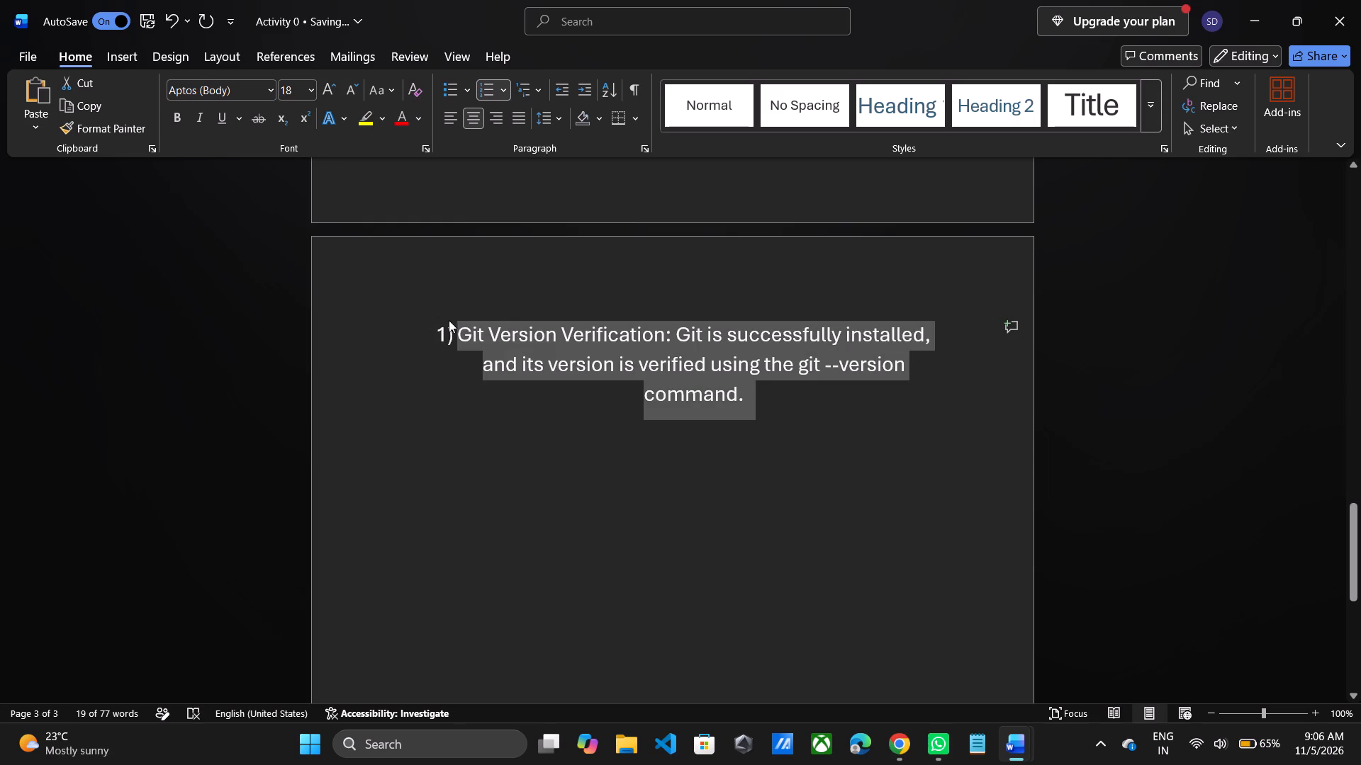
Renumber the Git Version Verification caption as 2).
{"action": "left_click", "coordinate": [447, 325]}
{"action": "left_click", "coordinate": [447, 325]}
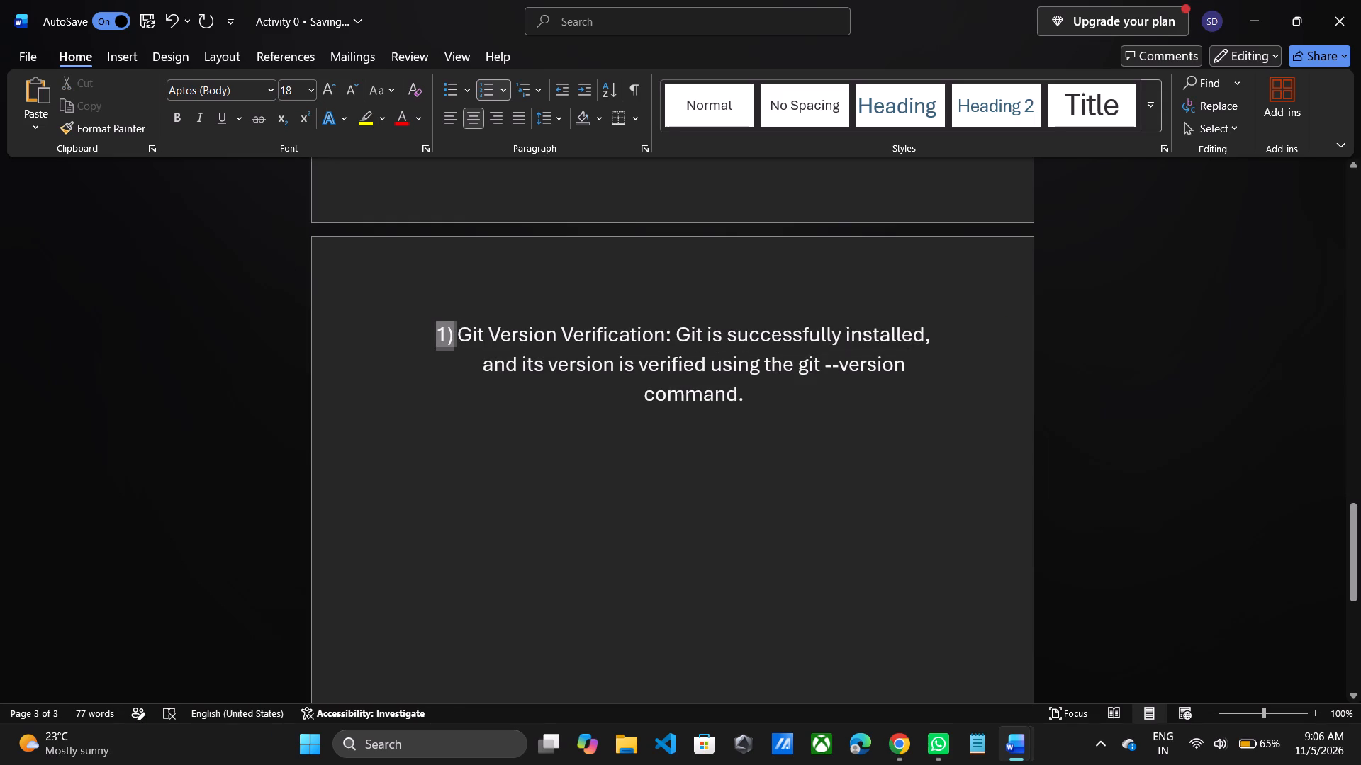
{"action": "key", "text": "2"}
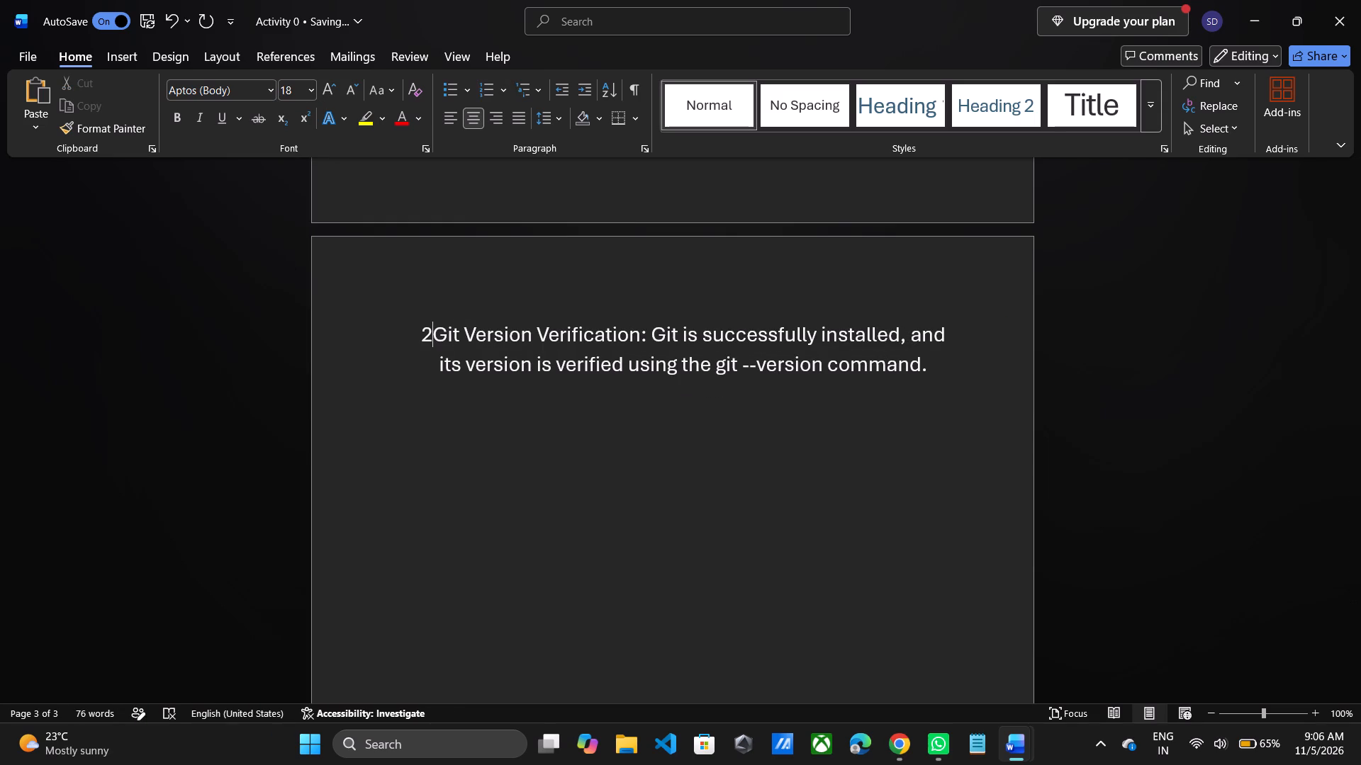
{"action": "key", "text": "shift+parenright"}
{"action": "key", "text": "space"}
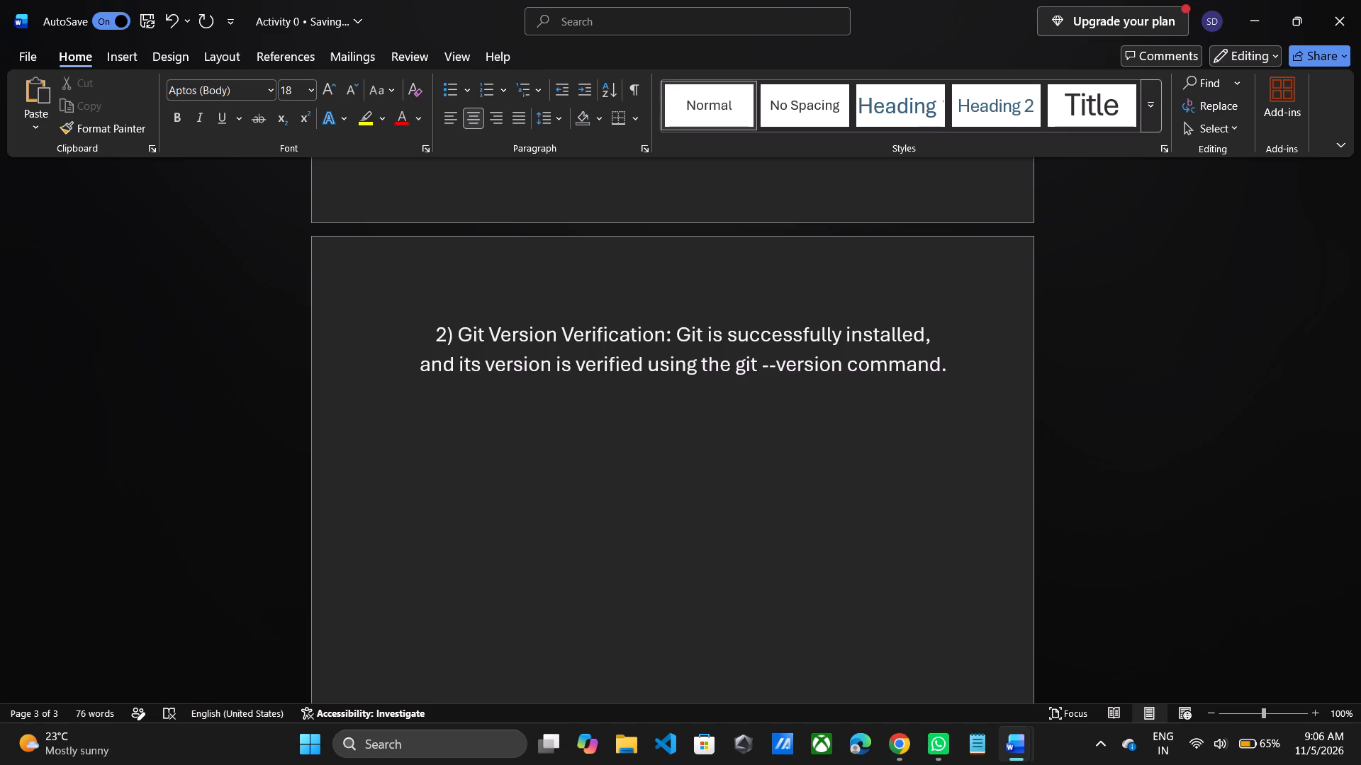
Check the alignment of the GCC Version Verification caption and left-align the Git Version Verification caption to match.
{"action": "scroll", "coordinate": [447, 325], "scroll_direction": "up", "scroll_amount": 4}
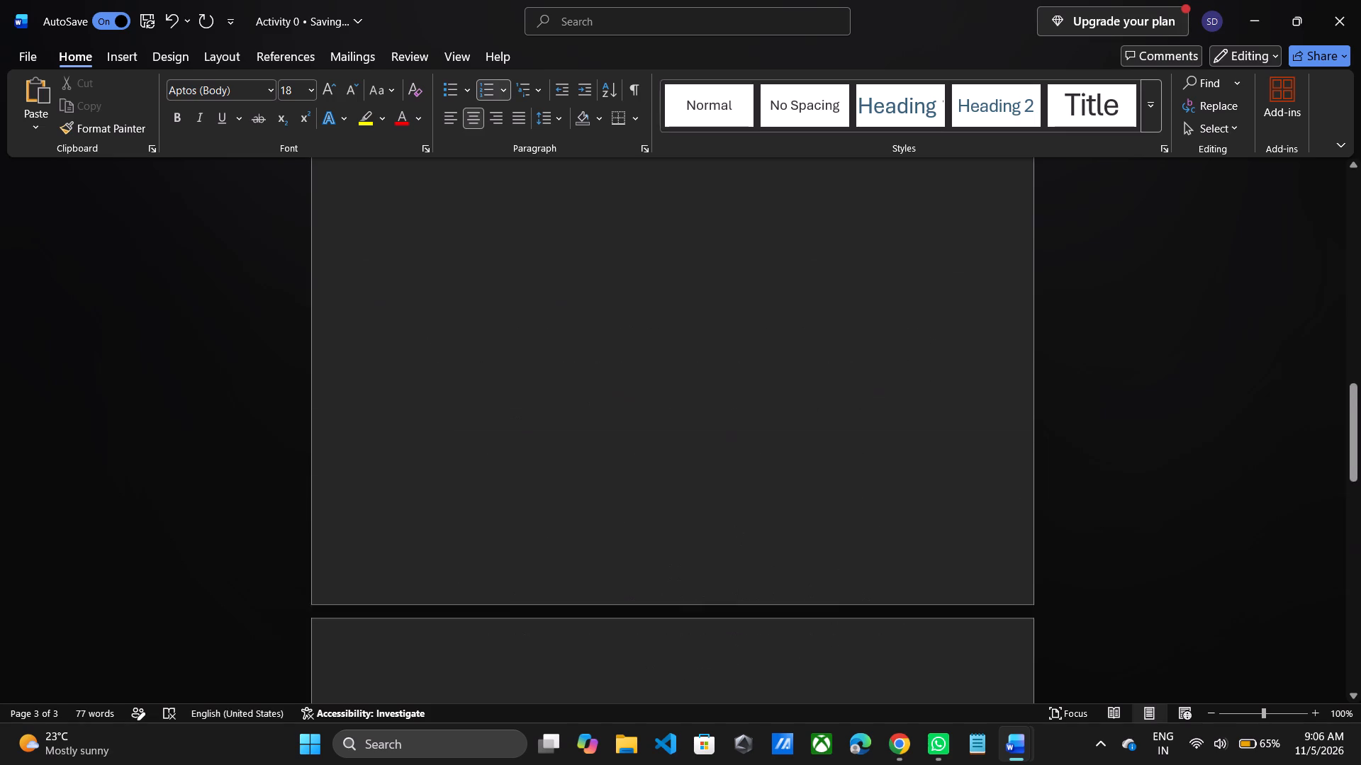
{"action": "scroll", "coordinate": [447, 325], "scroll_direction": "up", "scroll_amount": 2}
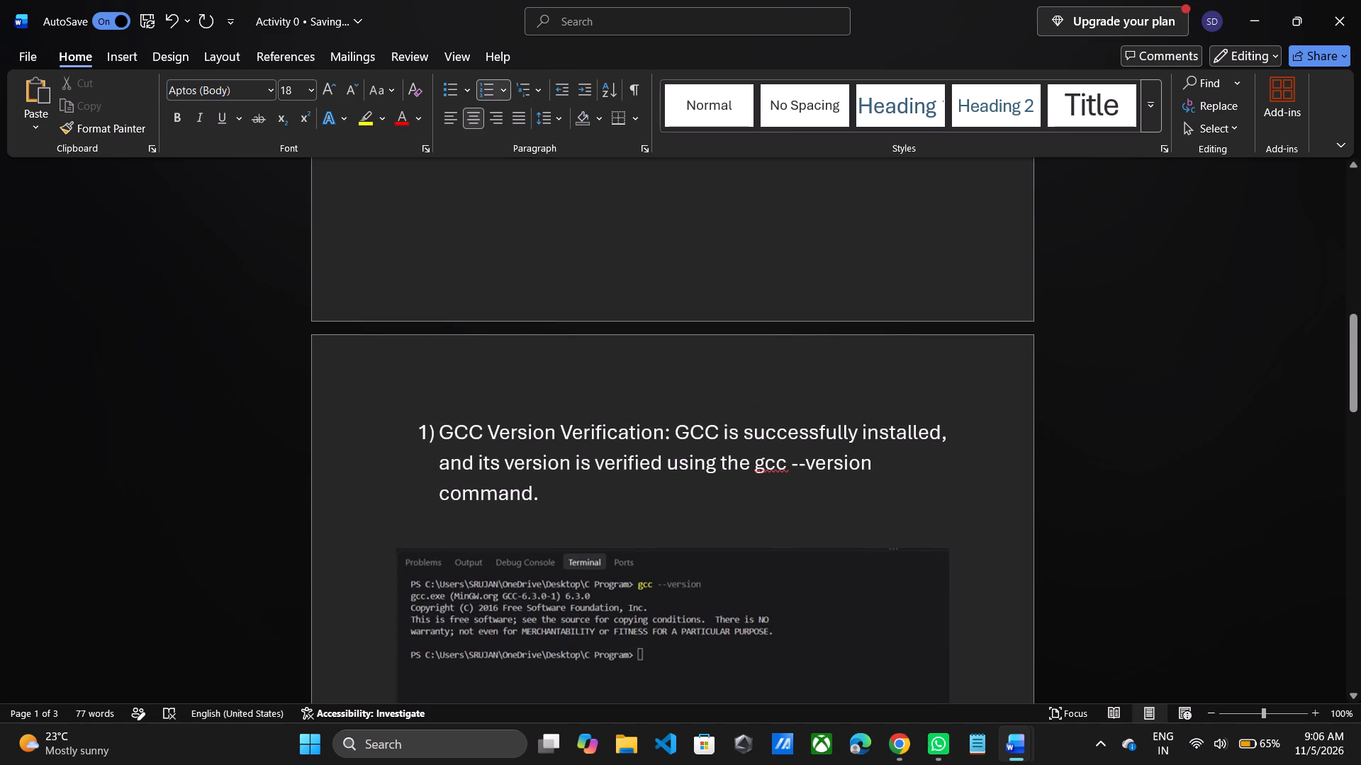
{"action": "left_click", "coordinate": [493, 472]}
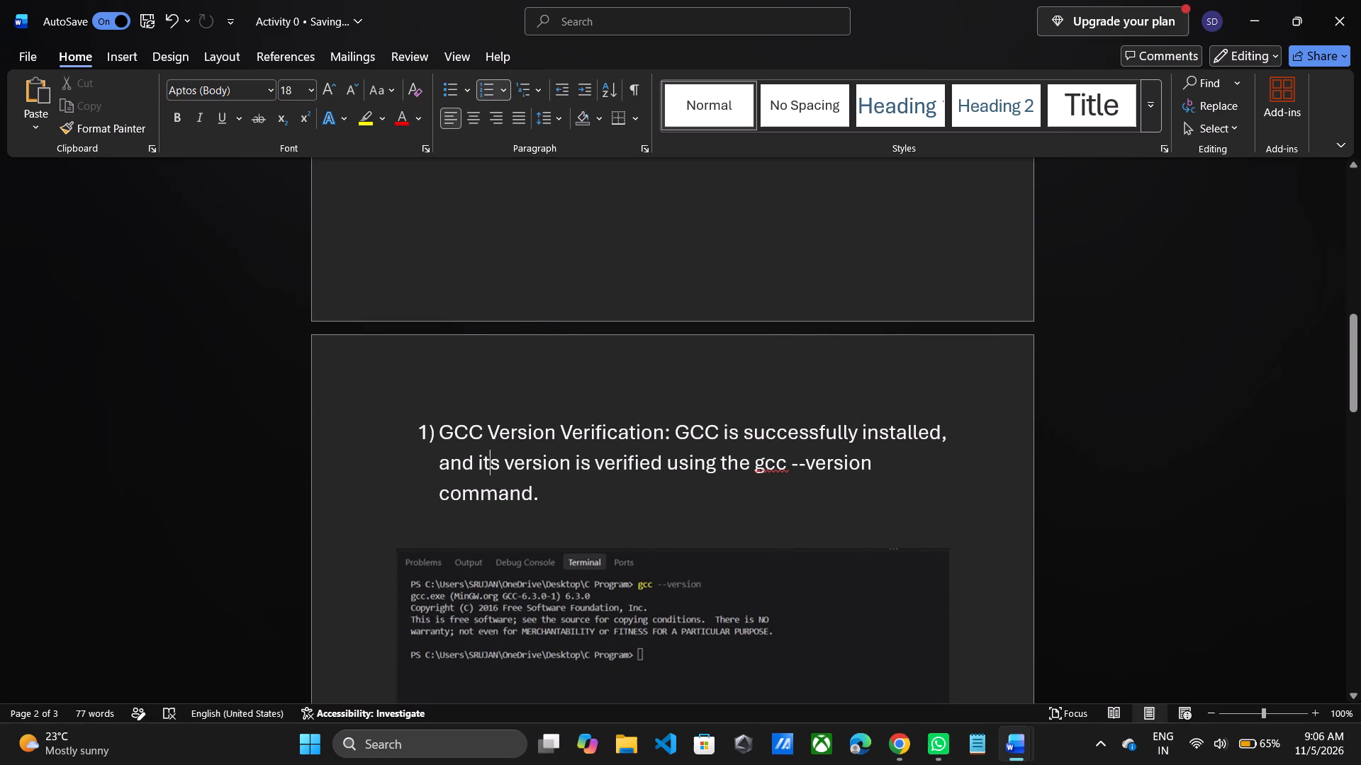
{"action": "scroll", "coordinate": [493, 472], "scroll_direction": "down", "scroll_amount": 5}
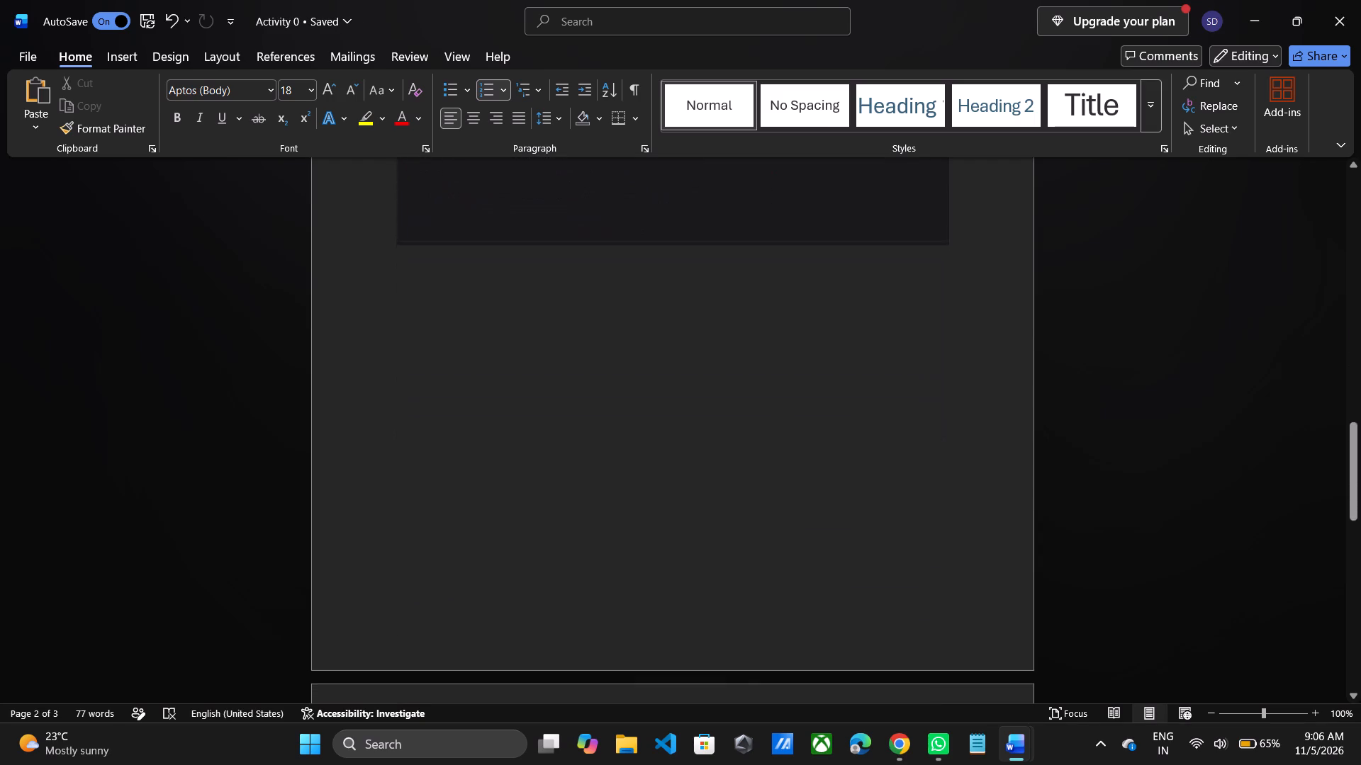
{"action": "scroll", "coordinate": [493, 472], "scroll_direction": "down", "scroll_amount": 2}
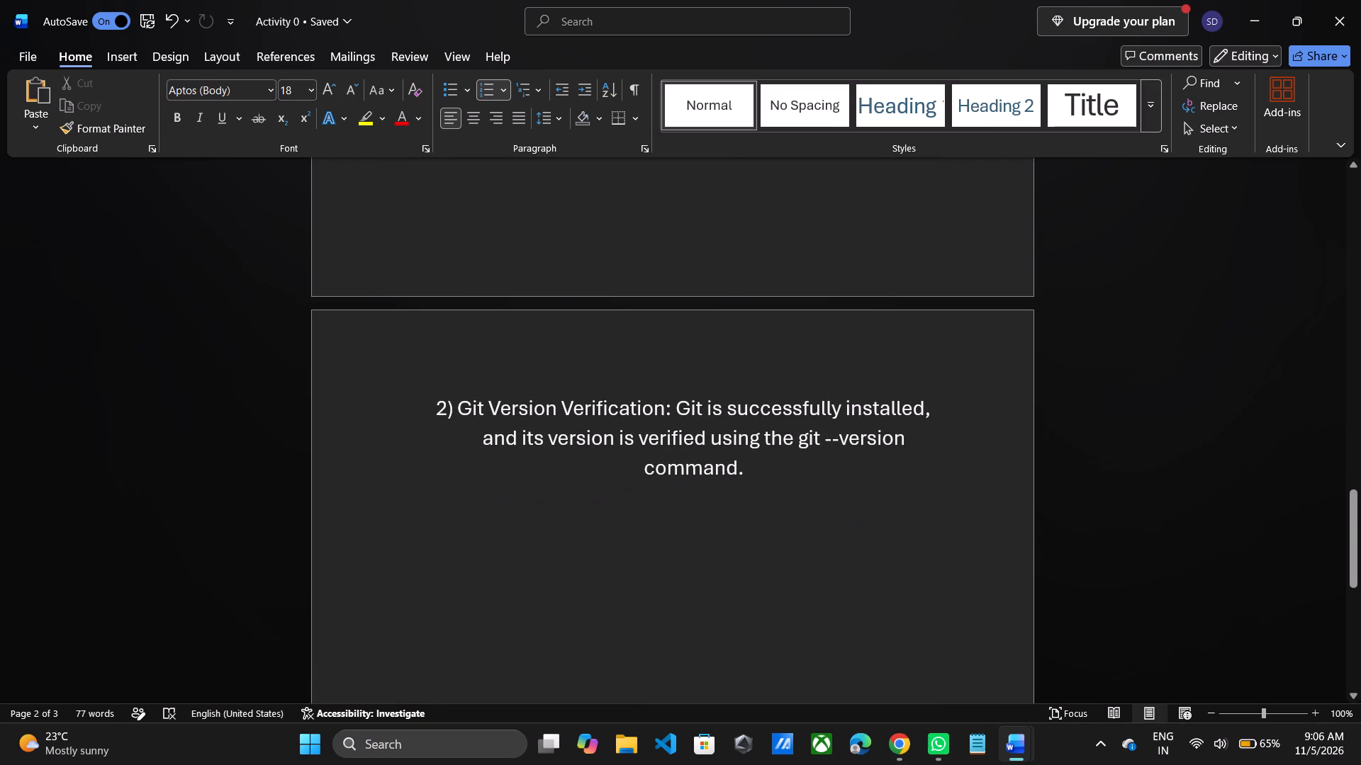
{"action": "left_click", "coordinate": [520, 444]}
{"action": "left_click", "coordinate": [449, 108]}
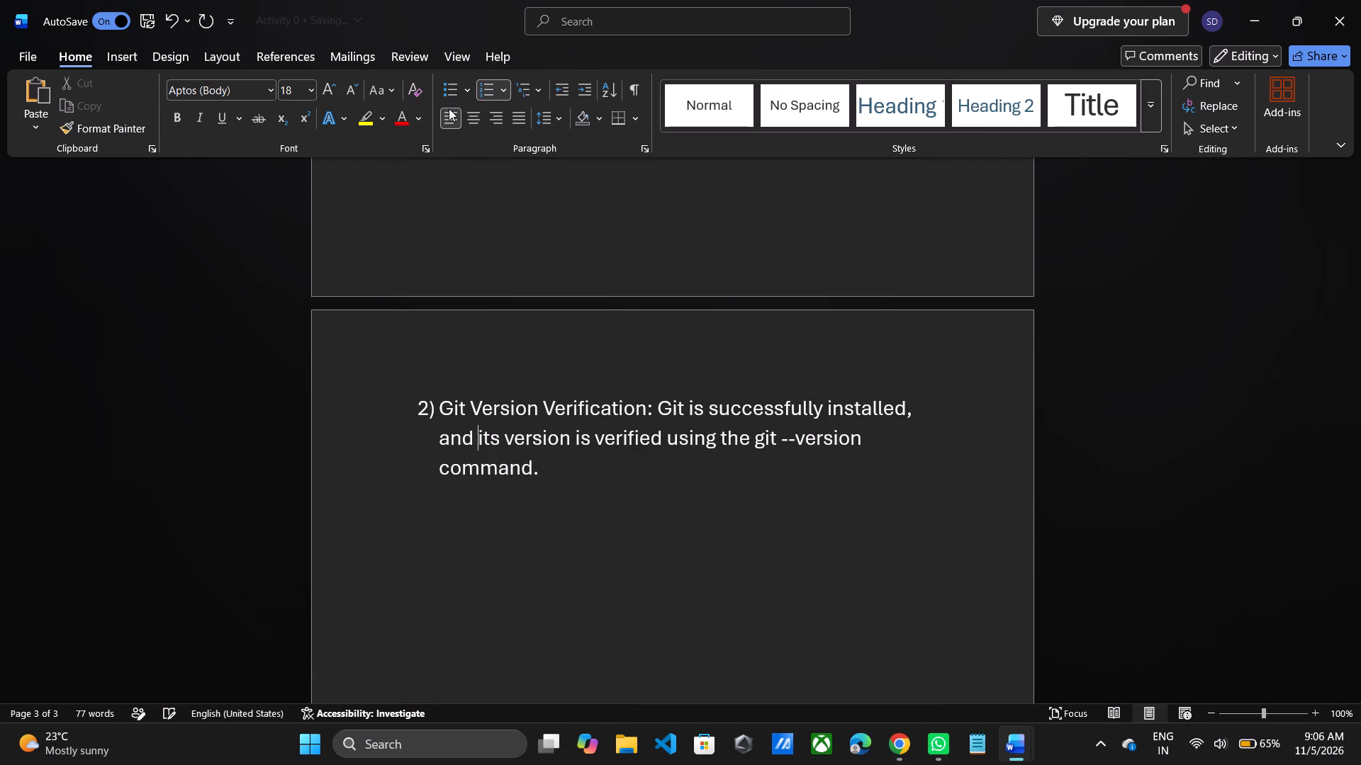
Paste the git --version terminal screenshot from the clipboard history below the Git caption, leaving an empty line between them.
{"action": "left_click", "coordinate": [601, 472]}
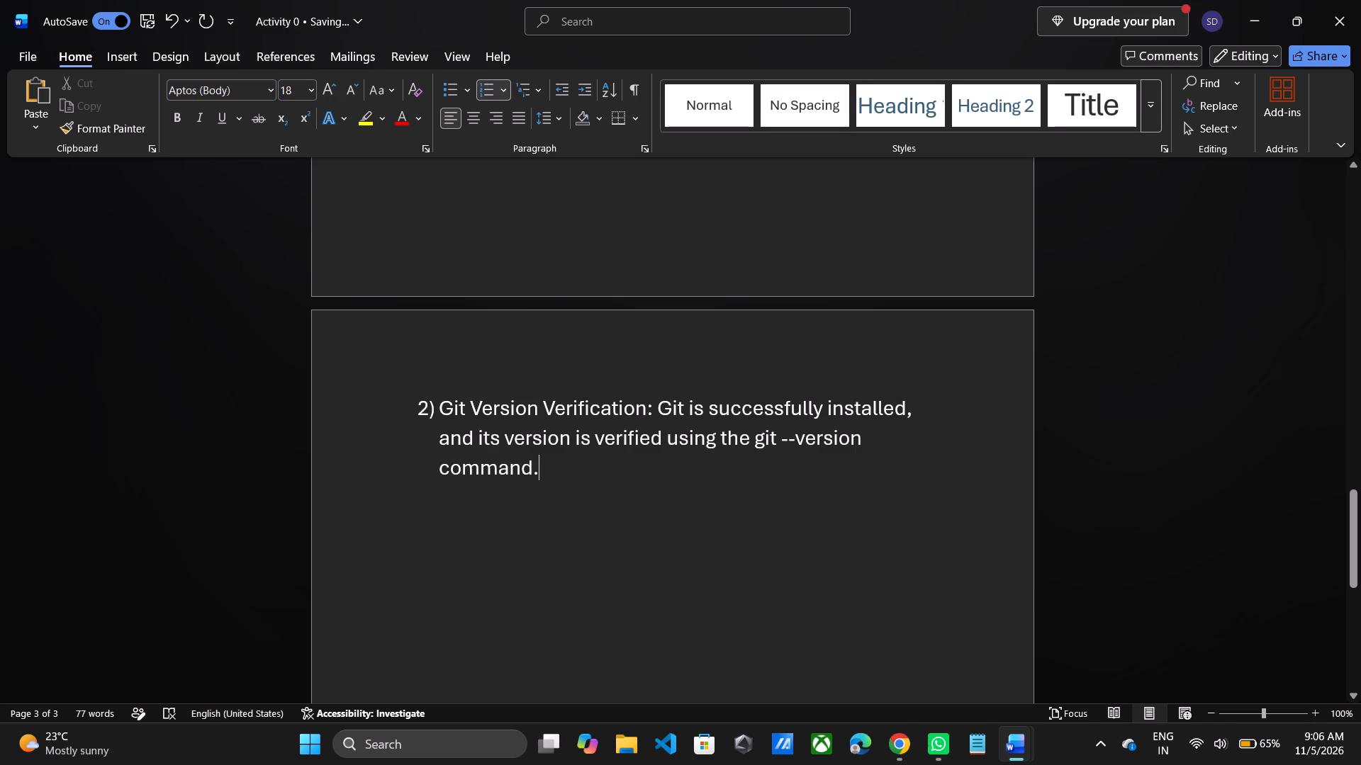
{"action": "key", "text": "Return"}
{"action": "key", "text": "Return"}
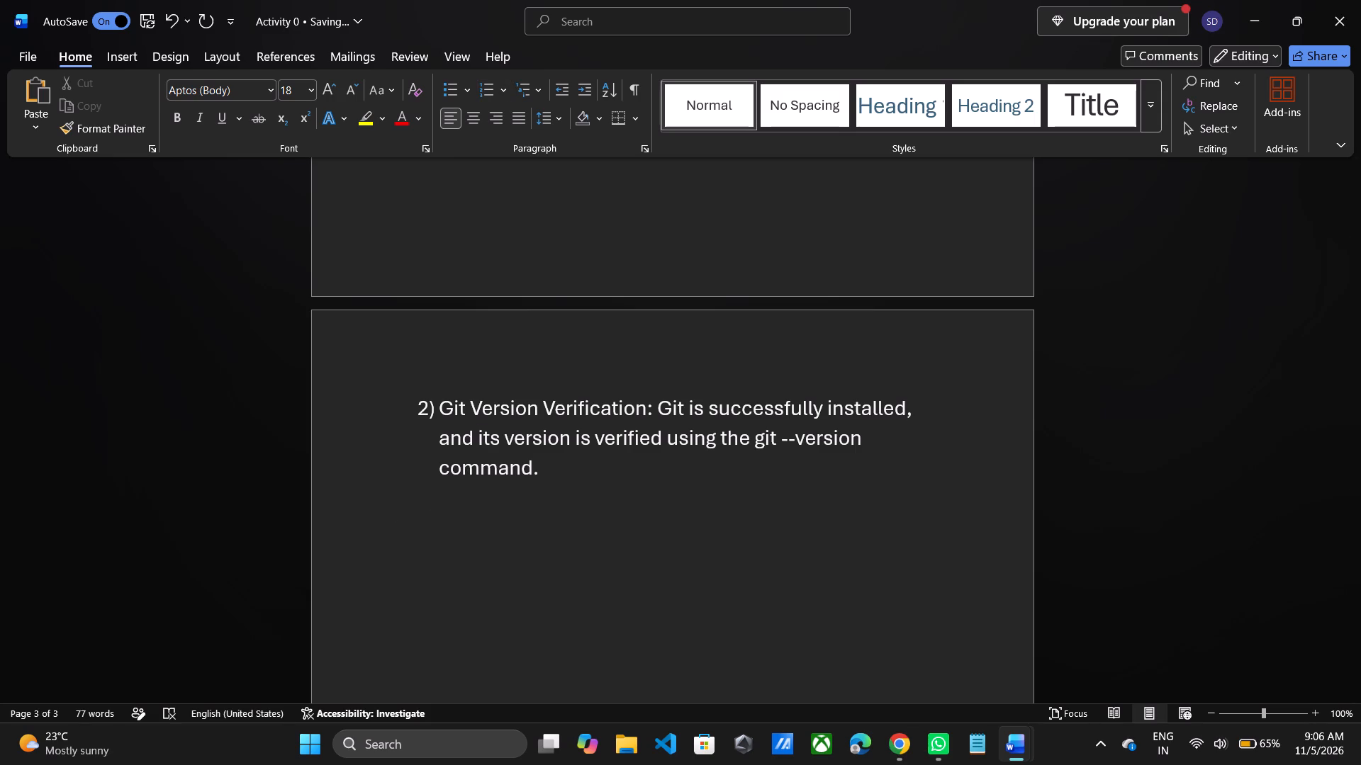
{"action": "key", "text": "Return"}
{"action": "key", "text": "super+v"}
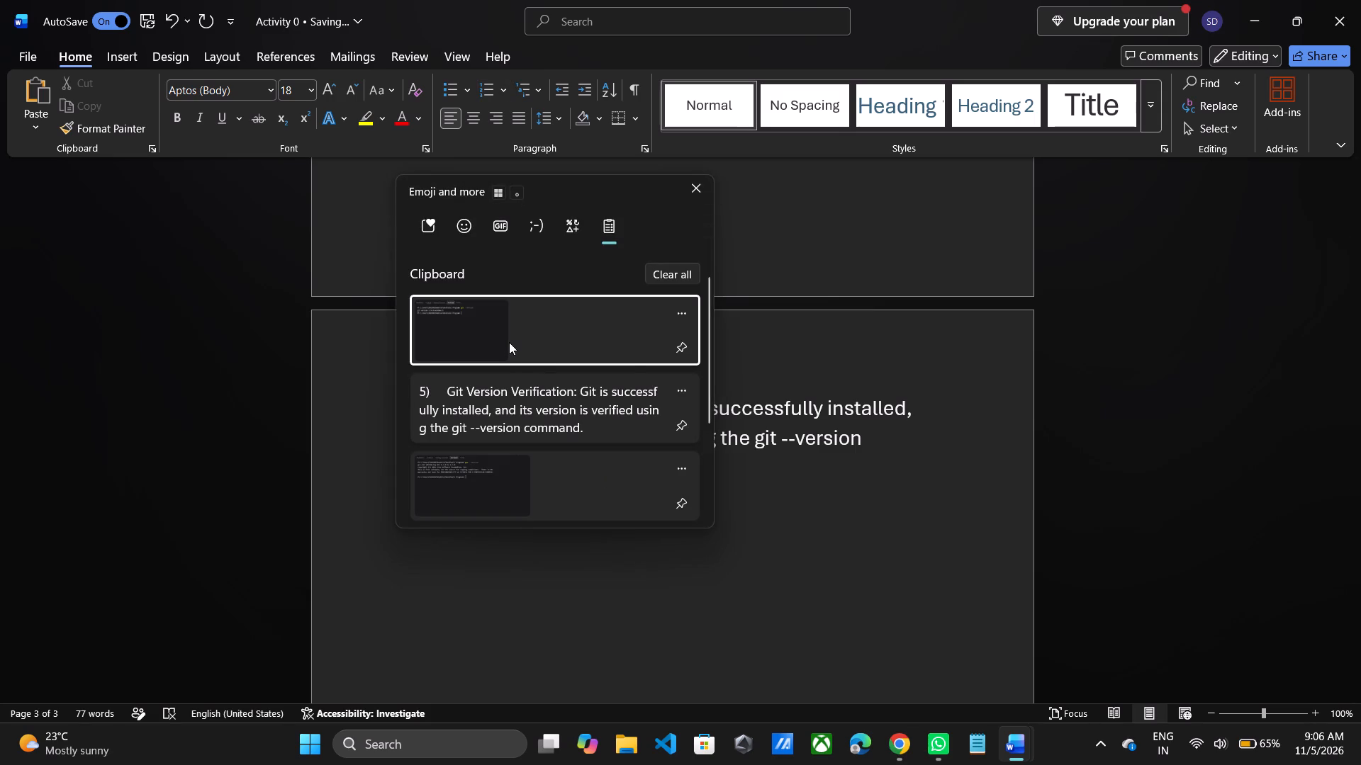
{"action": "left_click", "coordinate": [505, 342]}
{"action": "key", "text": "ctrl+v"}
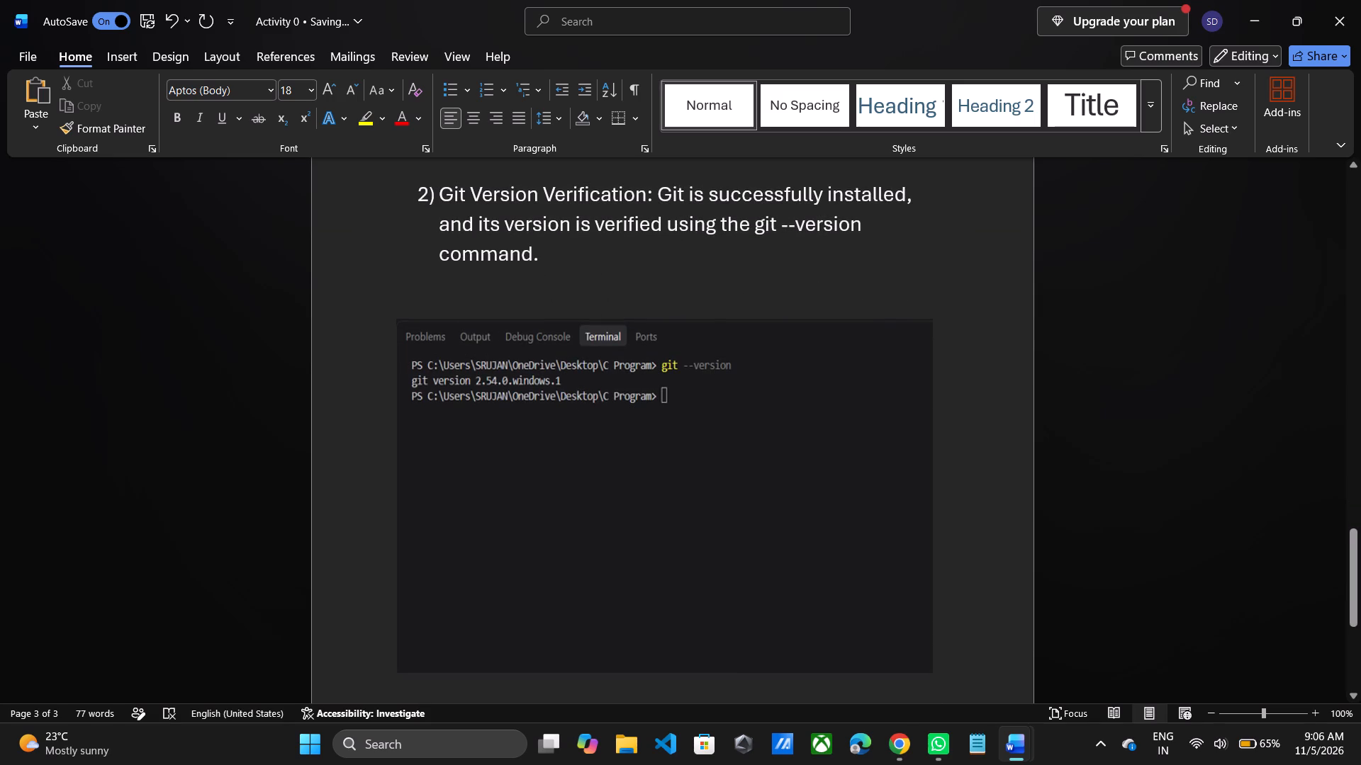
Insert a blank page after the git --version screenshot.
{"action": "left_click", "coordinate": [126, 55]}
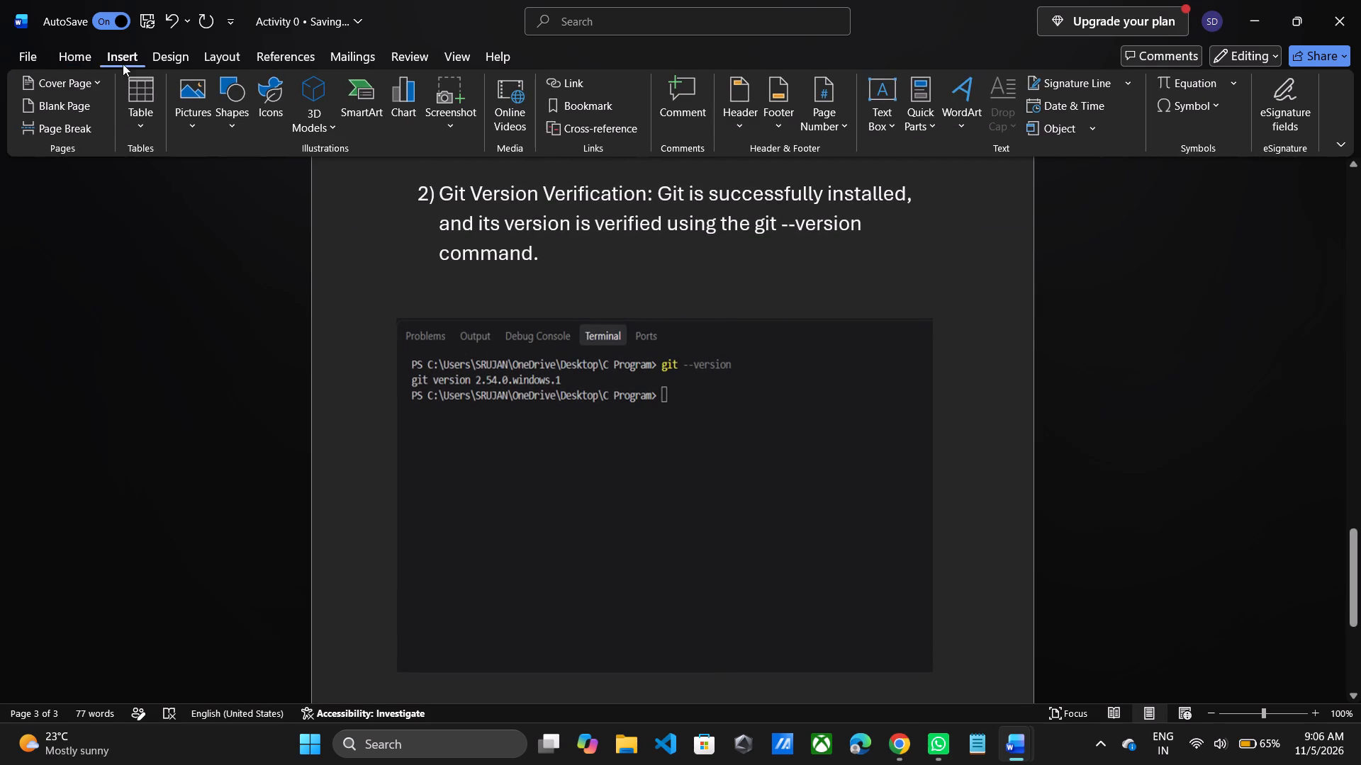
{"action": "left_click", "coordinate": [79, 108]}
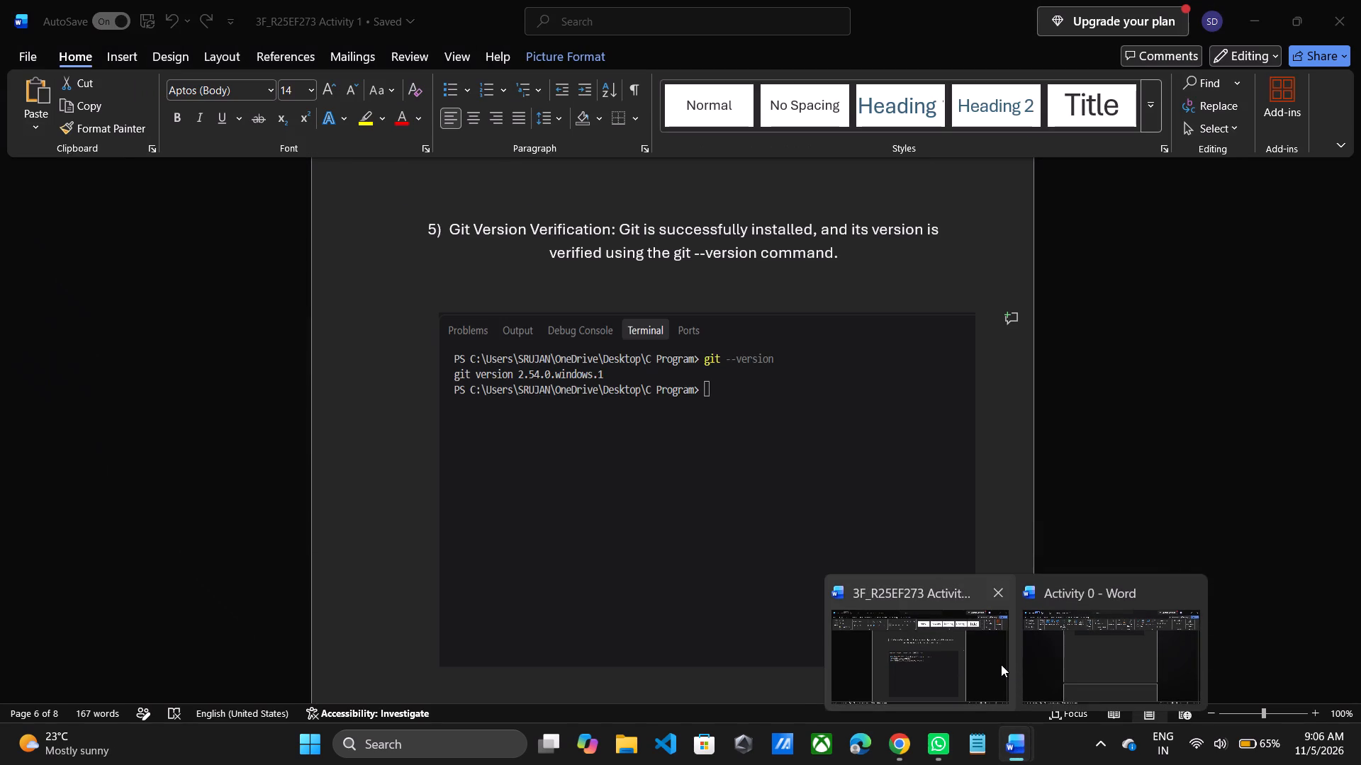
In the Activity 1 document, copy the VS Code Version Verification caption.
{"action": "left_click", "coordinate": [1001, 664]}
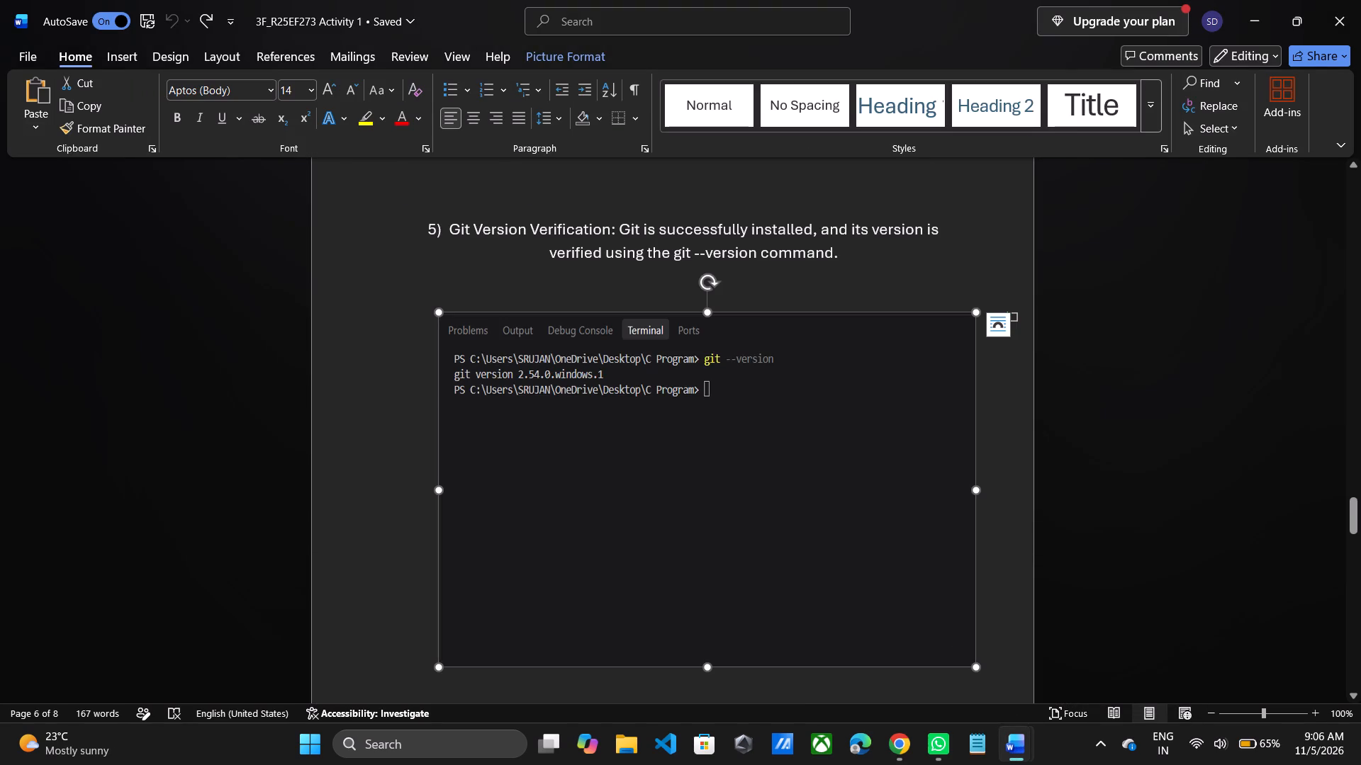
{"action": "left_click", "coordinate": [1118, 543]}
{"action": "scroll", "coordinate": [1118, 543], "scroll_direction": "down", "scroll_amount": 4}
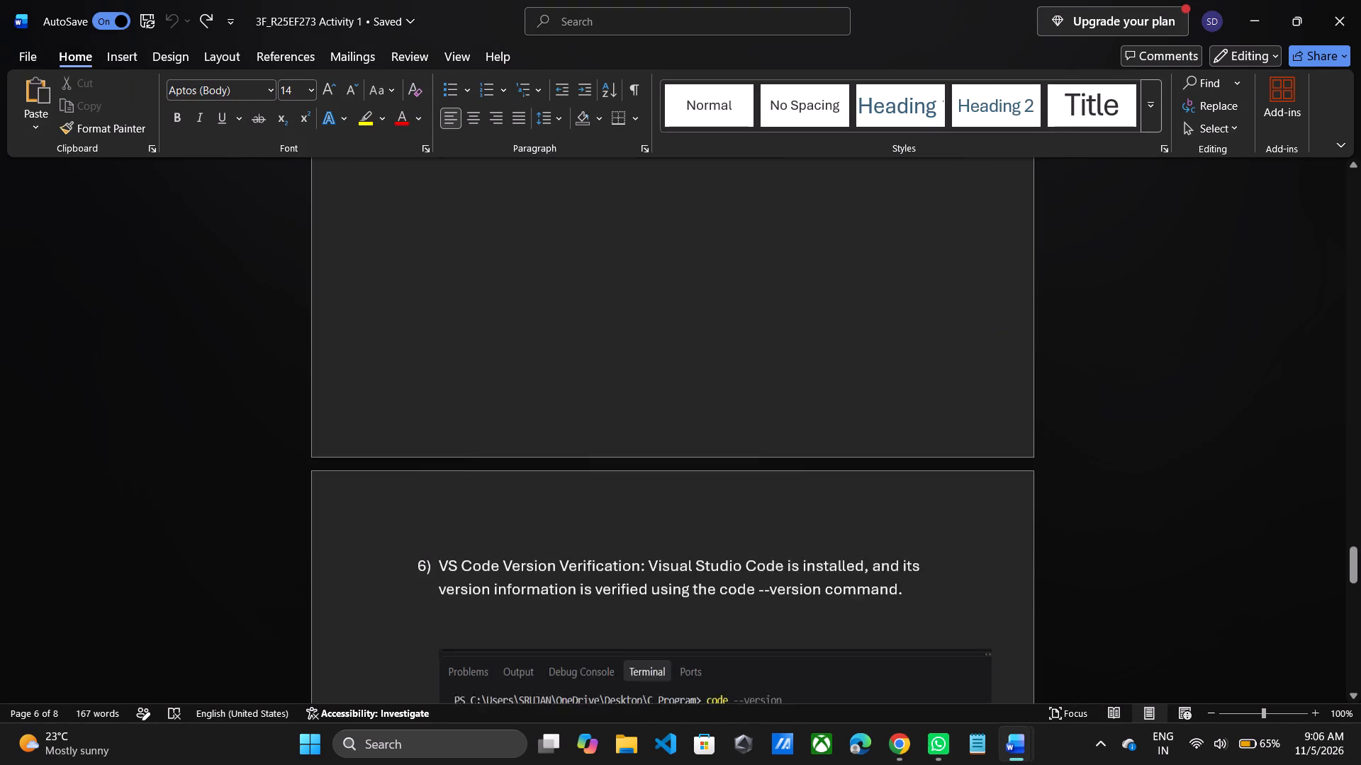
{"action": "scroll", "coordinate": [1118, 543], "scroll_direction": "down", "scroll_amount": 1}
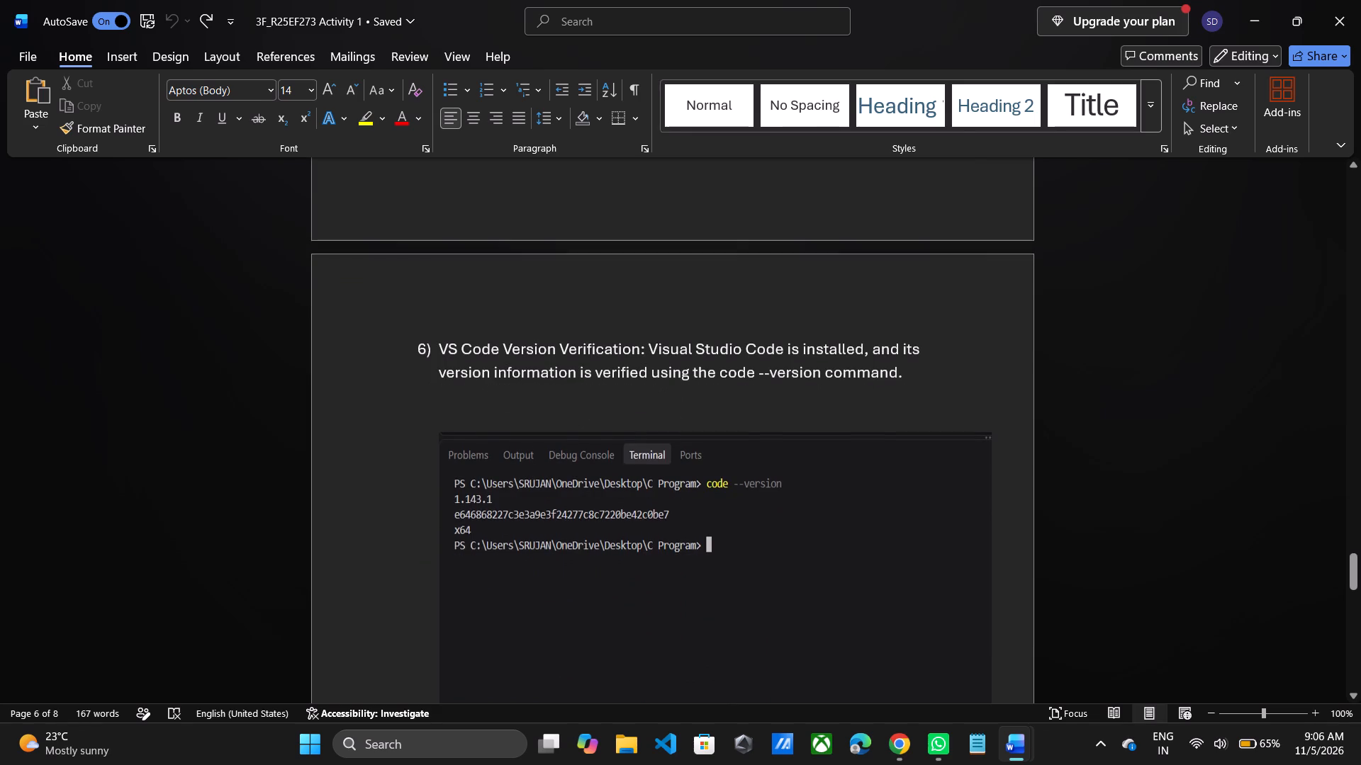
{"action": "scroll", "coordinate": [1118, 543], "scroll_direction": "down", "scroll_amount": 1}
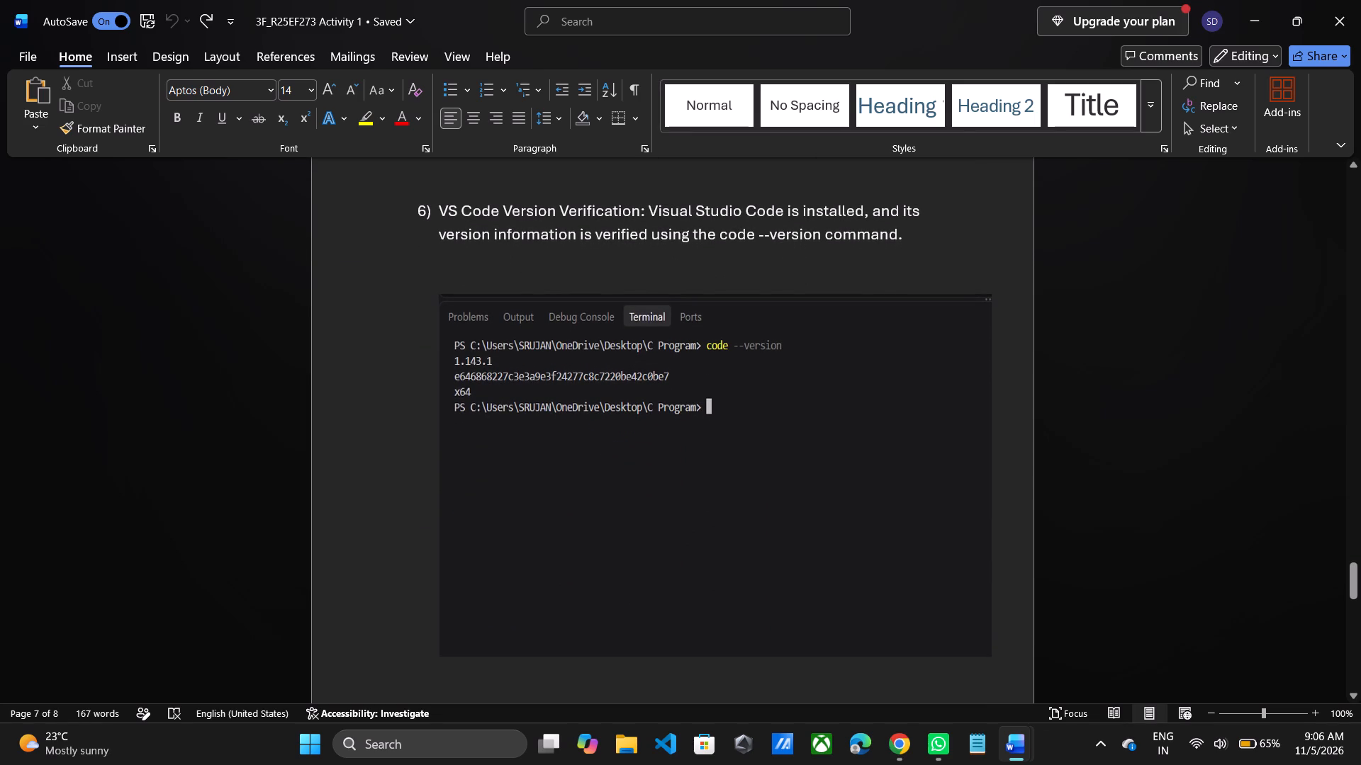
{"action": "left_click_drag", "start_coordinate": [920, 236], "coordinate": [407, 186]}
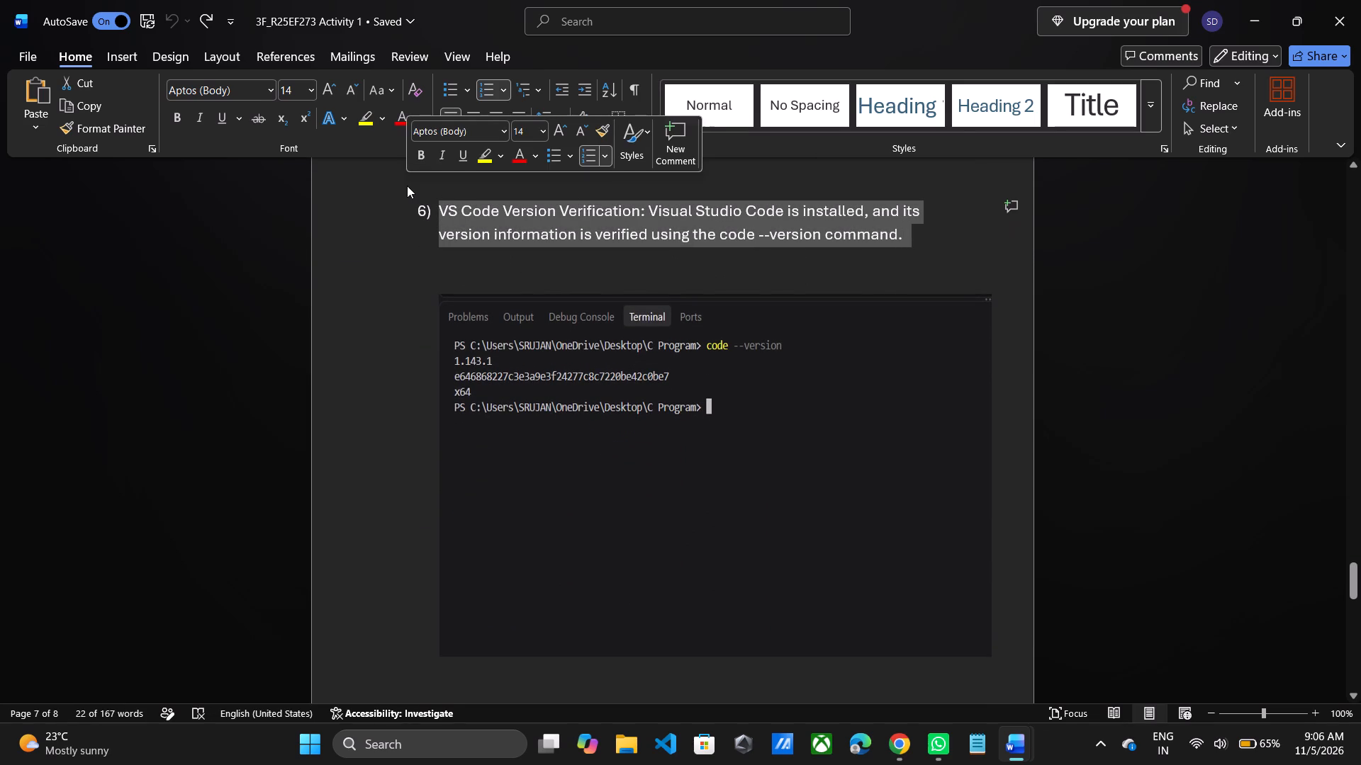
{"action": "right_click", "coordinate": [471, 212]}
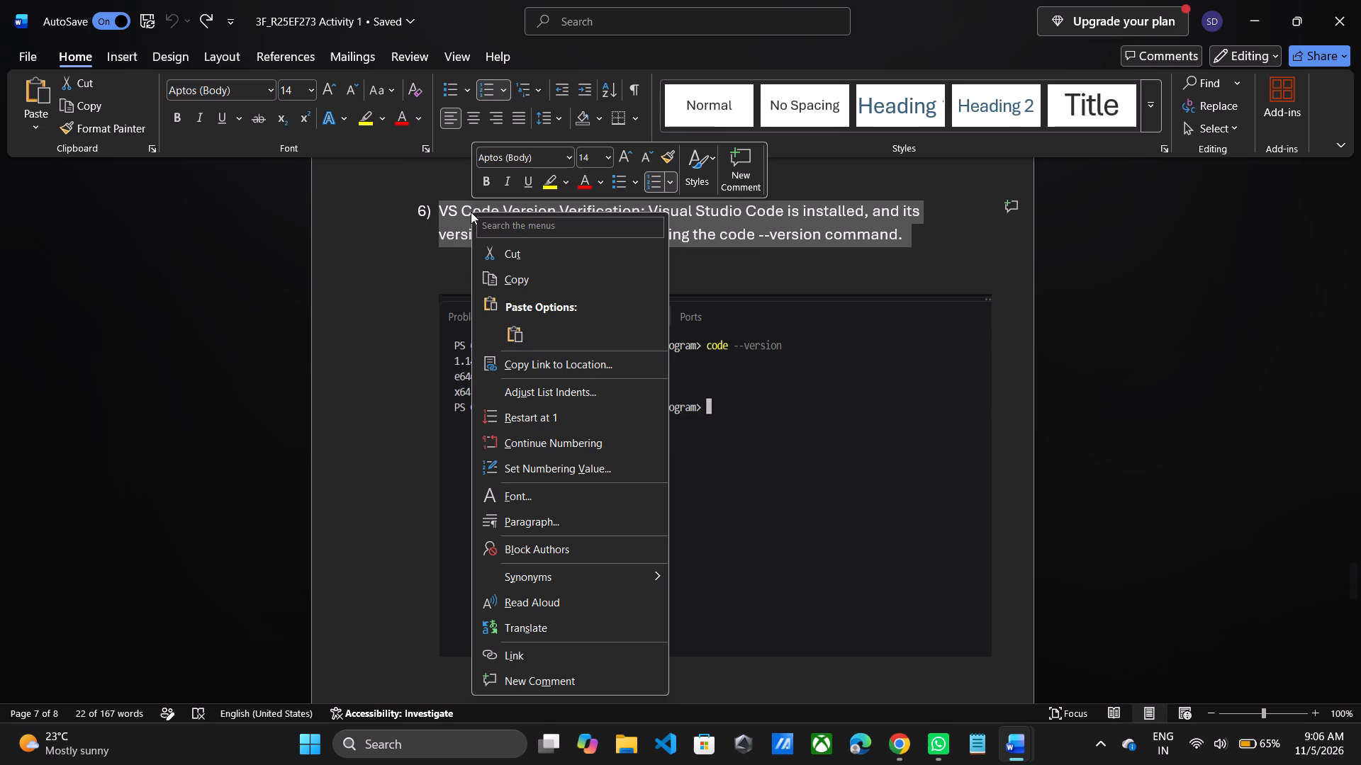
{"action": "left_click", "coordinate": [522, 285]}
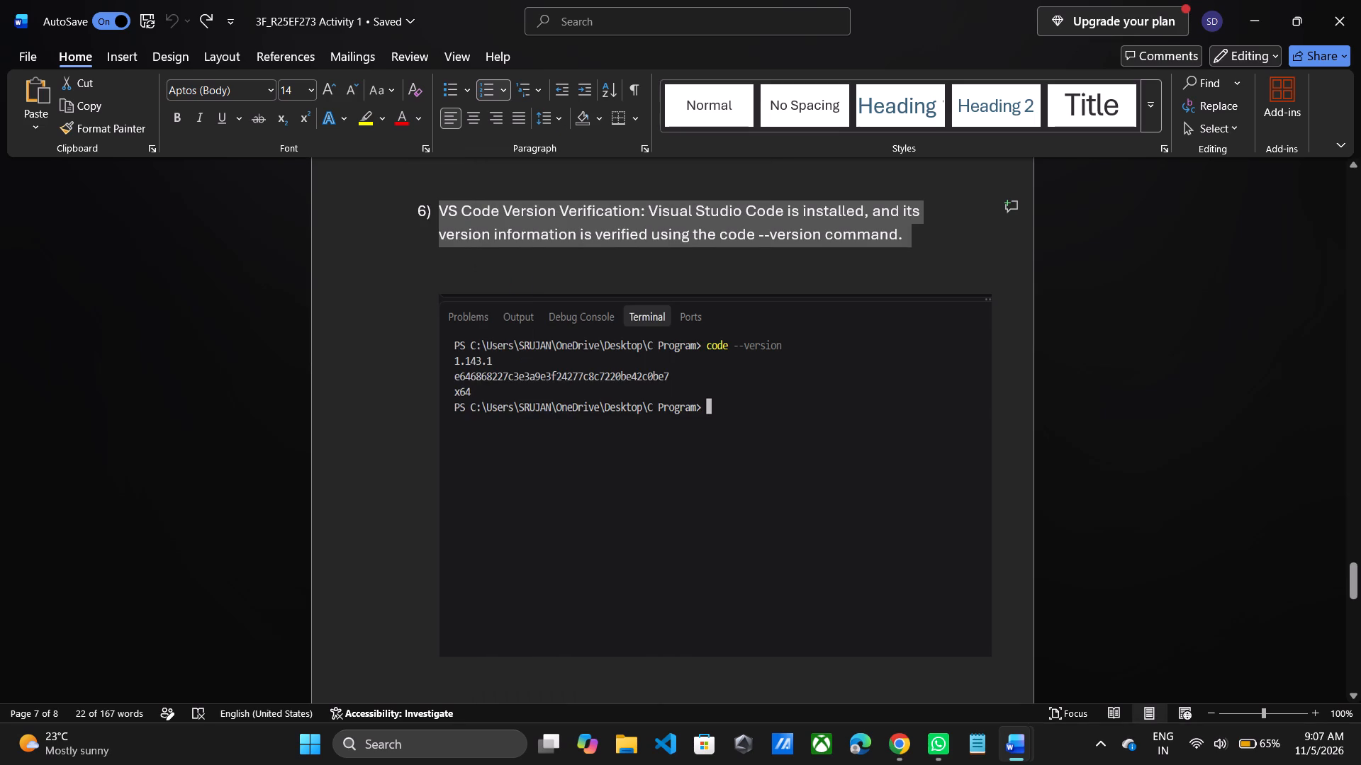
Copy the code --version terminal screenshot below the VS Code caption.
{"action": "left_click", "coordinate": [540, 362]}
{"action": "right_click", "coordinate": [540, 362]}
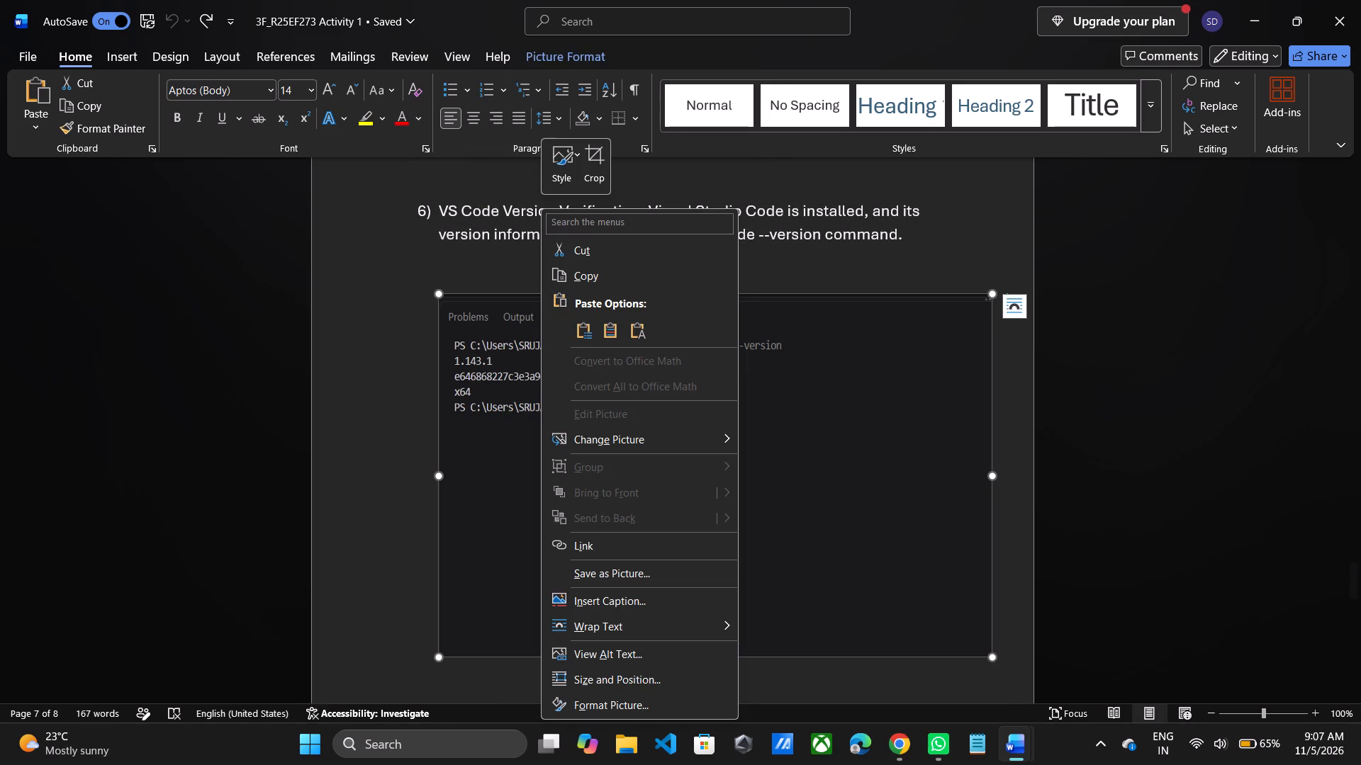
{"action": "left_click", "coordinate": [594, 277]}
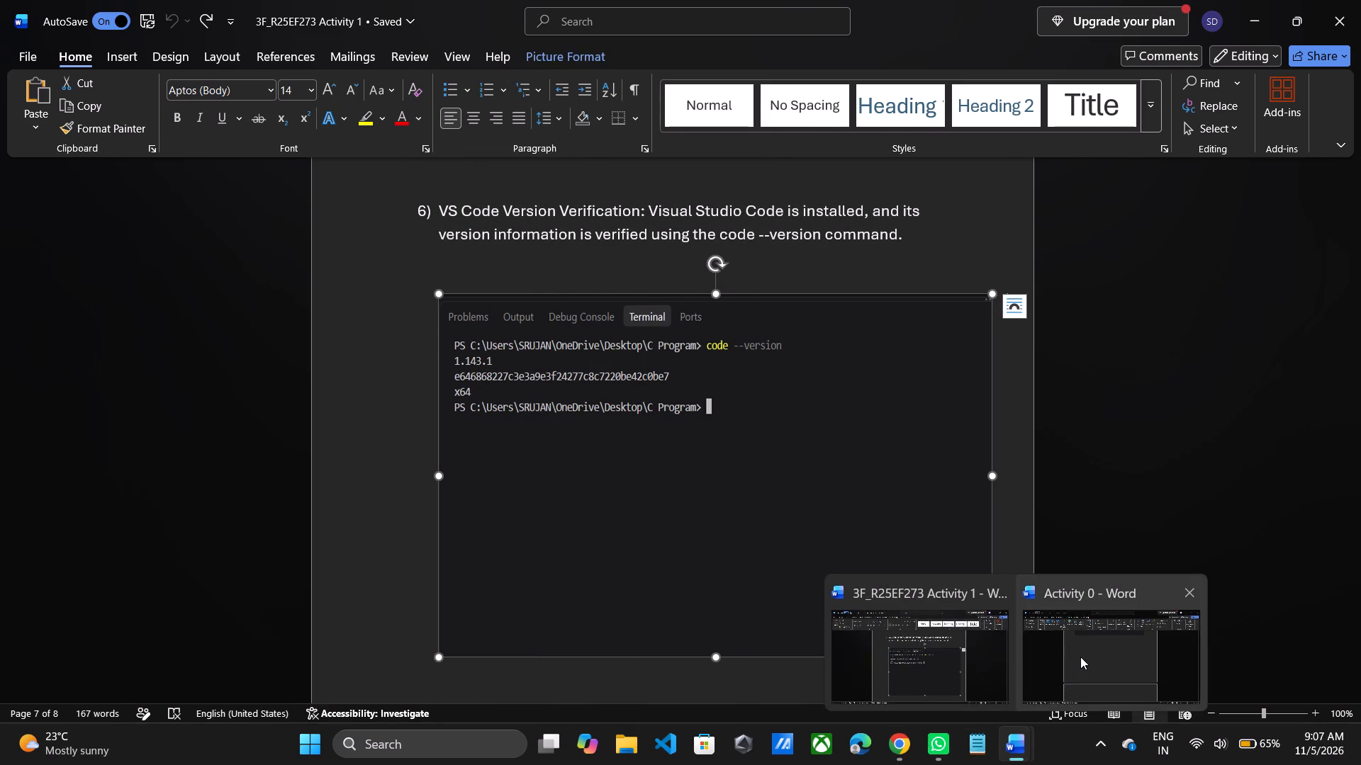
Switch to the Activity 0 document and paste the VS Code Version Verification caption from the clipboard history onto the new blank page.
{"action": "left_click", "coordinate": [1080, 657]}
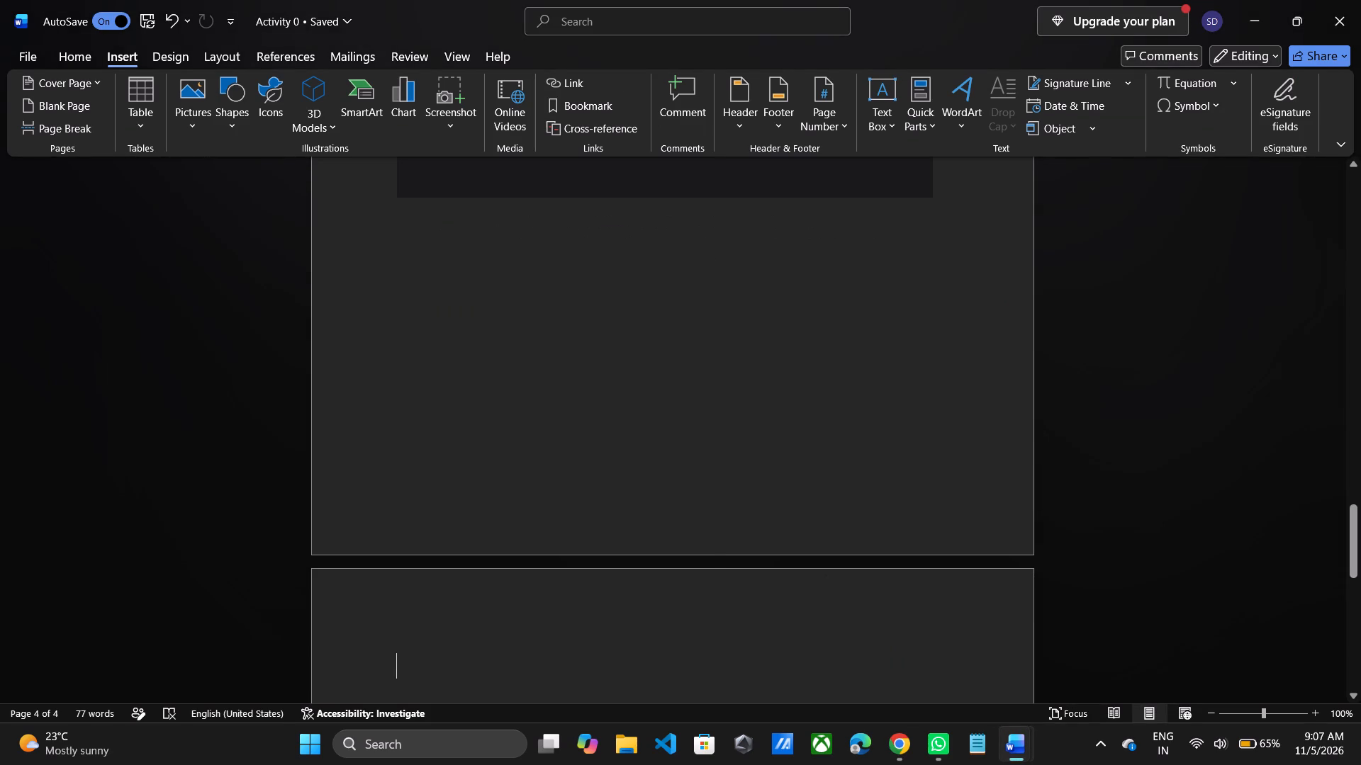
{"action": "key", "text": "super+v"}
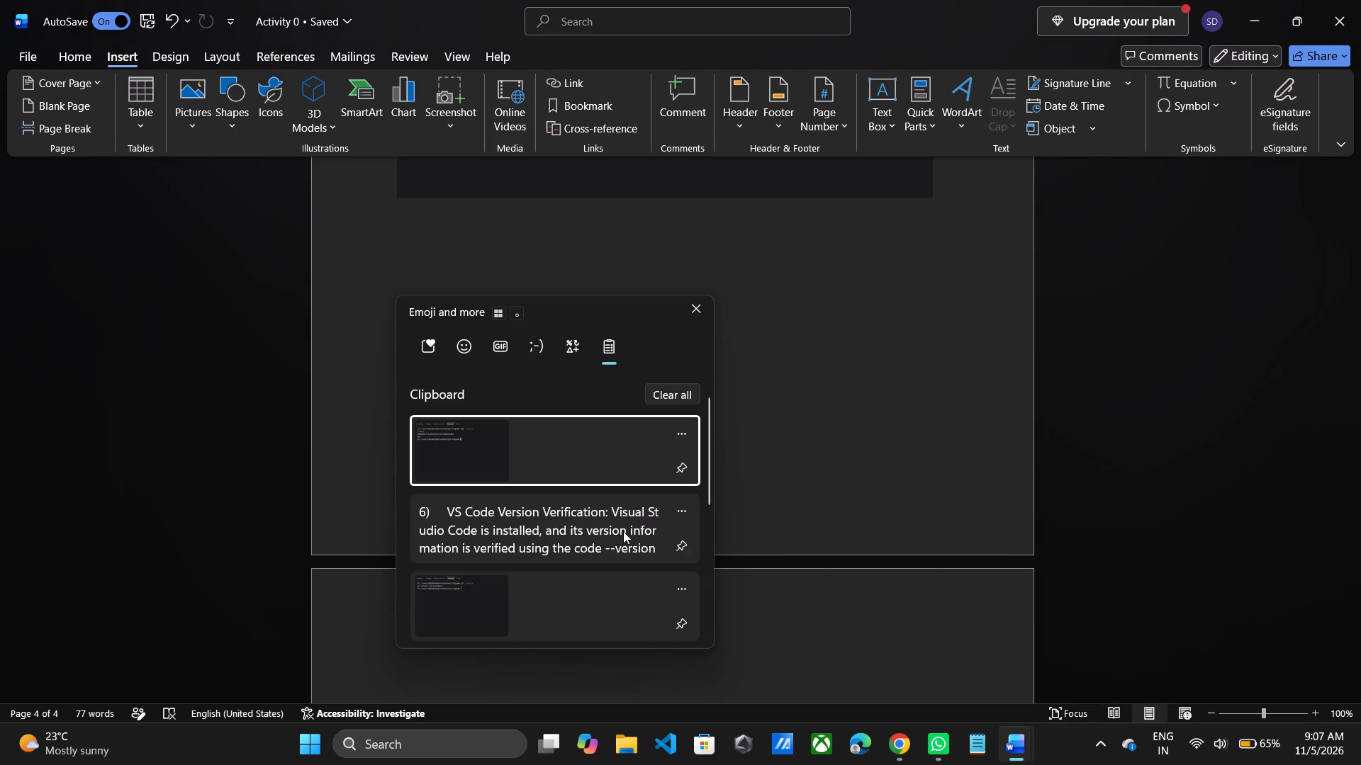
{"action": "left_click", "coordinate": [622, 531]}
{"action": "key", "text": "ctrl+v"}
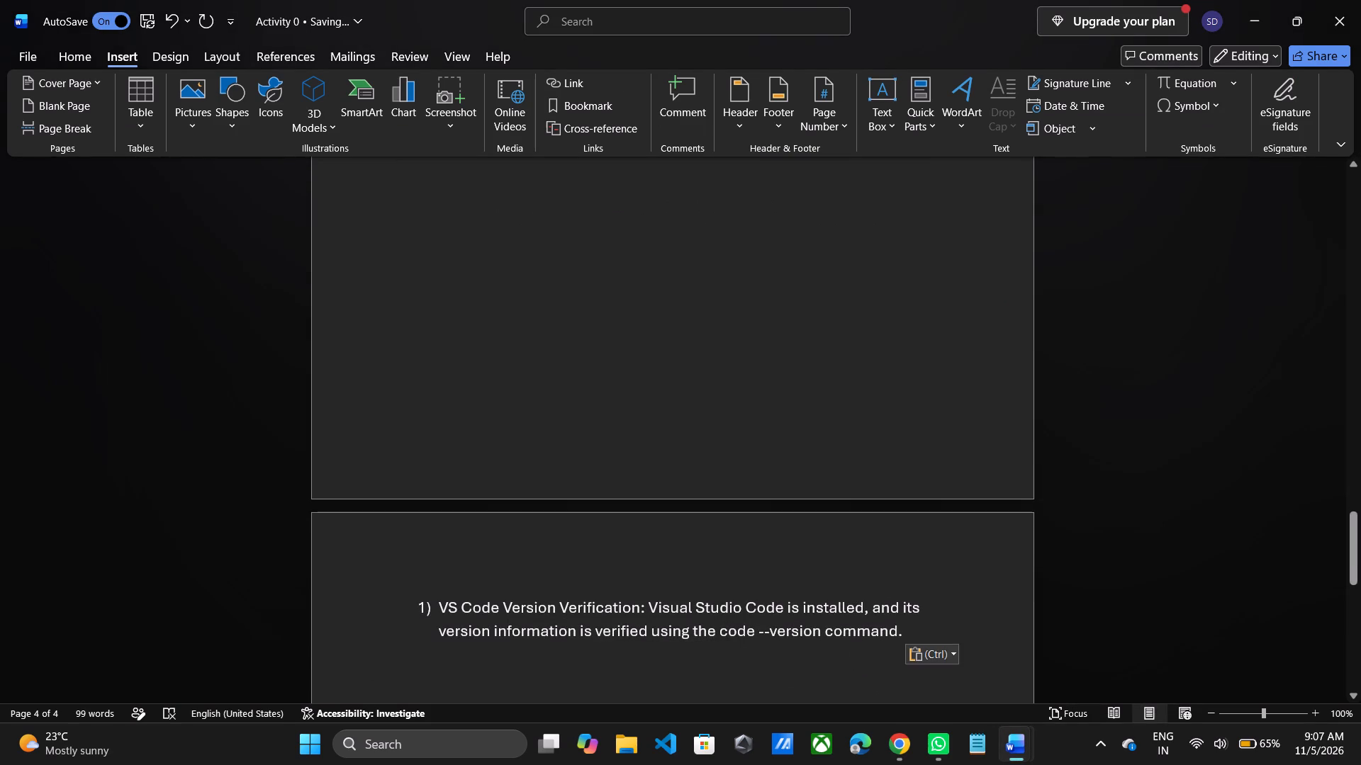
Set the font size of the whole VS Code Version Verification caption to 18.
{"action": "scroll", "coordinate": [622, 531], "scroll_direction": "down", "scroll_amount": 2}
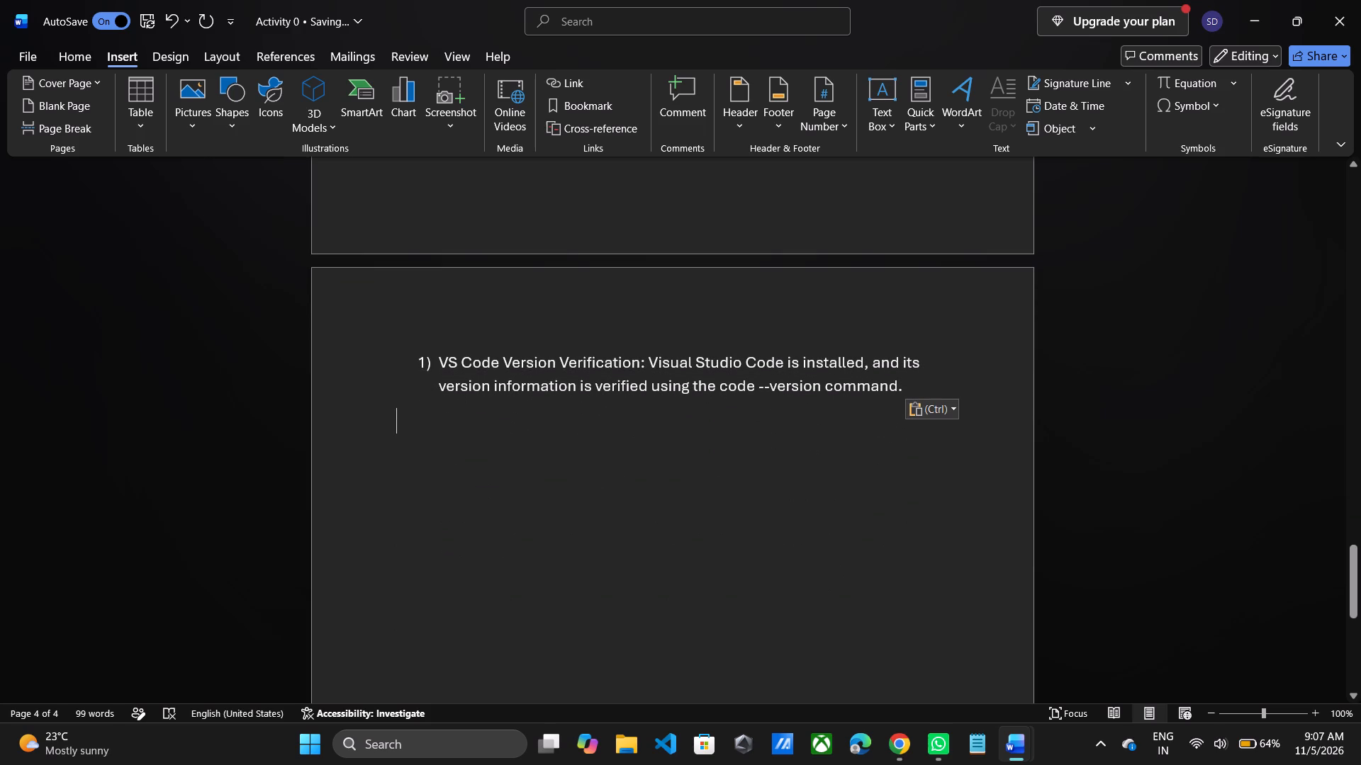
{"action": "left_click", "coordinate": [904, 385]}
{"action": "left_click_drag", "start_coordinate": [904, 385], "coordinate": [444, 371]}
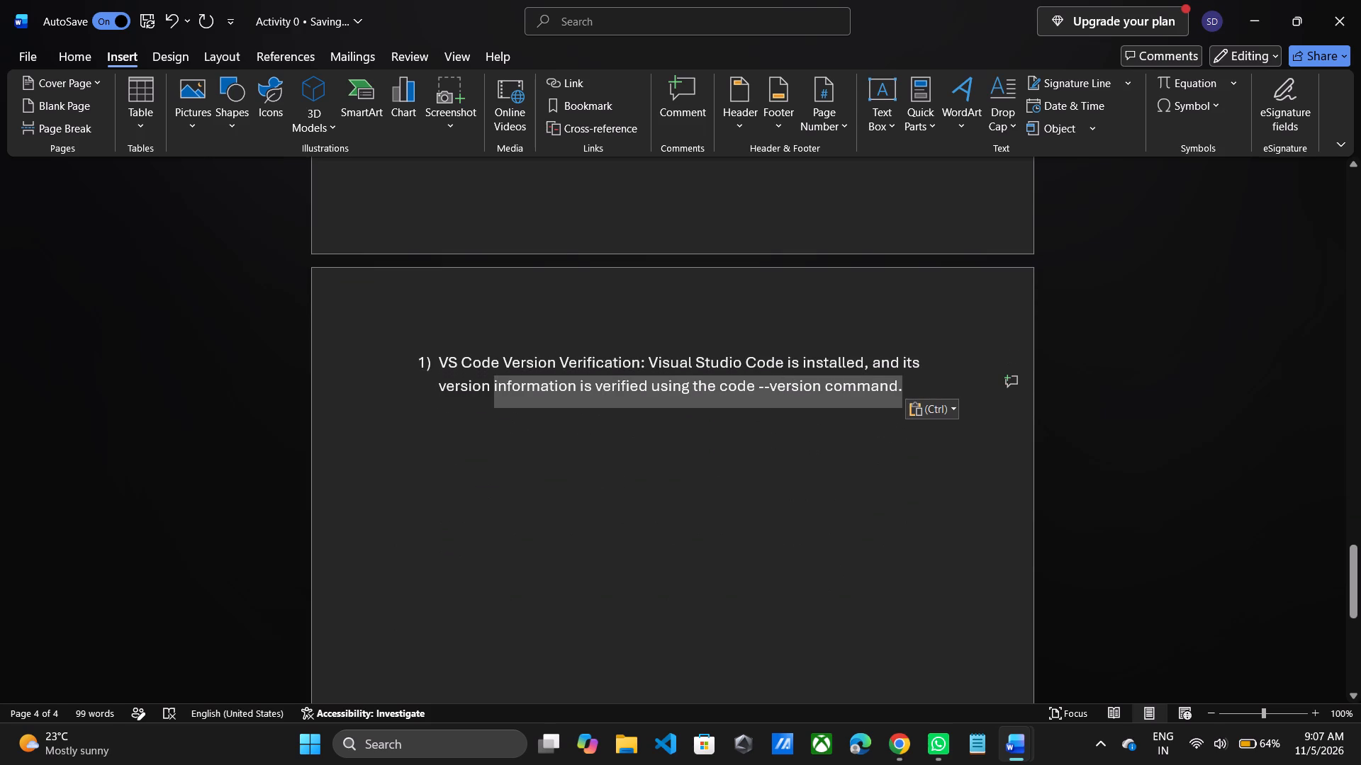
{"action": "left_click_drag", "start_coordinate": [444, 371], "coordinate": [396, 366]}
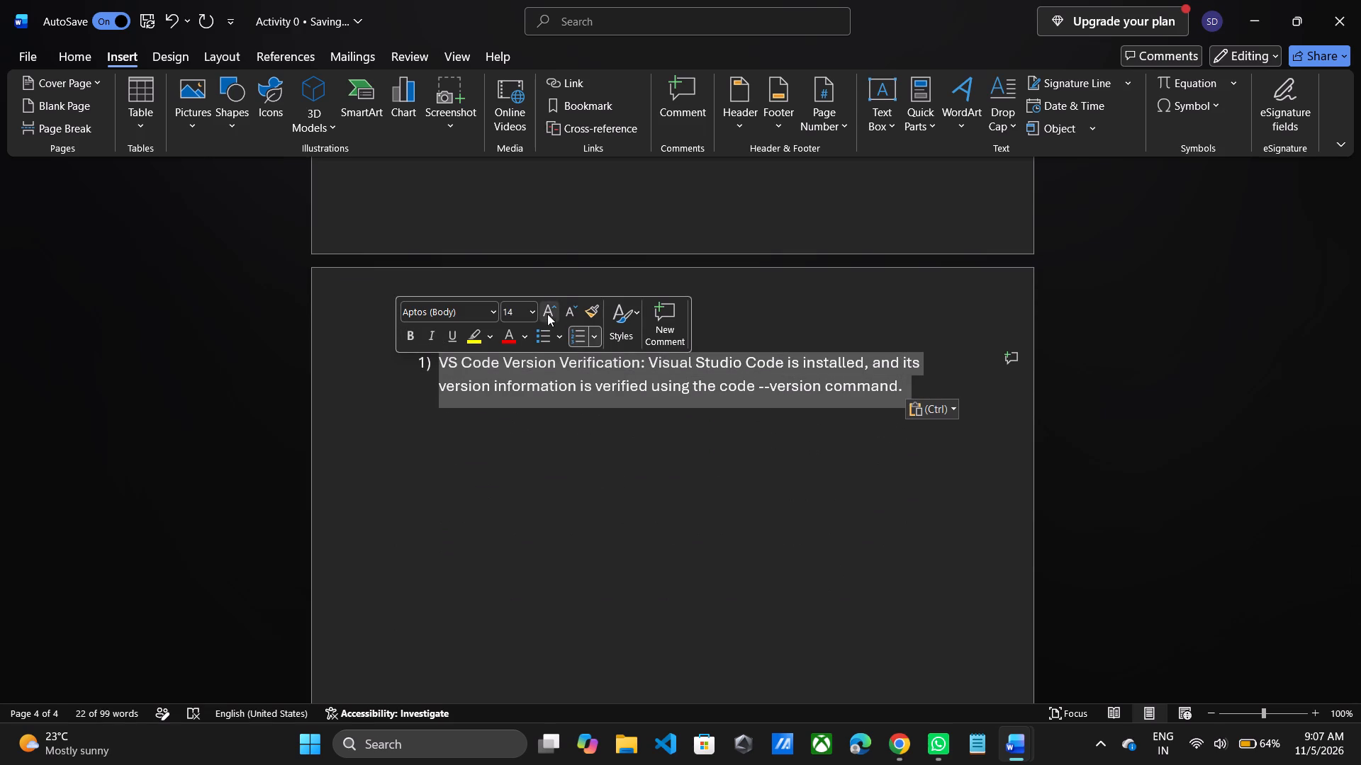
{"action": "left_click", "coordinate": [530, 309]}
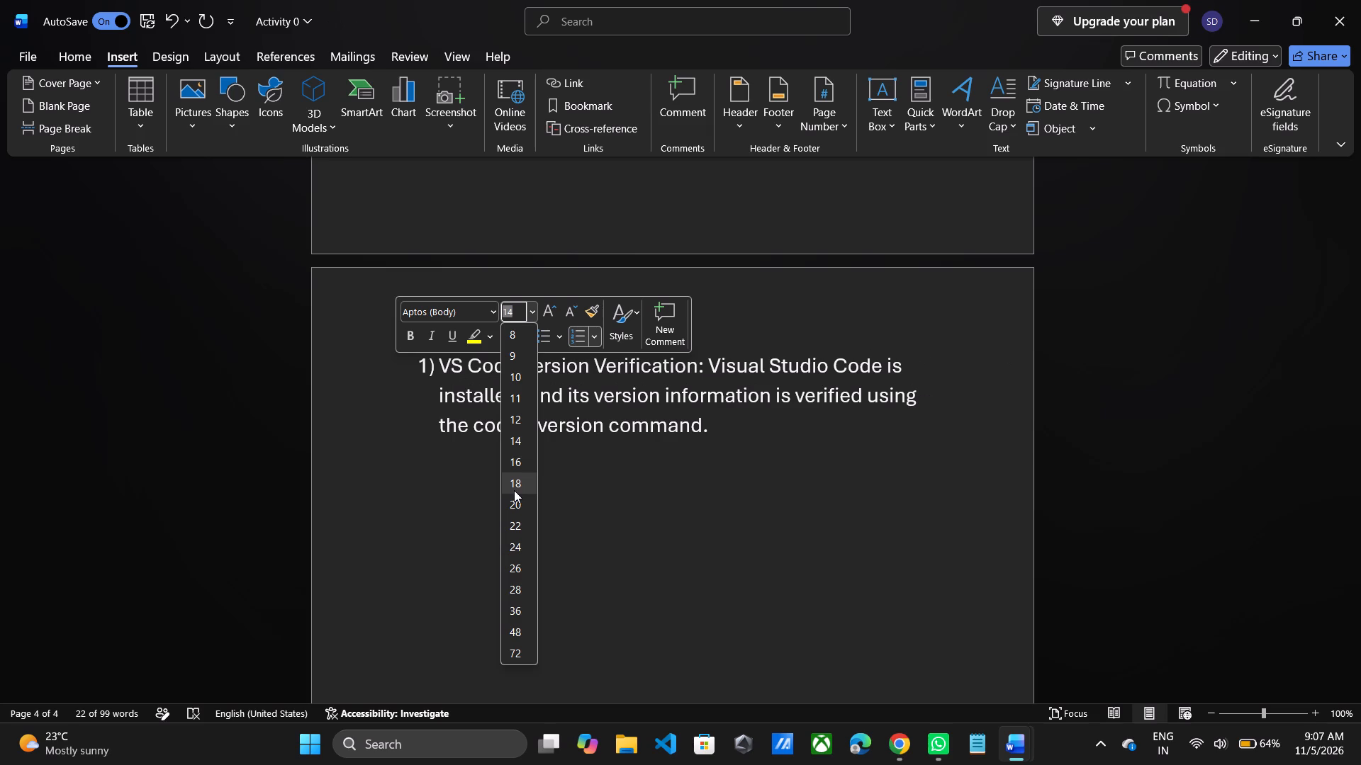
{"action": "left_click", "coordinate": [514, 490]}
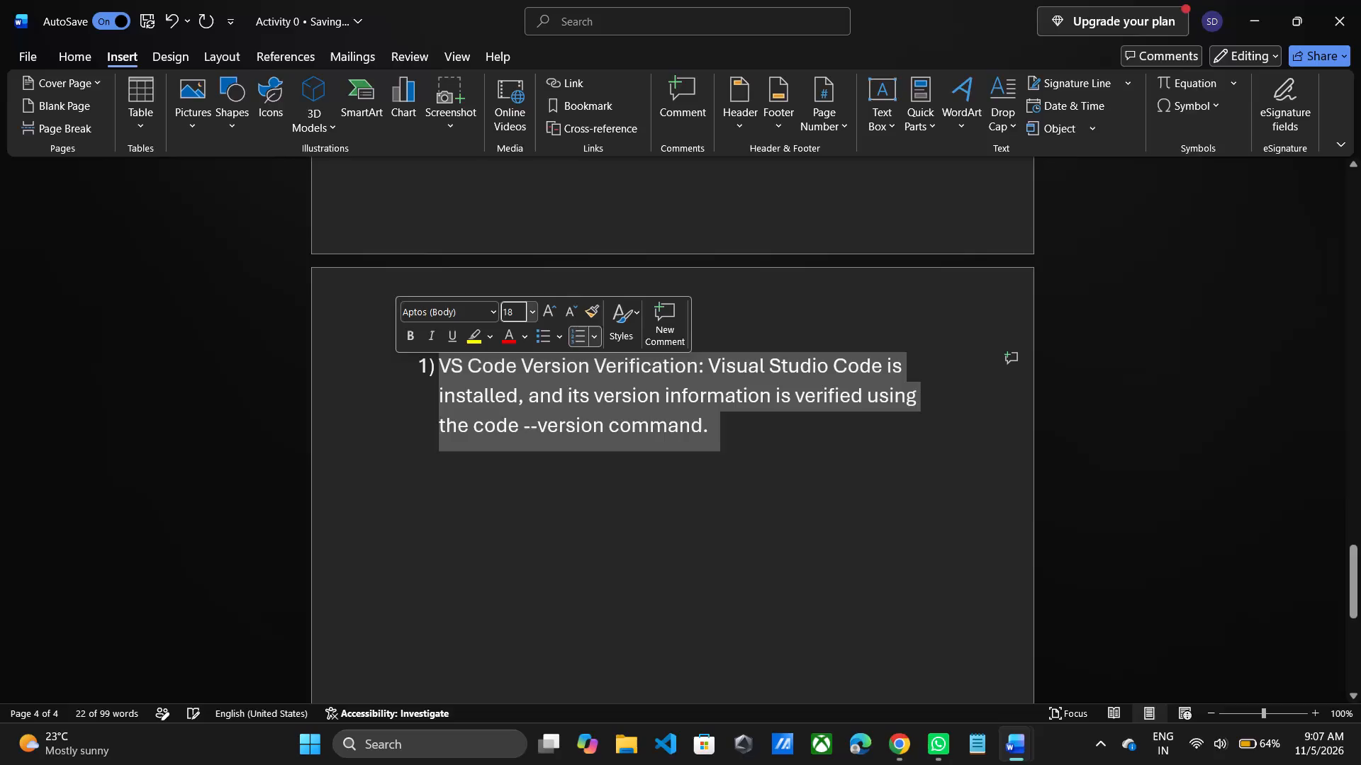
{"action": "left_click", "coordinate": [514, 490]}
Paste the code --version terminal screenshot from the clipboard history below the VS Code Version Verification caption.
{"action": "scroll", "coordinate": [514, 490], "scroll_direction": "up", "scroll_amount": 2}
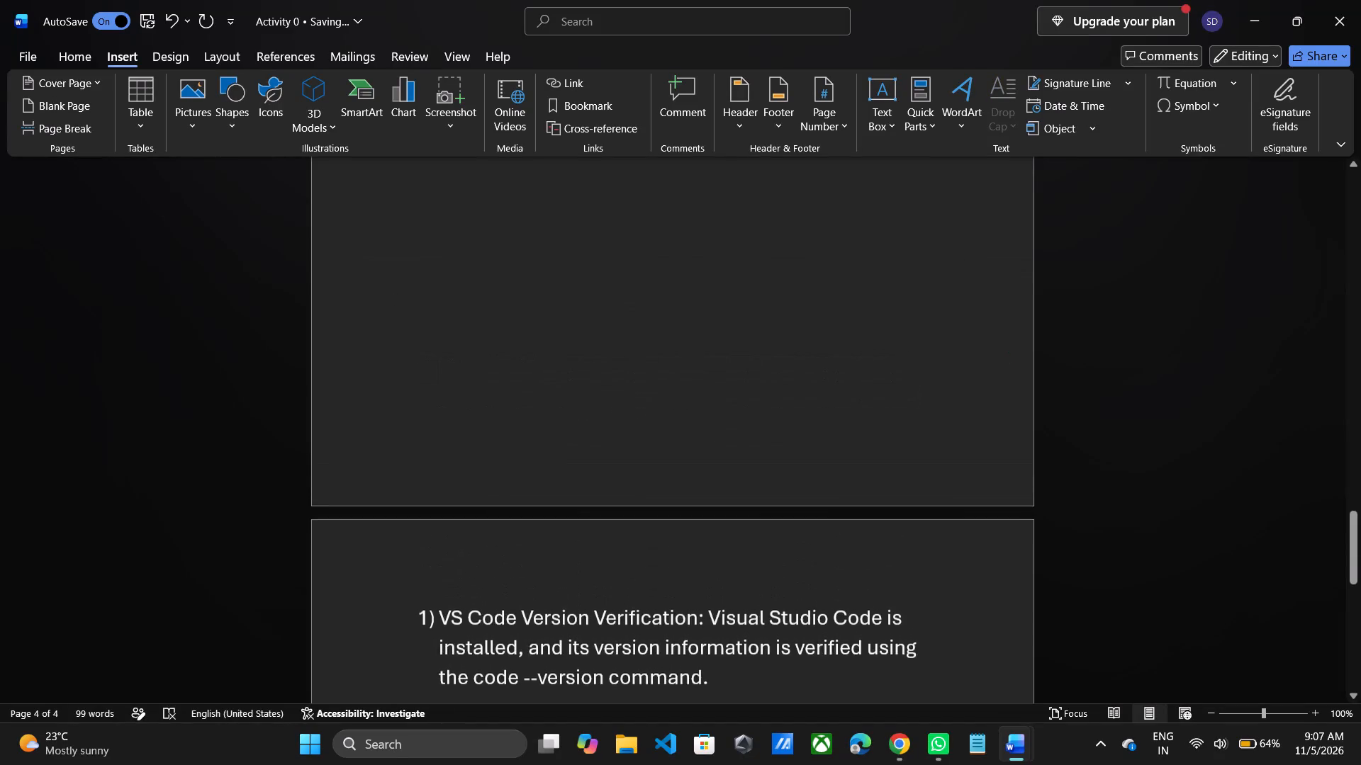
{"action": "scroll", "coordinate": [514, 490], "scroll_direction": "up", "scroll_amount": 4}
{"action": "scroll", "coordinate": [514, 490], "scroll_direction": "down", "scroll_amount": 5}
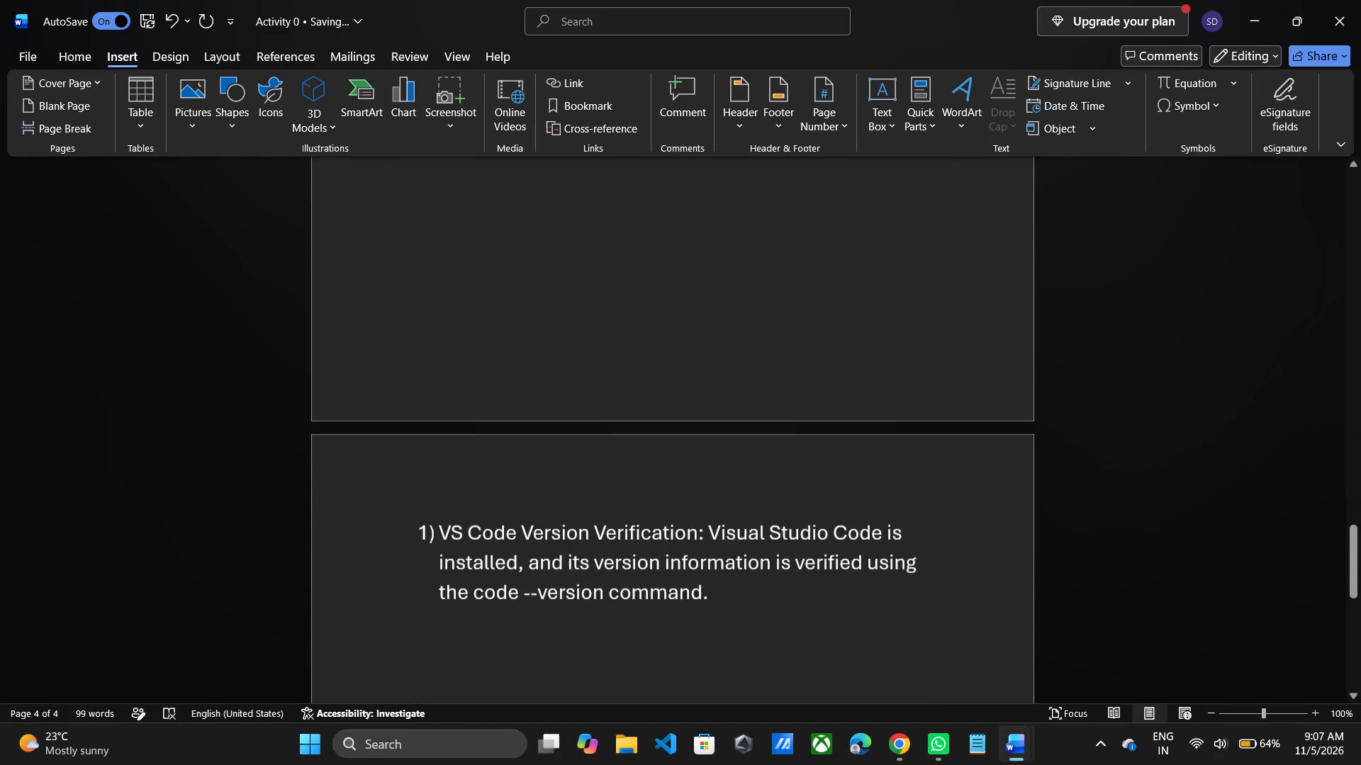
{"action": "scroll", "coordinate": [514, 490], "scroll_direction": "down", "scroll_amount": 1}
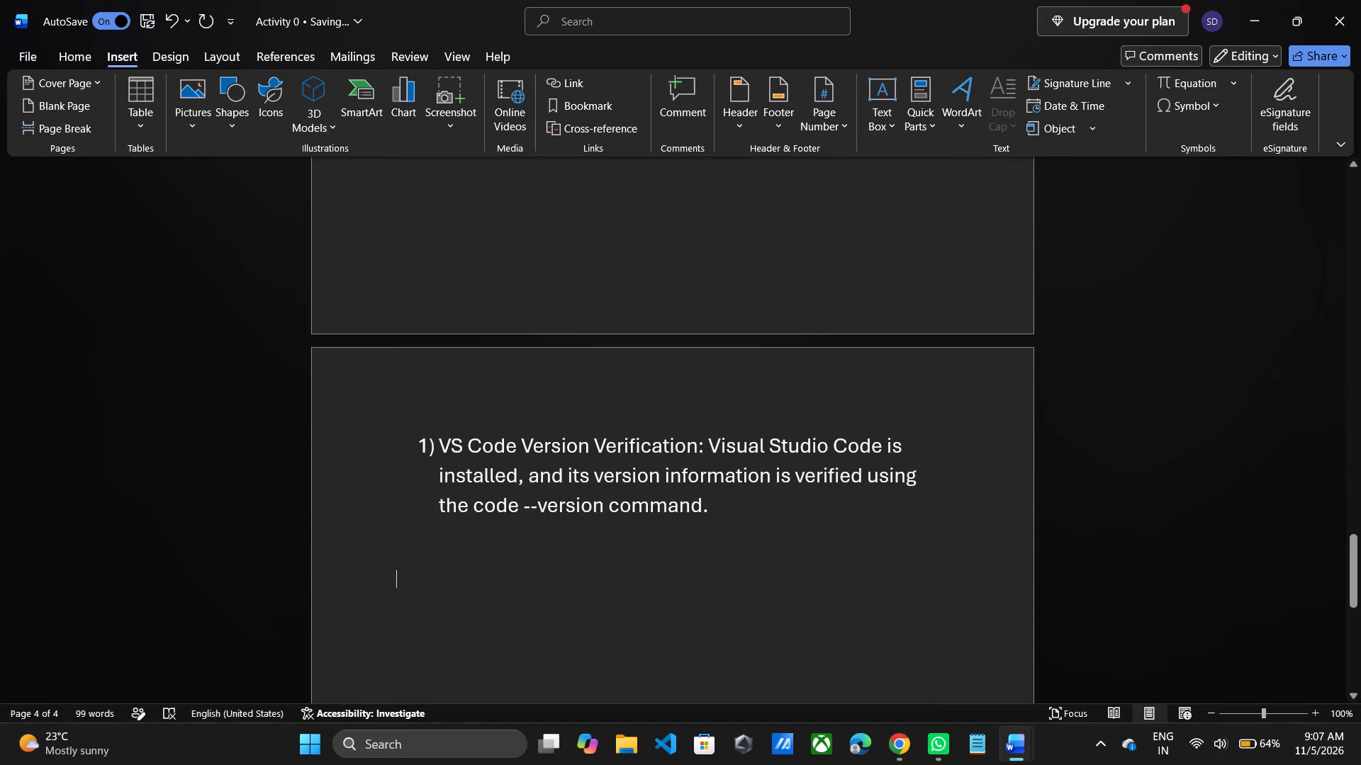
{"action": "key", "text": "ctrl+v"}
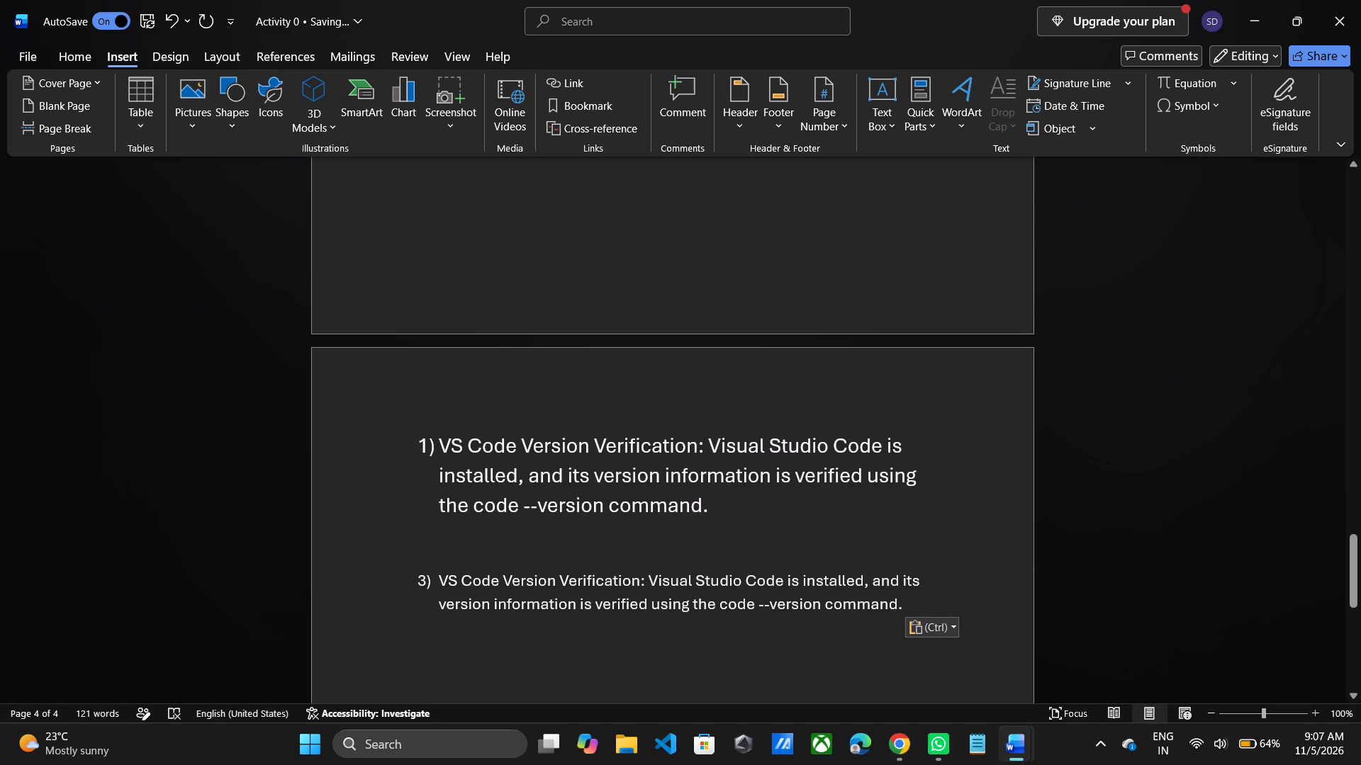
{"action": "key", "text": "ctrl+z"}
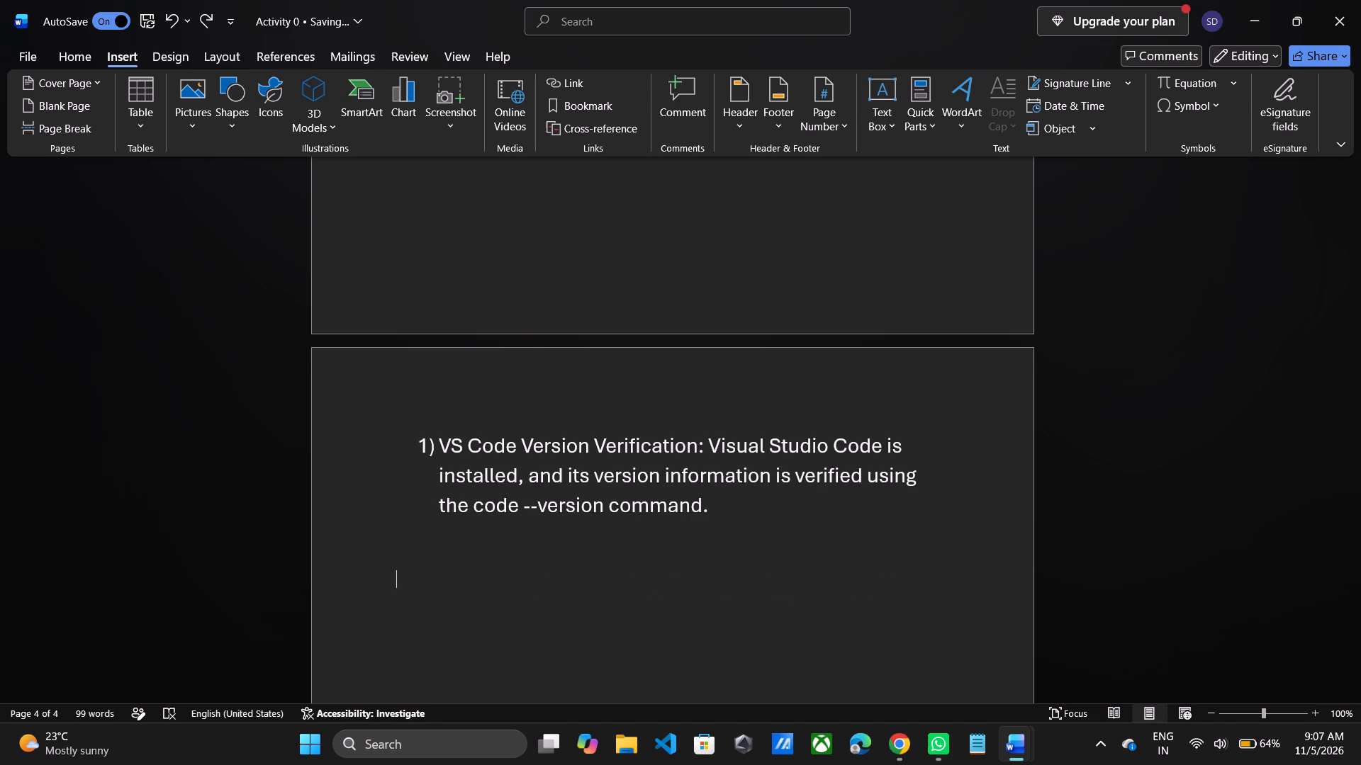
{"action": "key", "text": "super+v"}
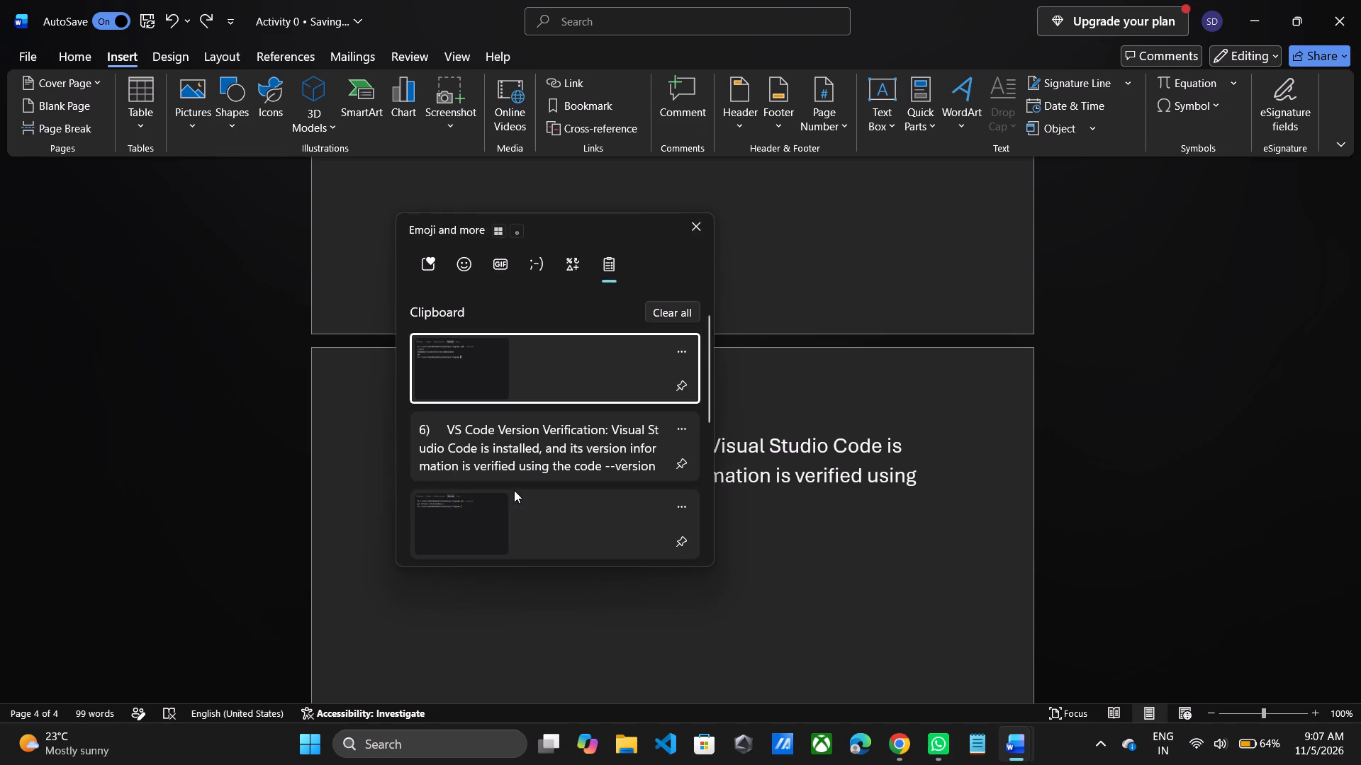
{"action": "left_click", "coordinate": [456, 346]}
{"action": "key", "text": "ctrl+v"}
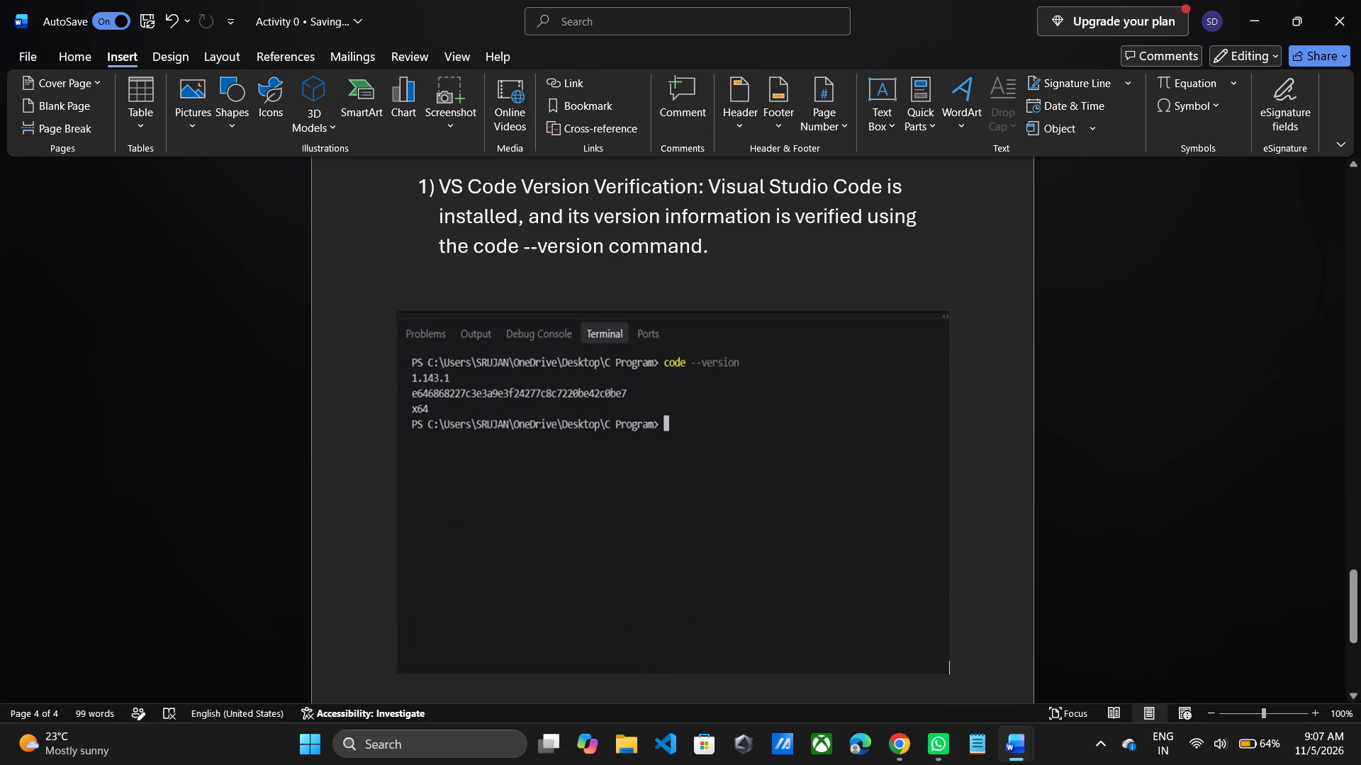
Renumber the VS Code Version Verification caption as 3).
{"action": "left_click", "coordinate": [430, 199]}
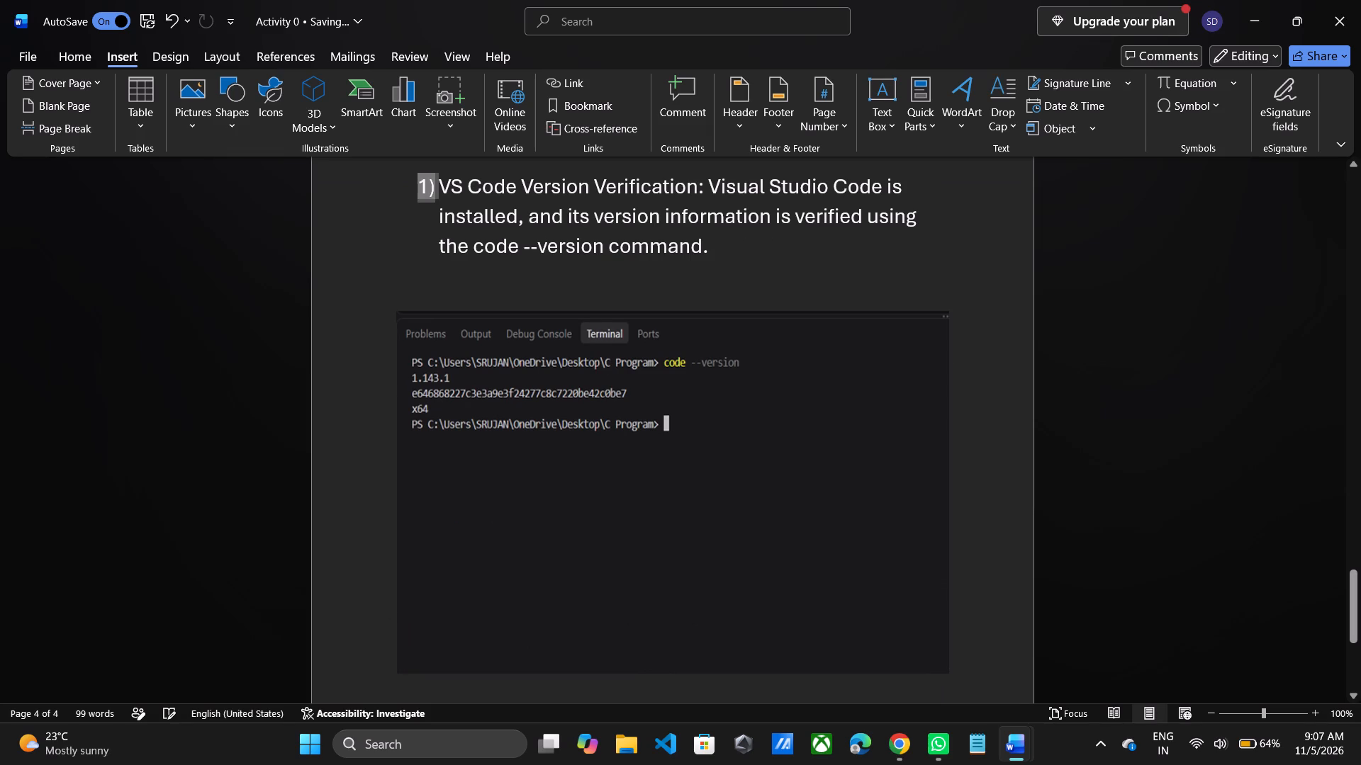
{"action": "key", "text": "3"}
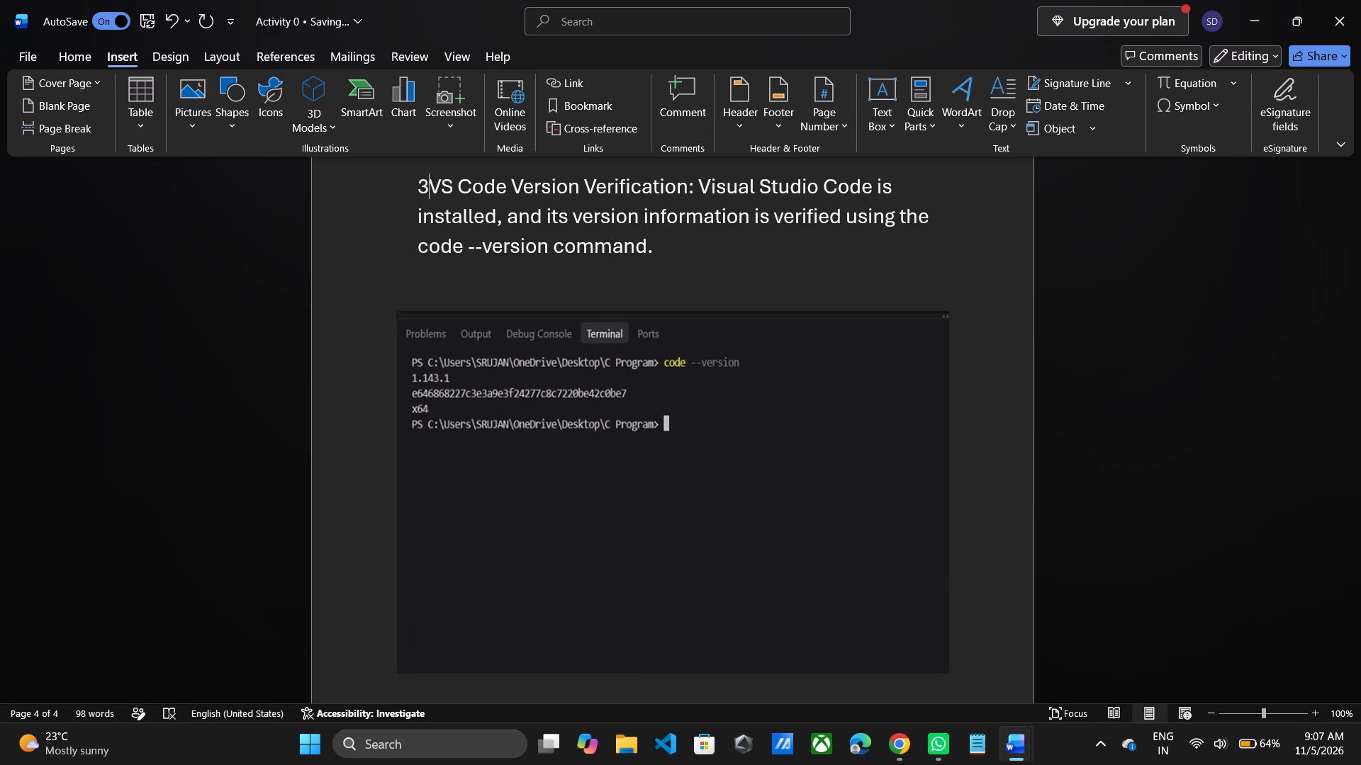
{"action": "type", "text": ")"}
{"action": "key", "text": "space"}
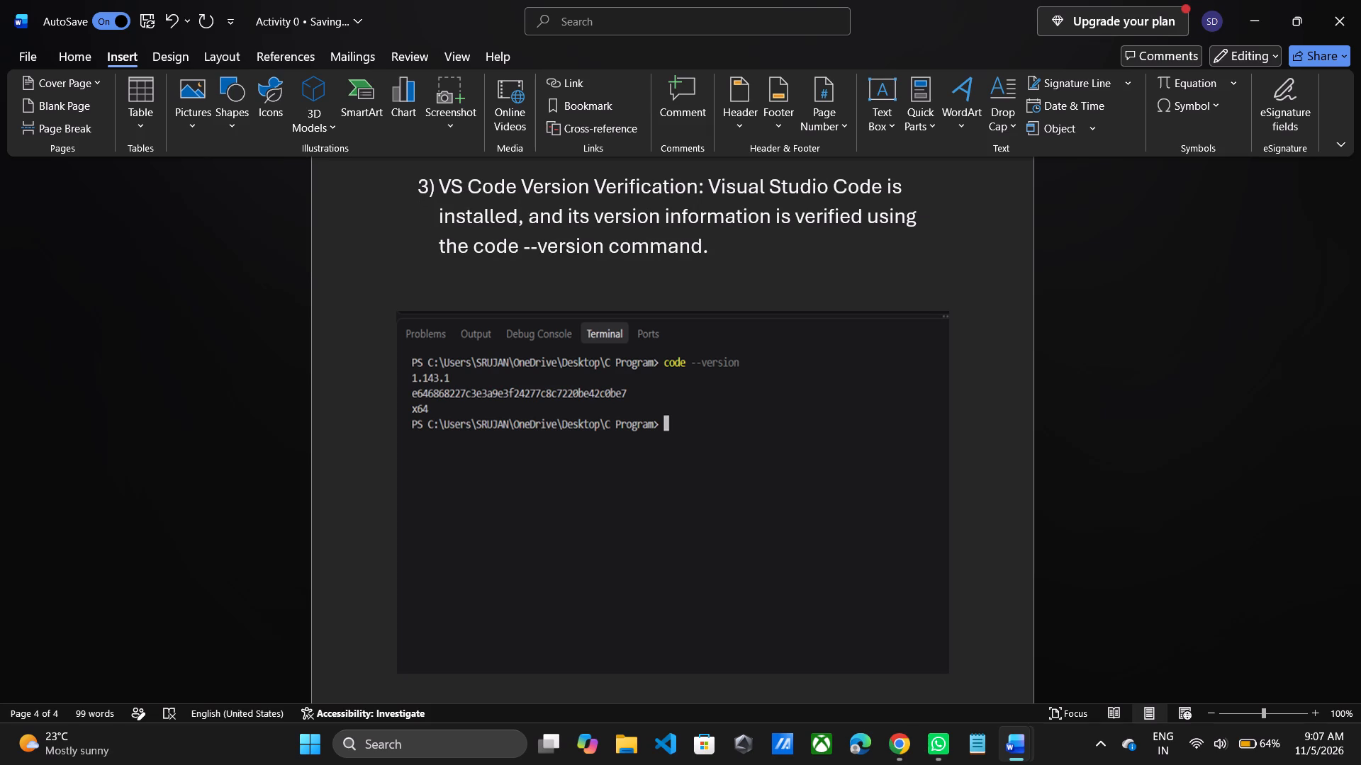
Review the GCC, Git and VS Code verification pages, checking the caption numbering and screenshots.
{"action": "scroll", "coordinate": [430, 199], "scroll_direction": "up", "scroll_amount": 3}
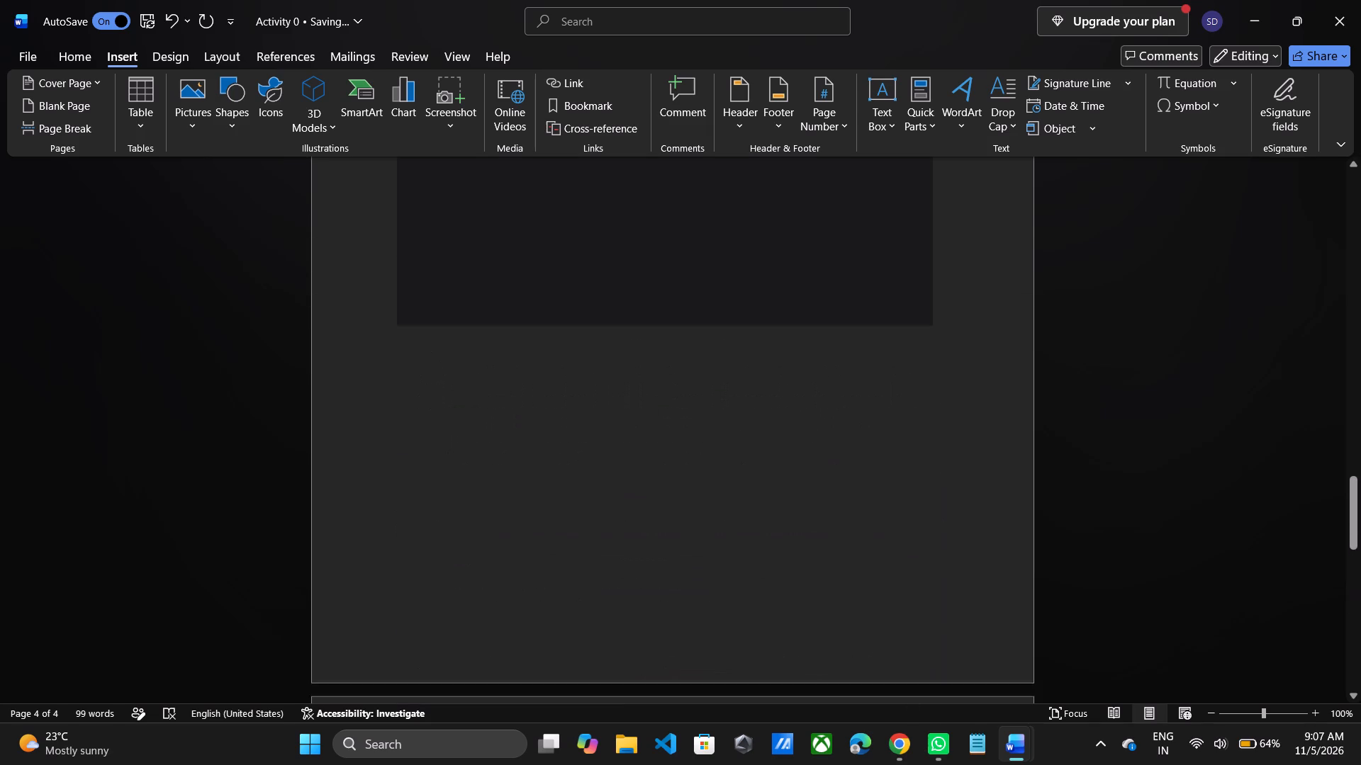
{"action": "scroll", "coordinate": [430, 199], "scroll_direction": "up", "scroll_amount": 3}
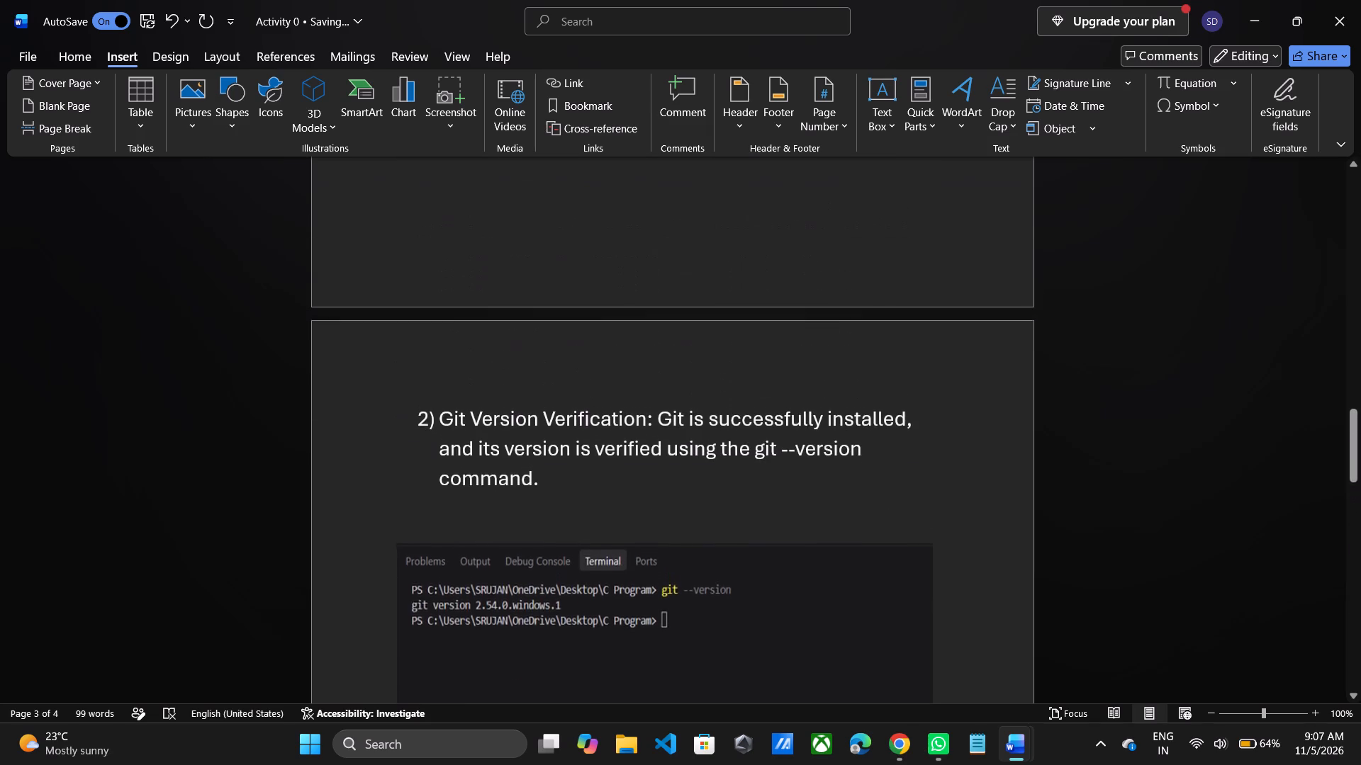
{"action": "scroll", "coordinate": [430, 199], "scroll_direction": "up", "scroll_amount": 2}
{"action": "scroll", "coordinate": [430, 199], "scroll_direction": "down", "scroll_amount": 8}
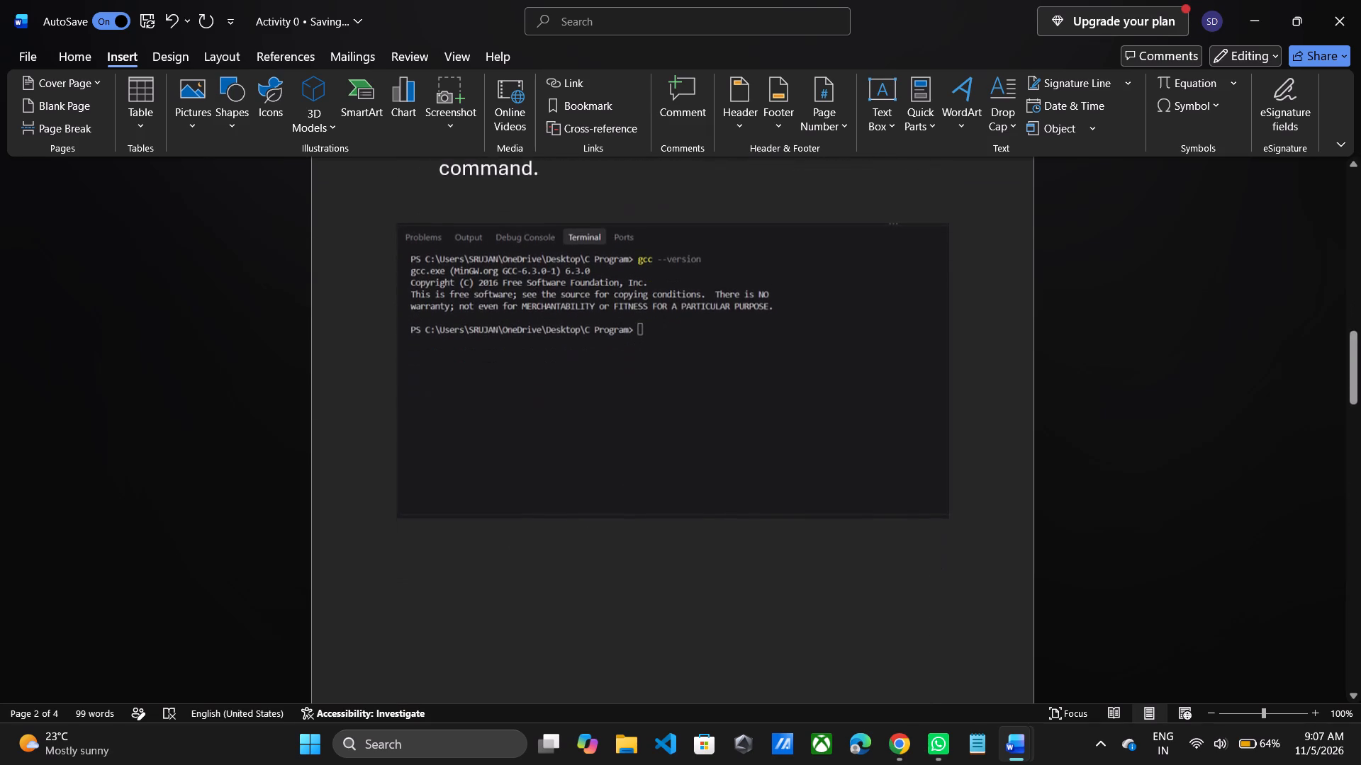
{"action": "scroll", "coordinate": [430, 199], "scroll_direction": "down", "scroll_amount": 7}
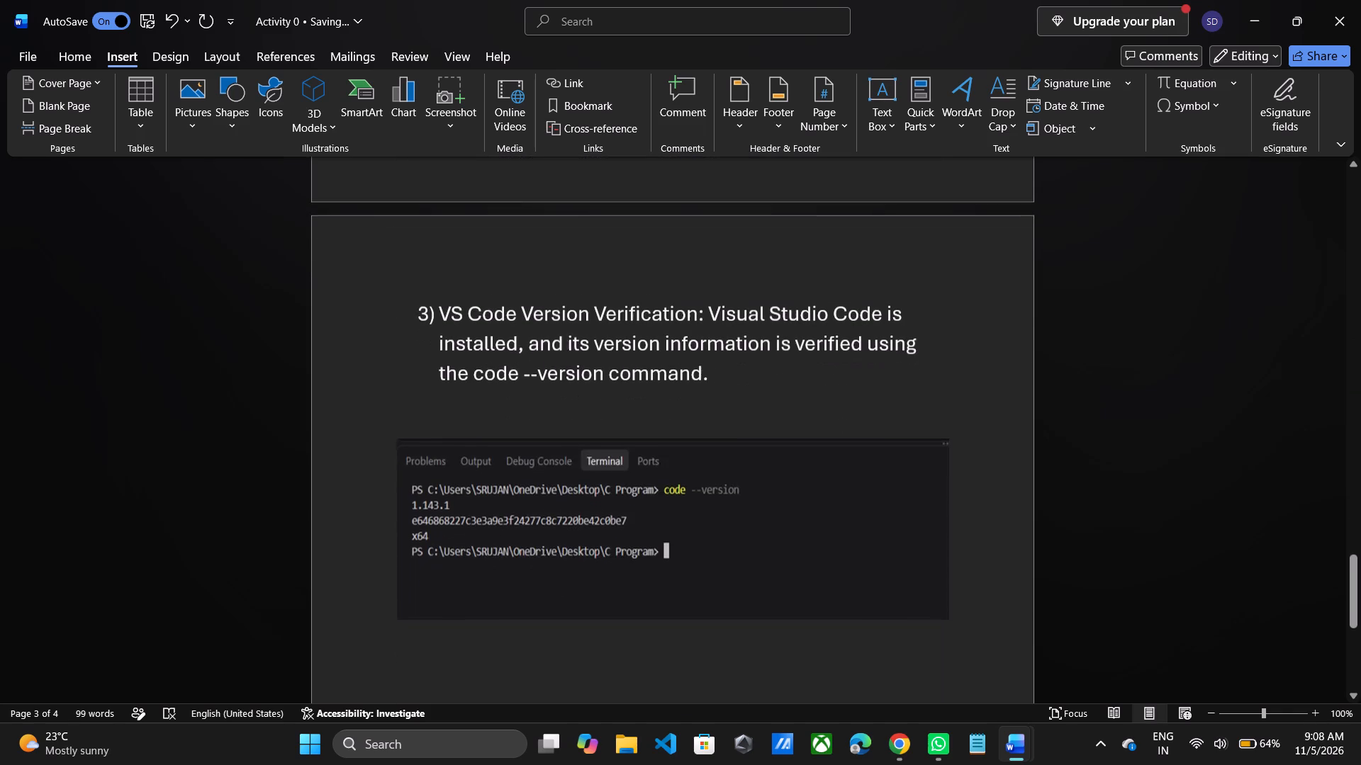
{"action": "scroll", "coordinate": [430, 199], "scroll_direction": "down", "scroll_amount": 4}
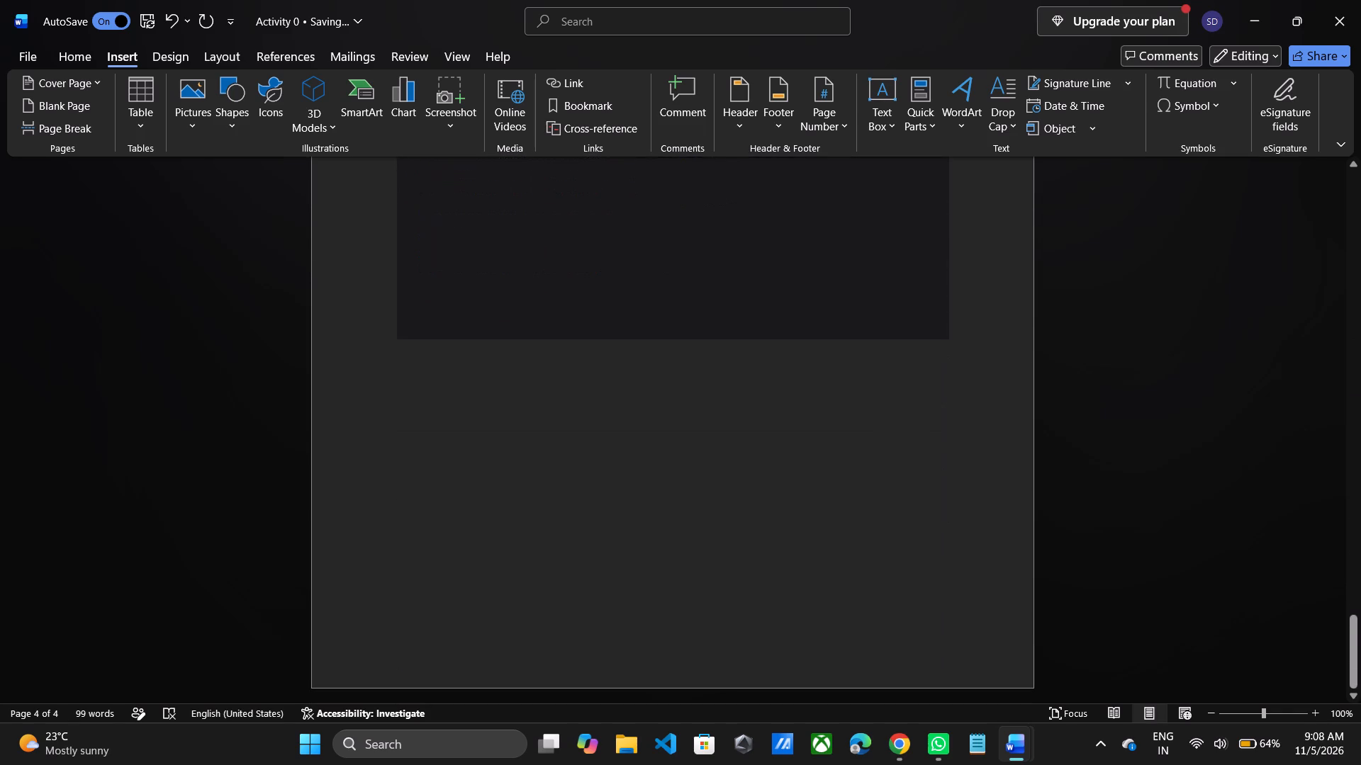
Insert a blank page after the code --version screenshot.
{"action": "left_click", "coordinate": [983, 461]}
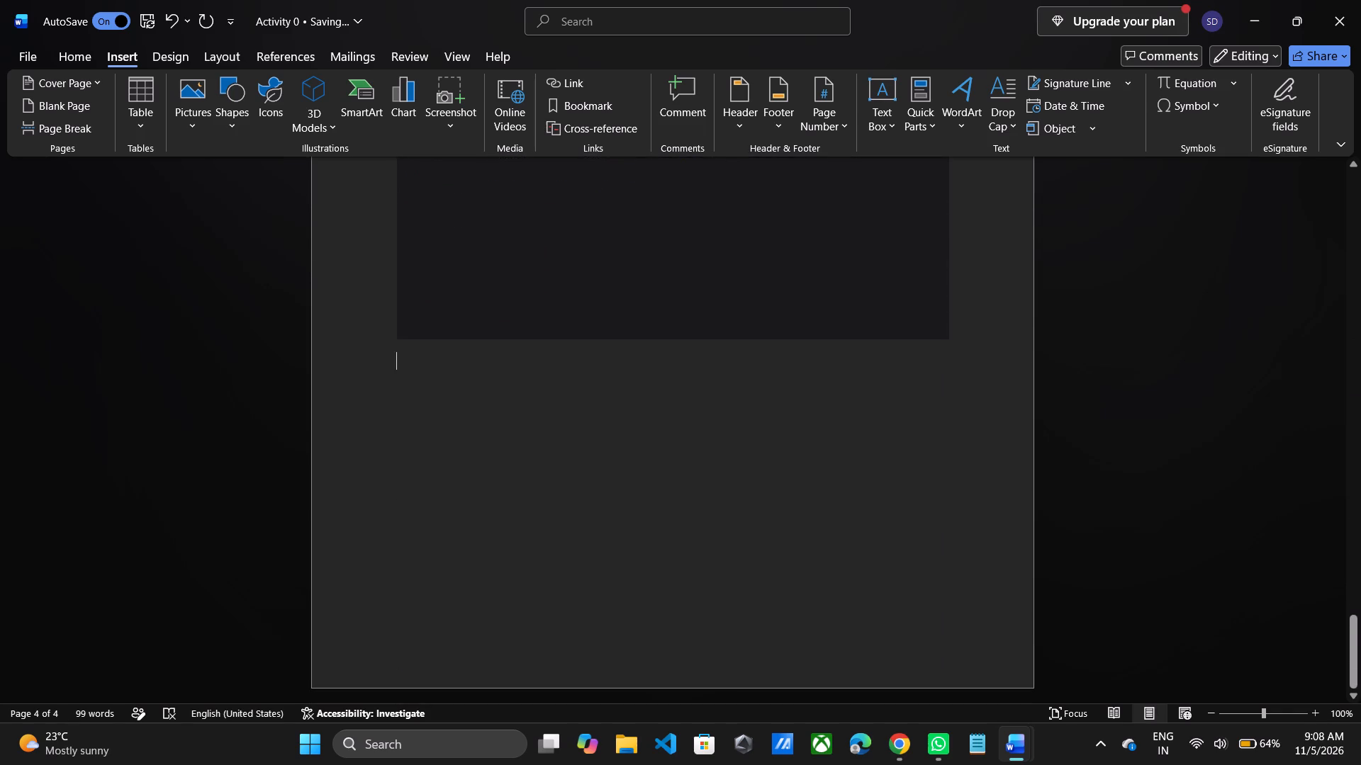
{"action": "left_click", "coordinate": [983, 461]}
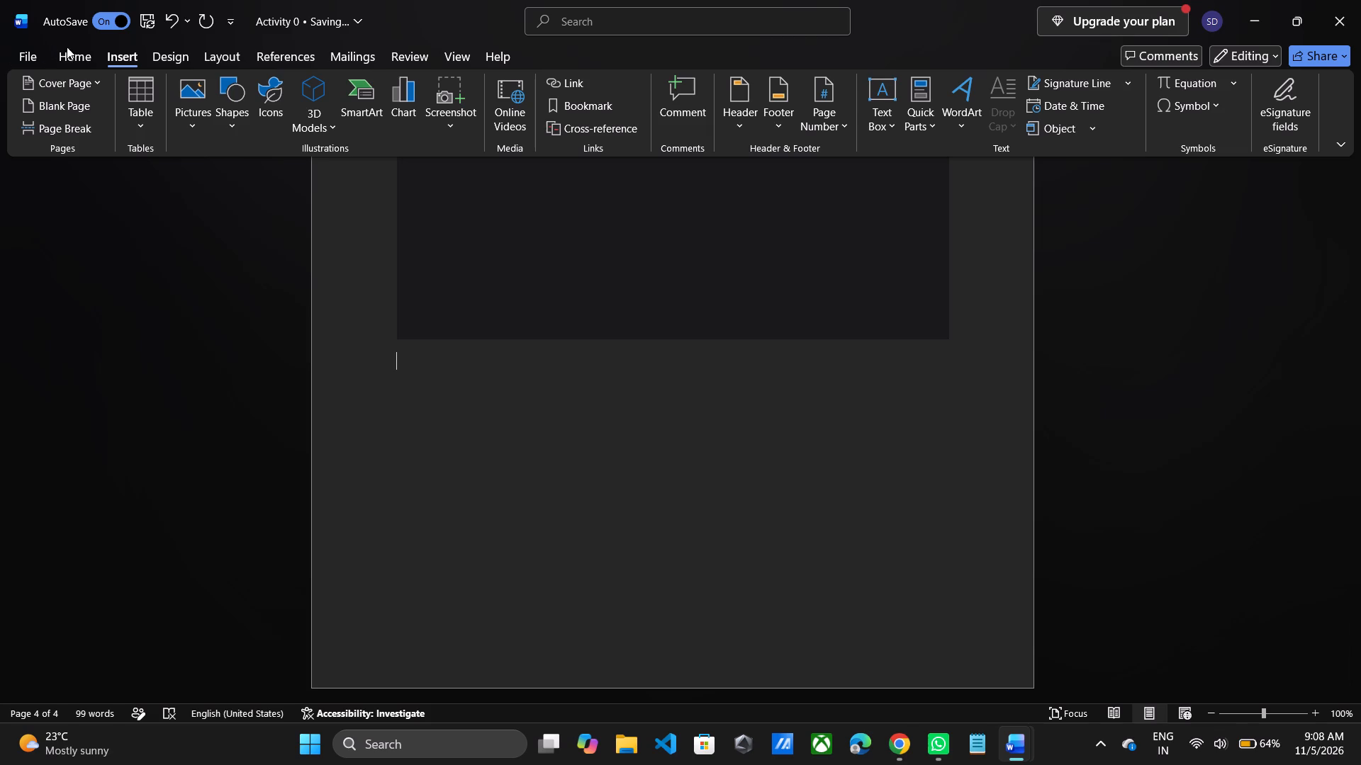
{"action": "left_click", "coordinate": [63, 110]}
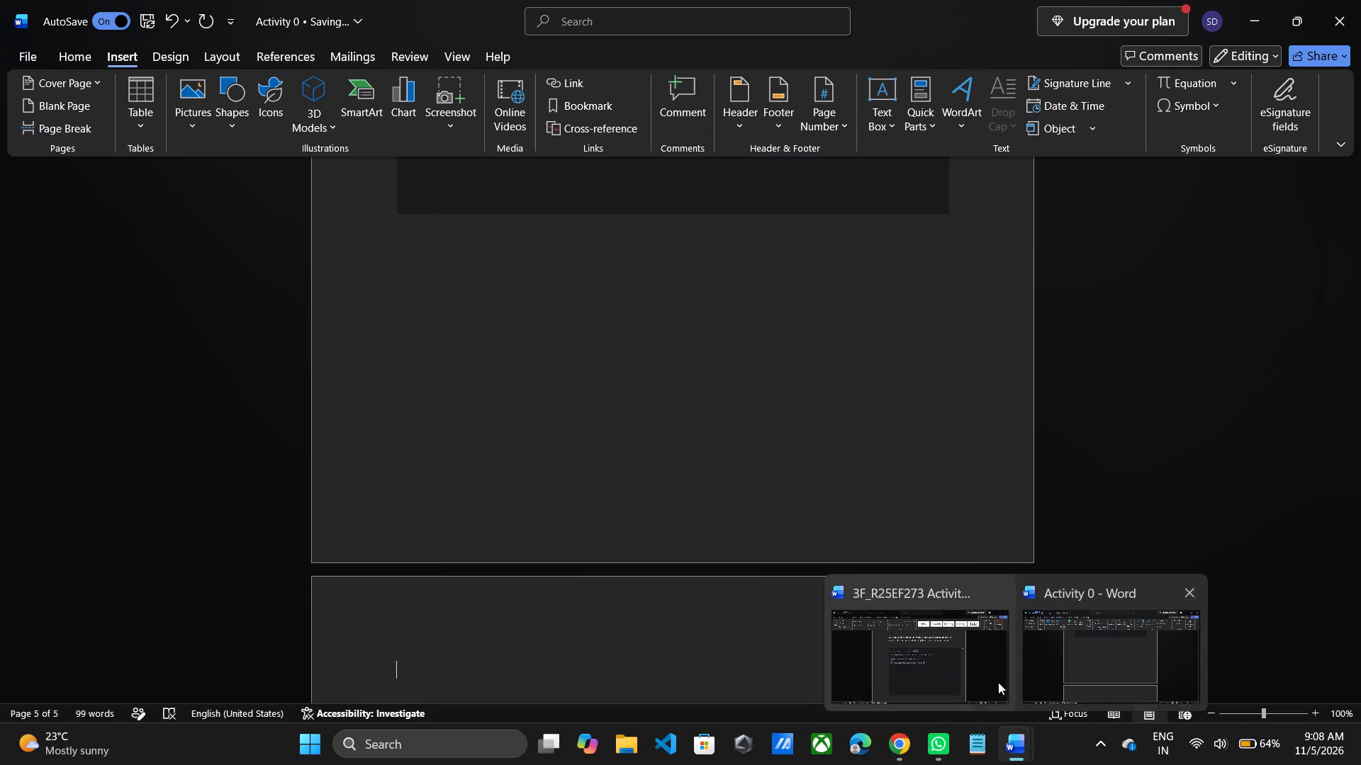
Copy the Successful Compilation and Execution caption about the hello.c program from the Activity 1 document.
{"action": "left_click", "coordinate": [973, 682]}
{"action": "scroll", "coordinate": [837, 577], "scroll_direction": "down", "scroll_amount": 2}
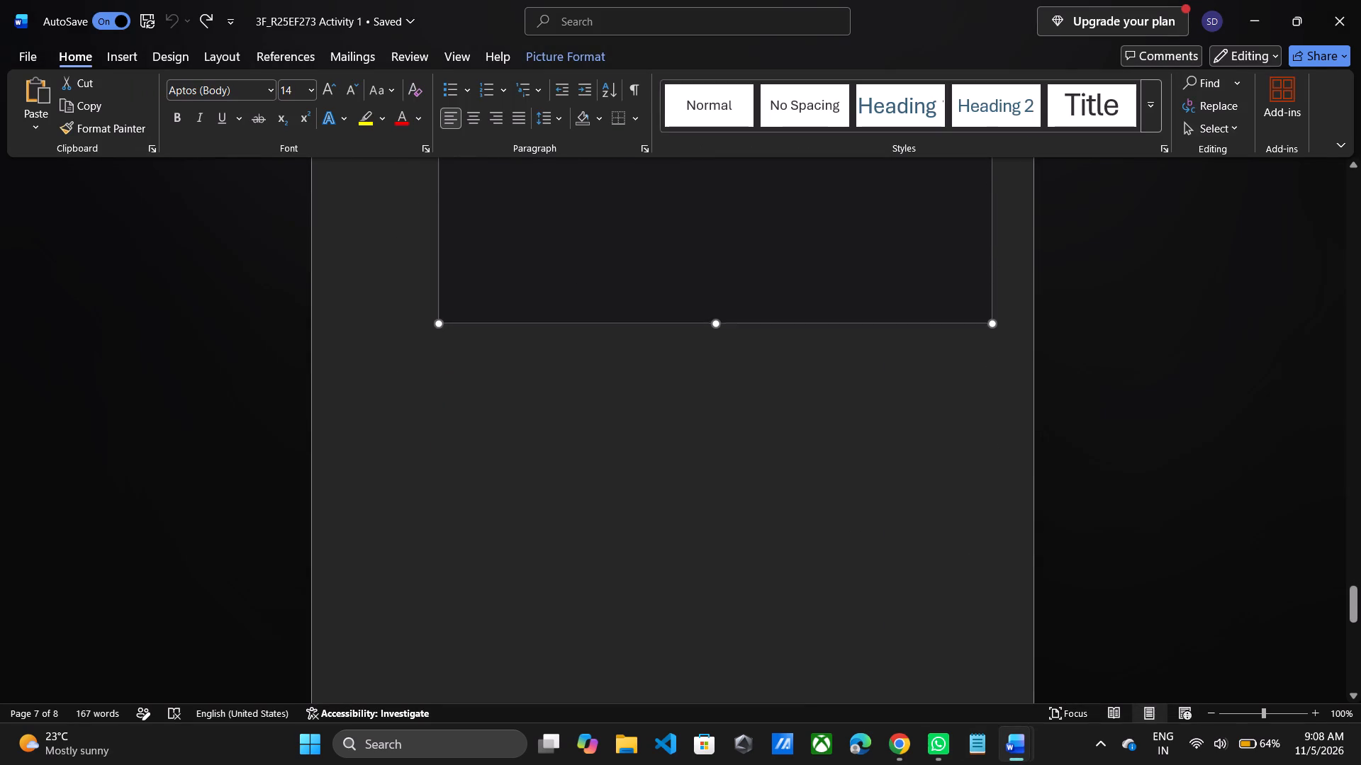
{"action": "left_click", "coordinate": [837, 577]}
{"action": "scroll", "coordinate": [1004, 559], "scroll_direction": "down", "scroll_amount": 3}
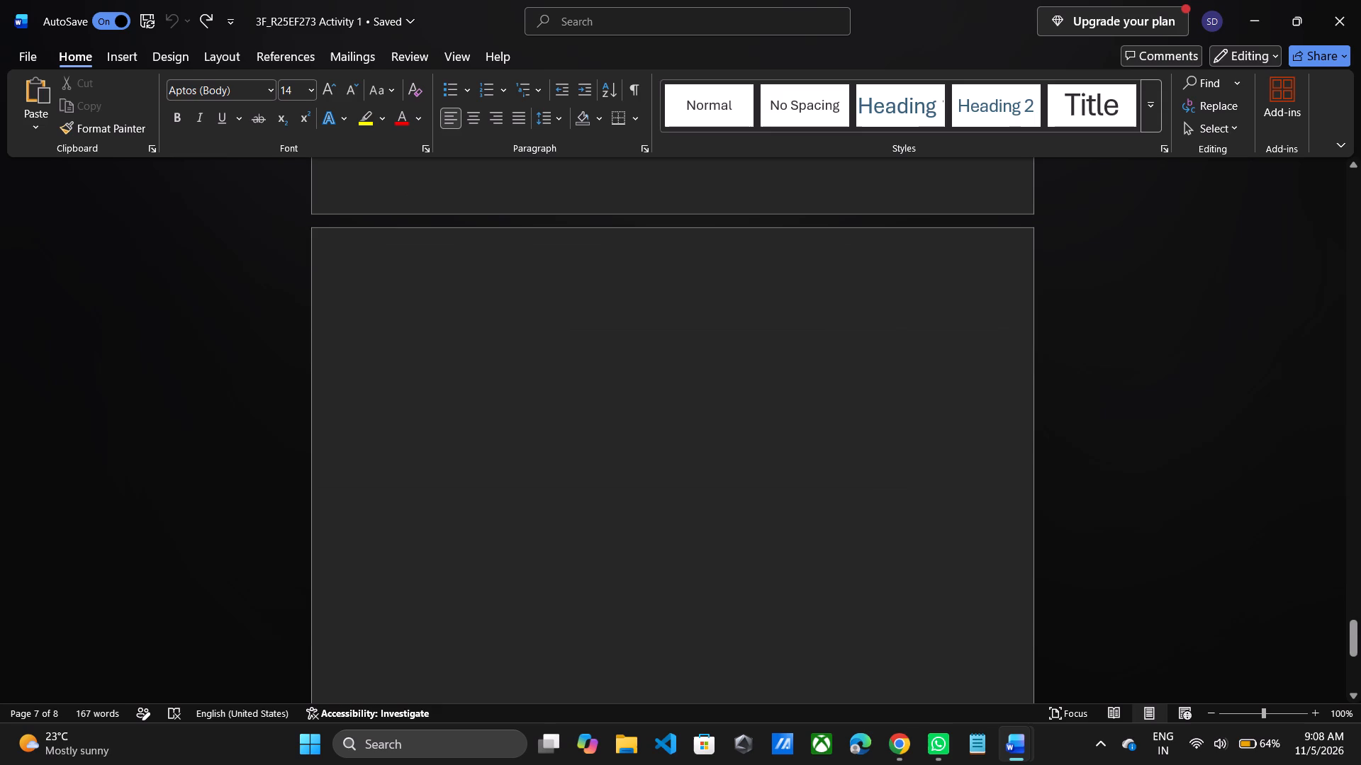
{"action": "scroll", "coordinate": [1004, 559], "scroll_direction": "down", "scroll_amount": 4}
{"action": "scroll", "coordinate": [1004, 559], "scroll_direction": "up", "scroll_amount": 3}
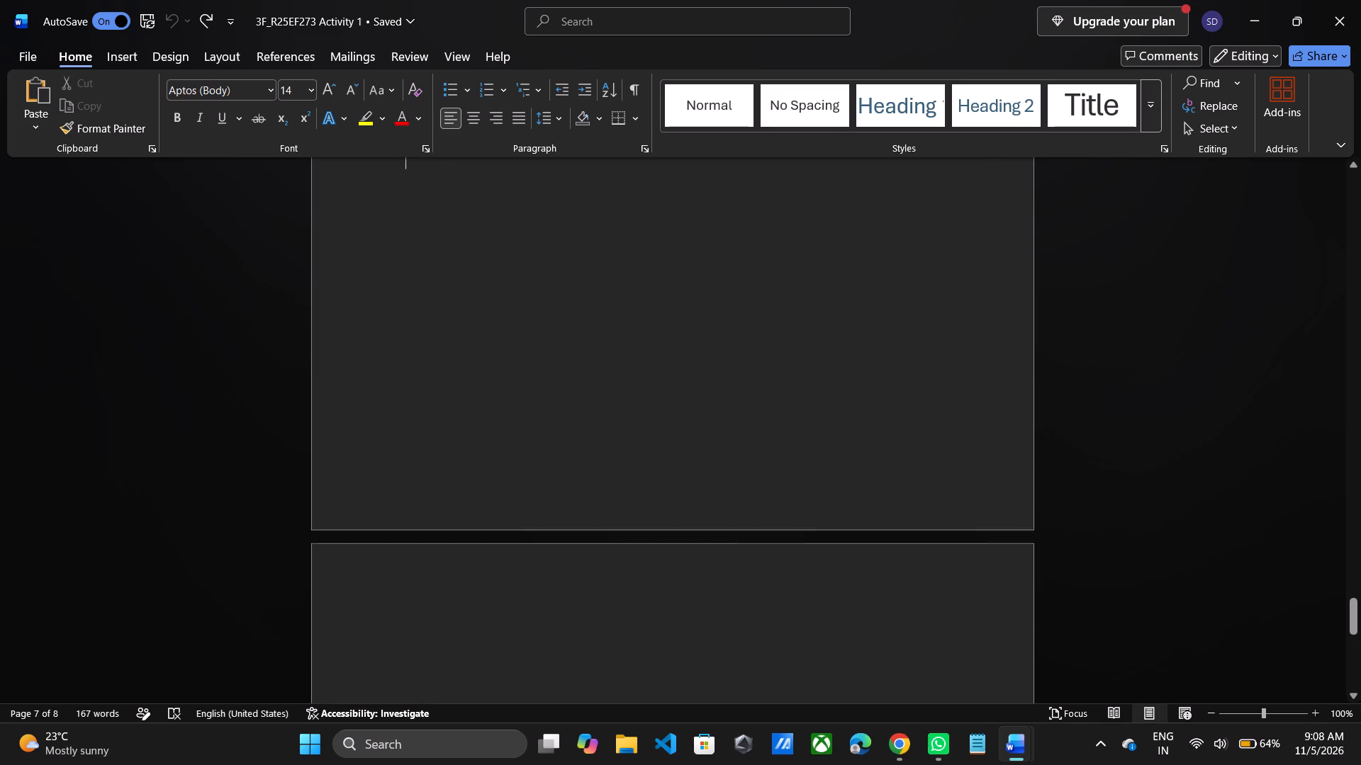
{"action": "scroll", "coordinate": [1004, 559], "scroll_direction": "up", "scroll_amount": 7}
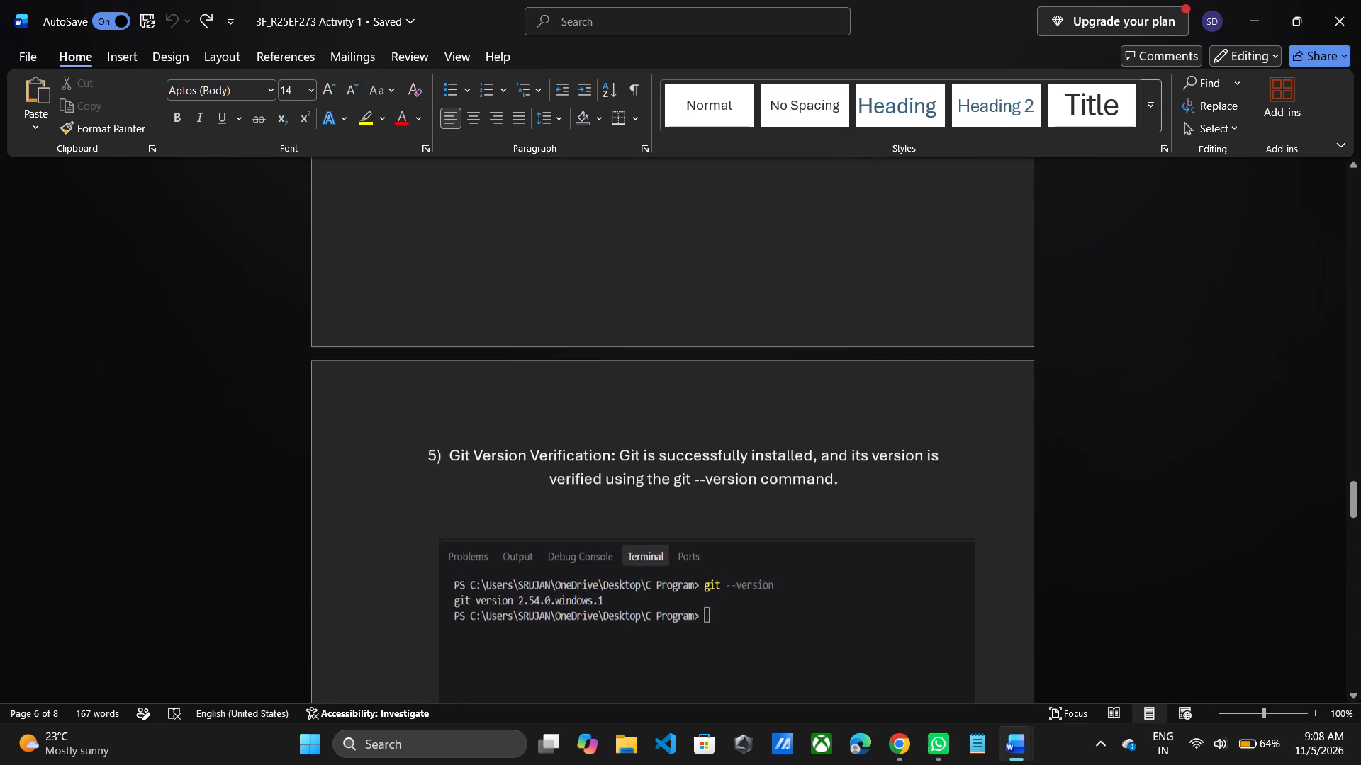
{"action": "scroll", "coordinate": [1004, 559], "scroll_direction": "up", "scroll_amount": 4}
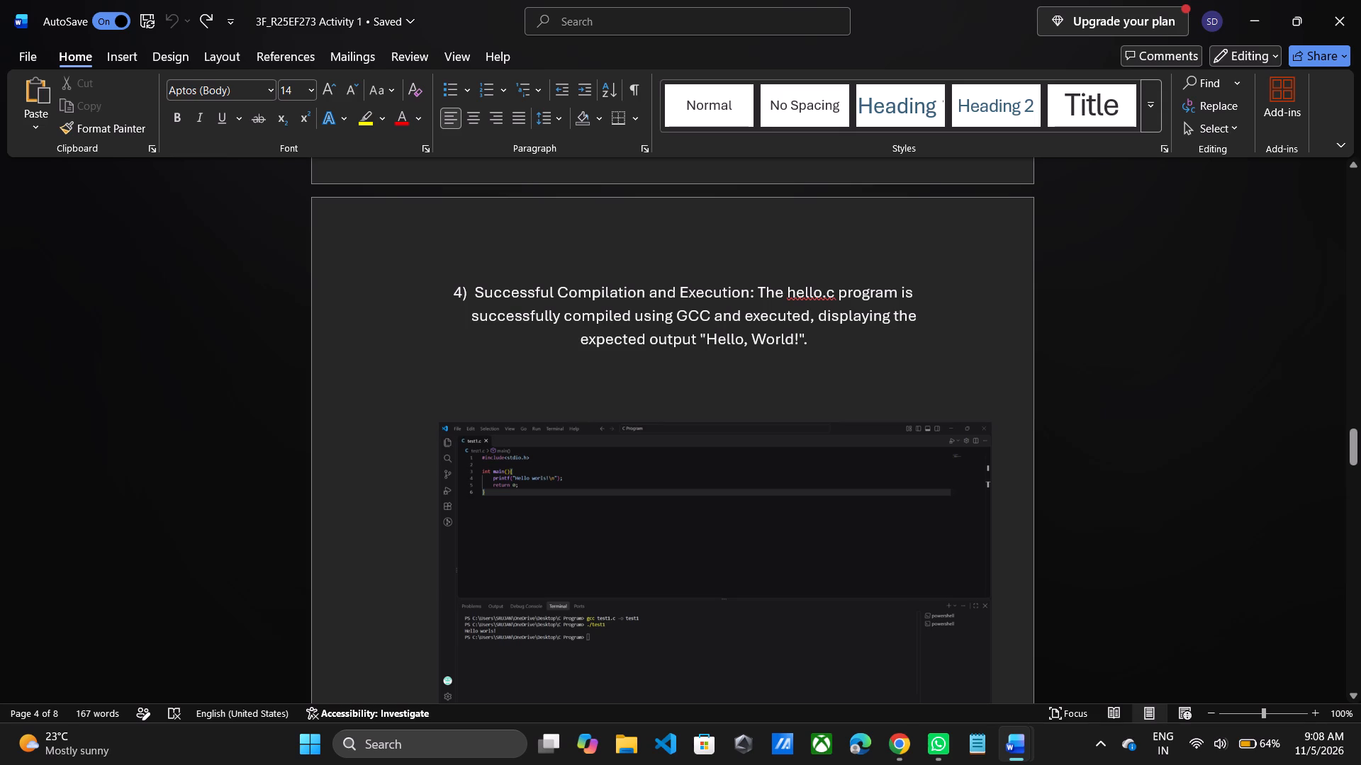
{"action": "left_click_drag", "start_coordinate": [812, 341], "coordinate": [432, 261]}
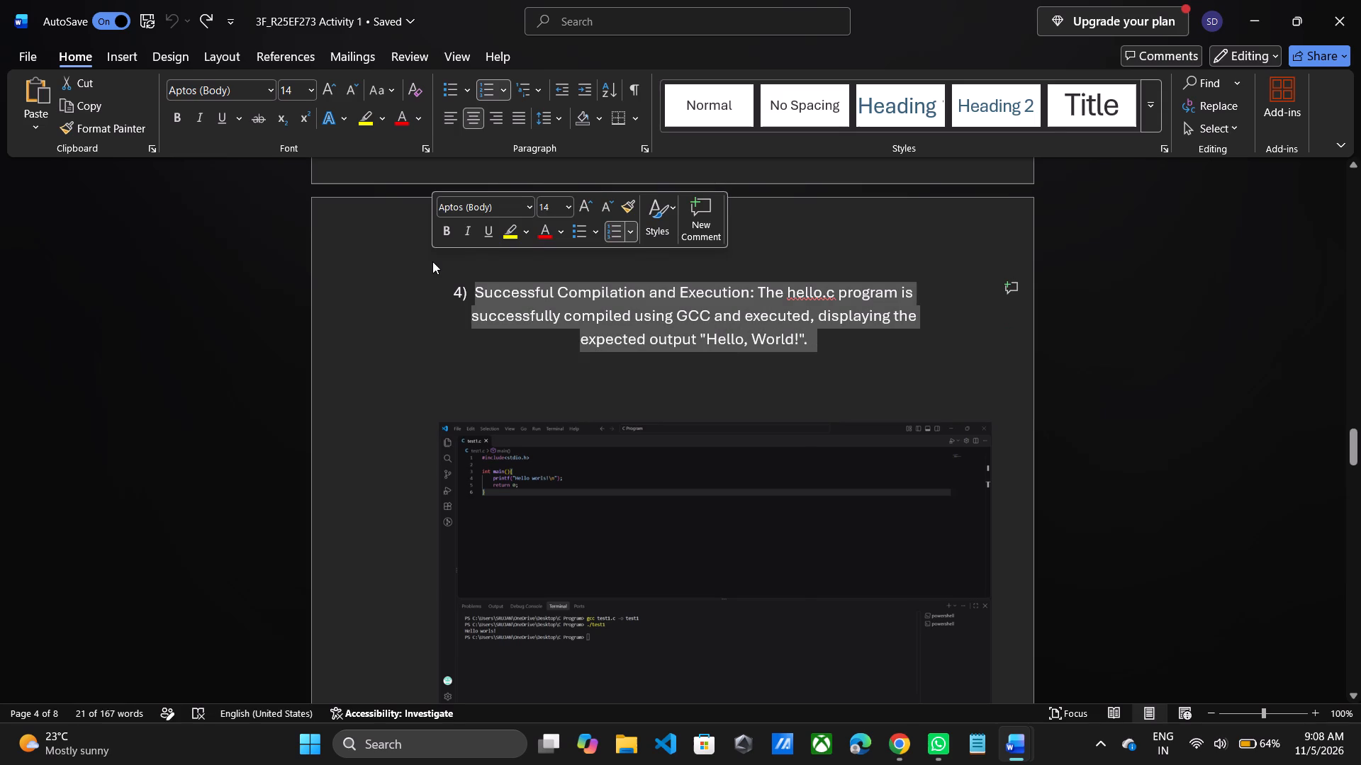
{"action": "right_click", "coordinate": [557, 313]}
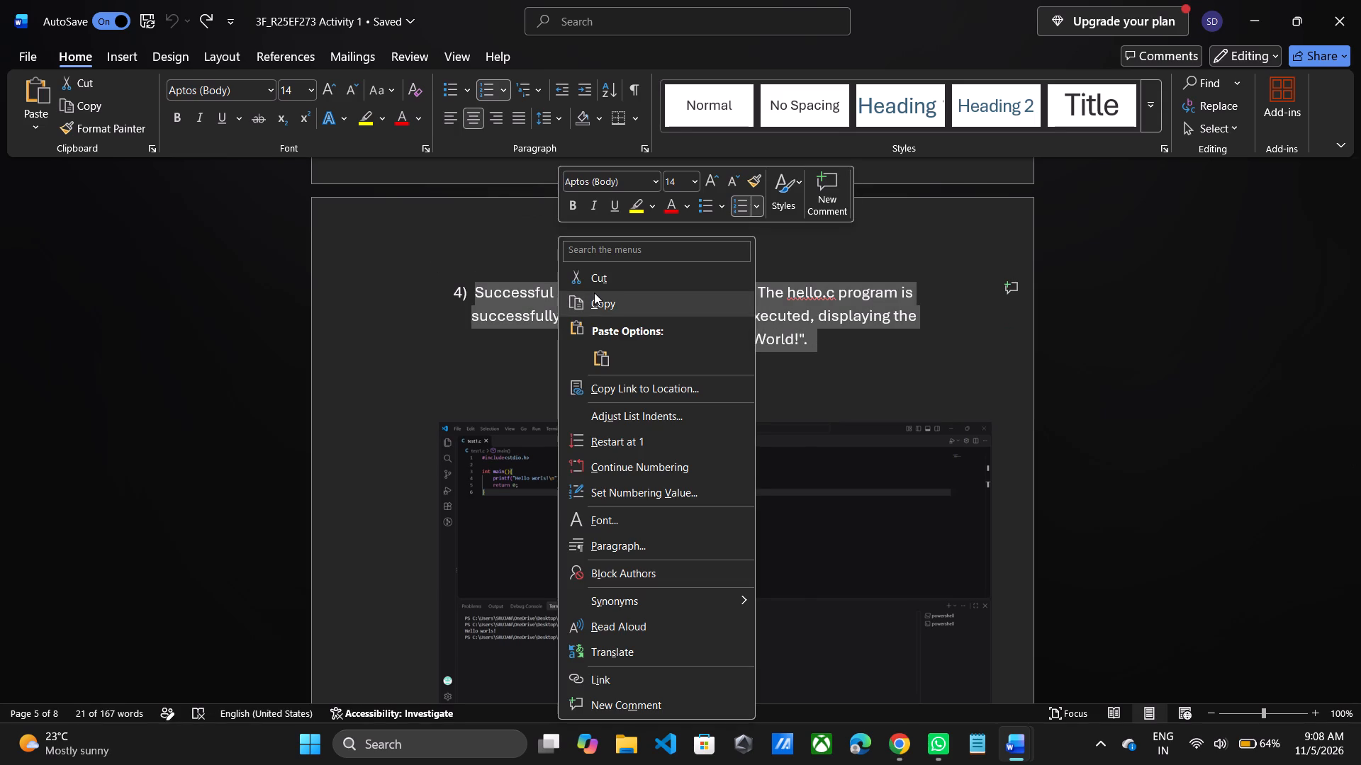
{"action": "left_click", "coordinate": [594, 293]}
Copy the code editor screenshot below the Successful Compilation and Execution caption in Activity 1.
{"action": "left_click", "coordinate": [586, 469]}
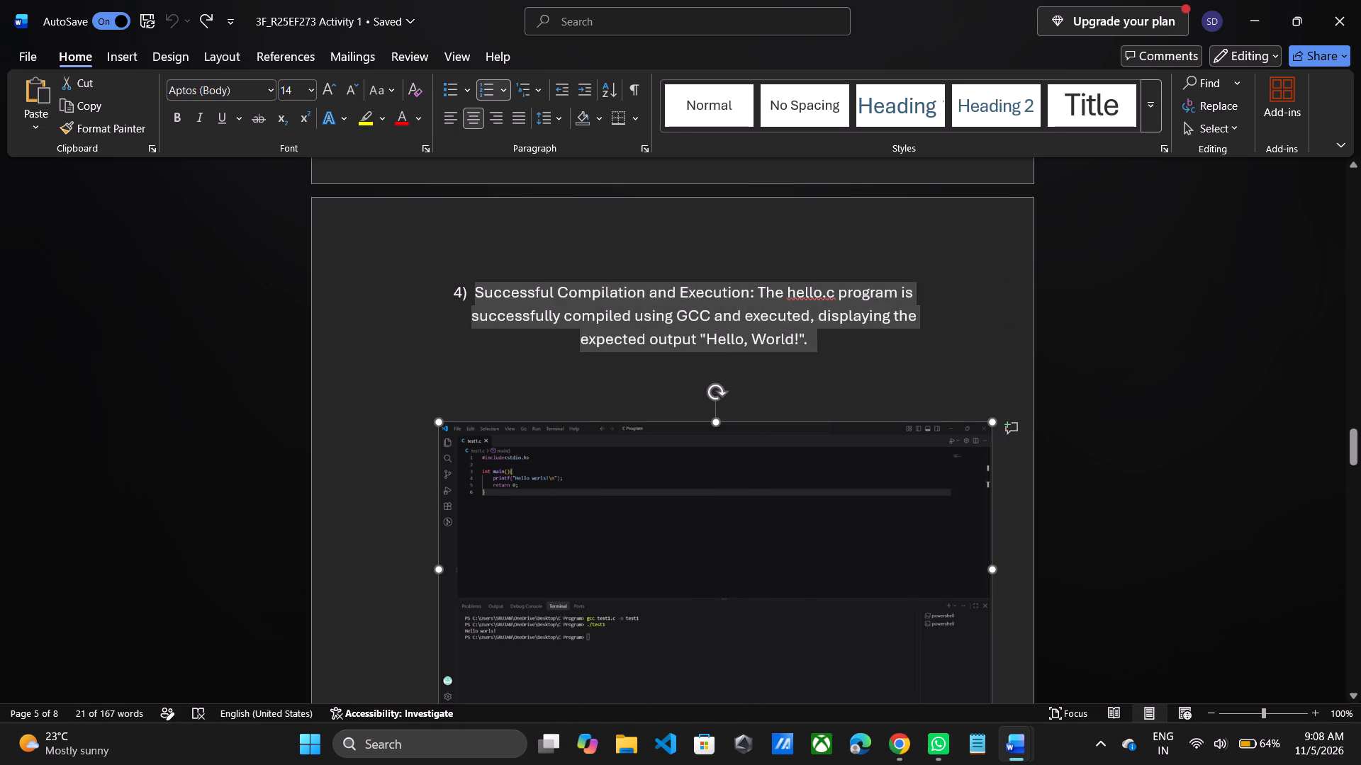
{"action": "right_click", "coordinate": [586, 469]}
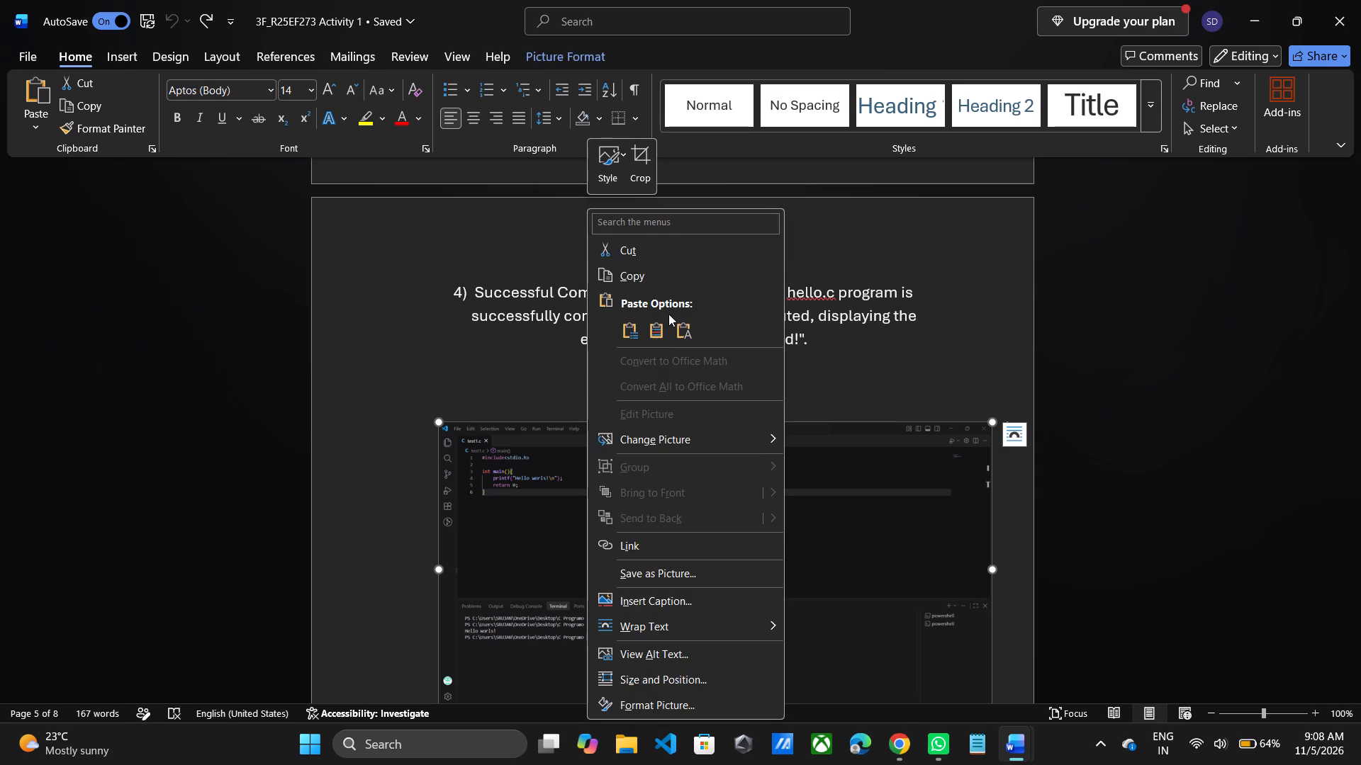
{"action": "left_click", "coordinate": [644, 266]}
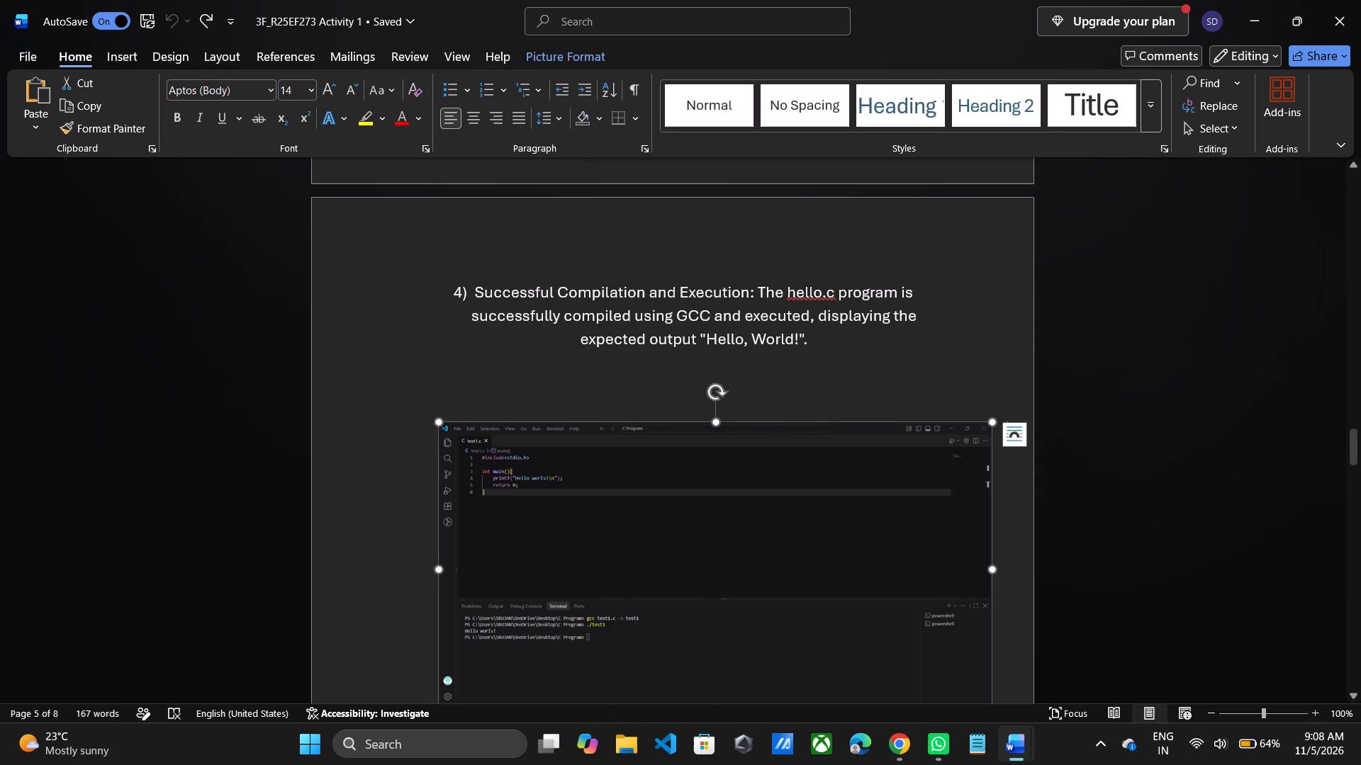
Paste the Successful Compilation and Execution caption from the clipboard history onto the blank page of Activity 0.
{"action": "left_click", "coordinate": [1065, 662]}
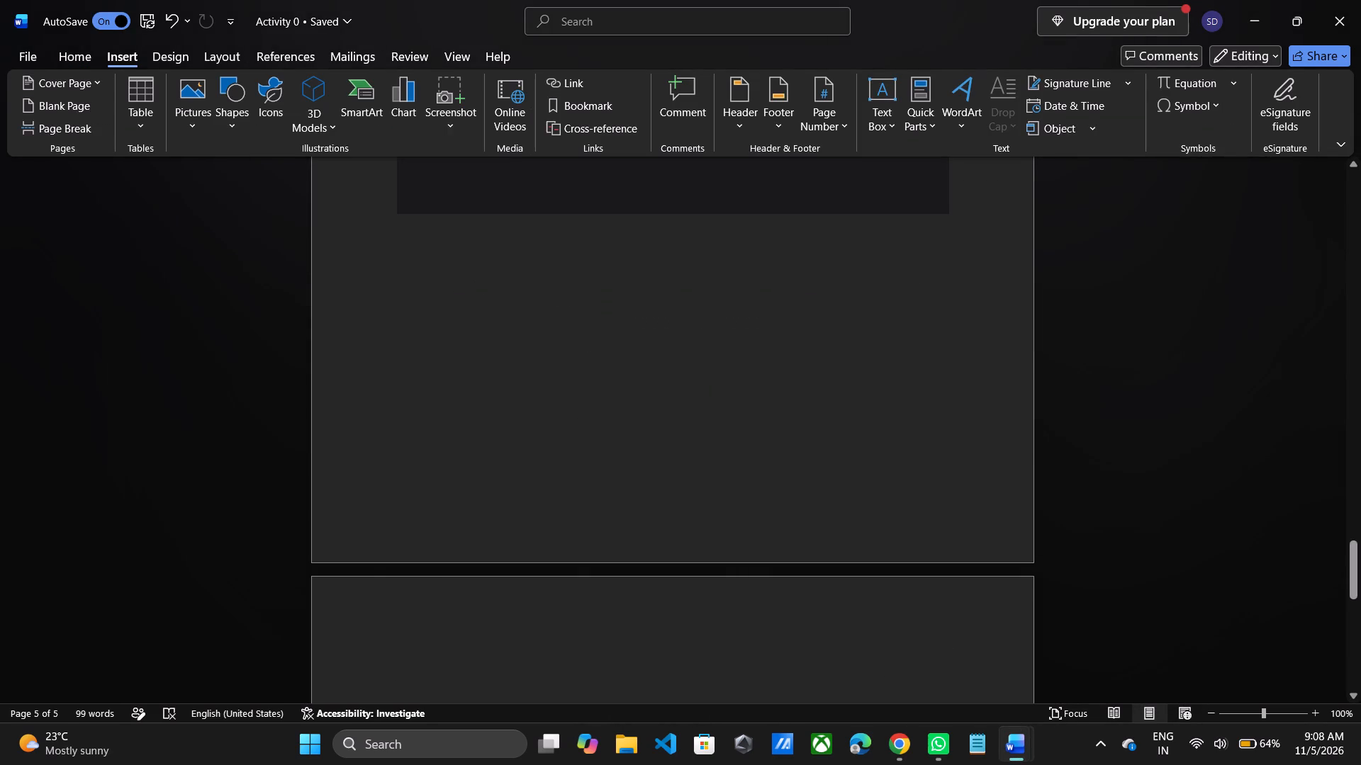
{"action": "key", "text": "super+v"}
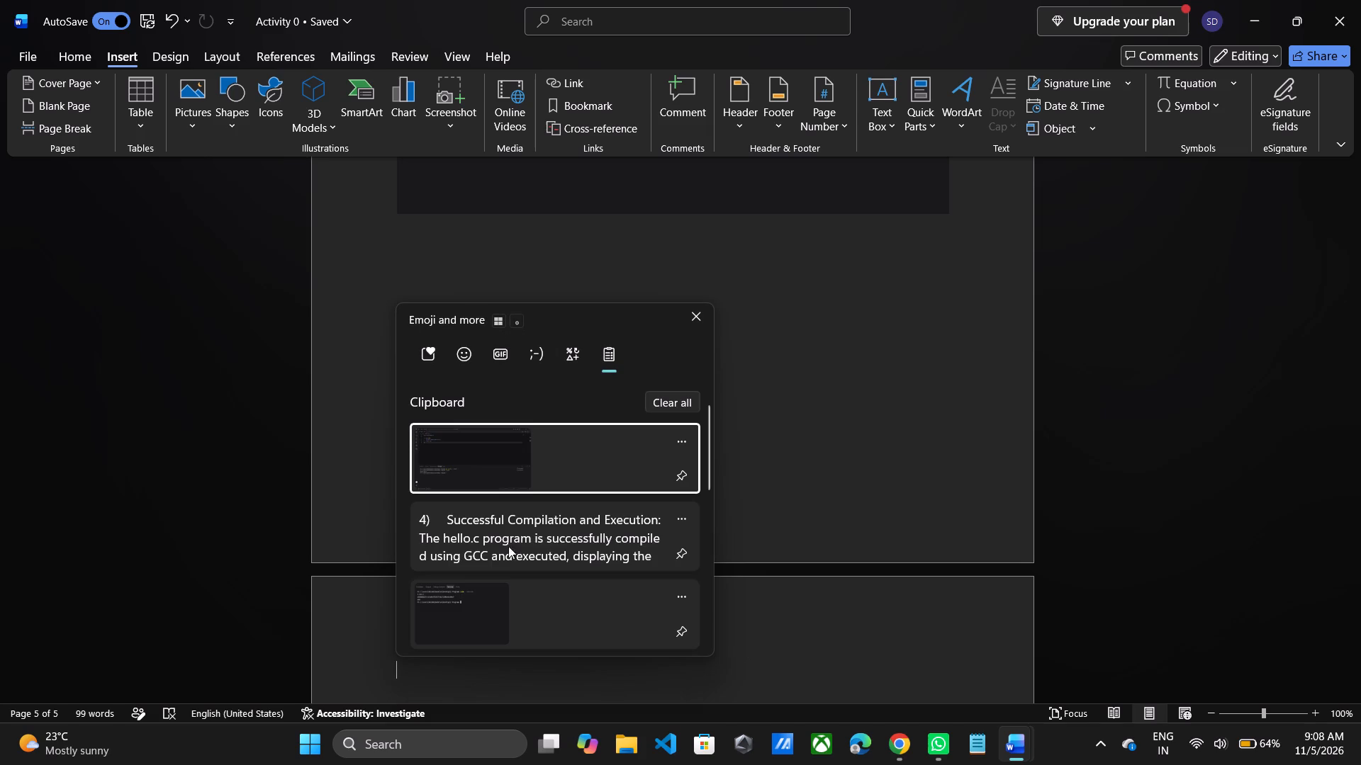
{"action": "left_click", "coordinate": [489, 533]}
{"action": "key", "text": "ctrl+v"}
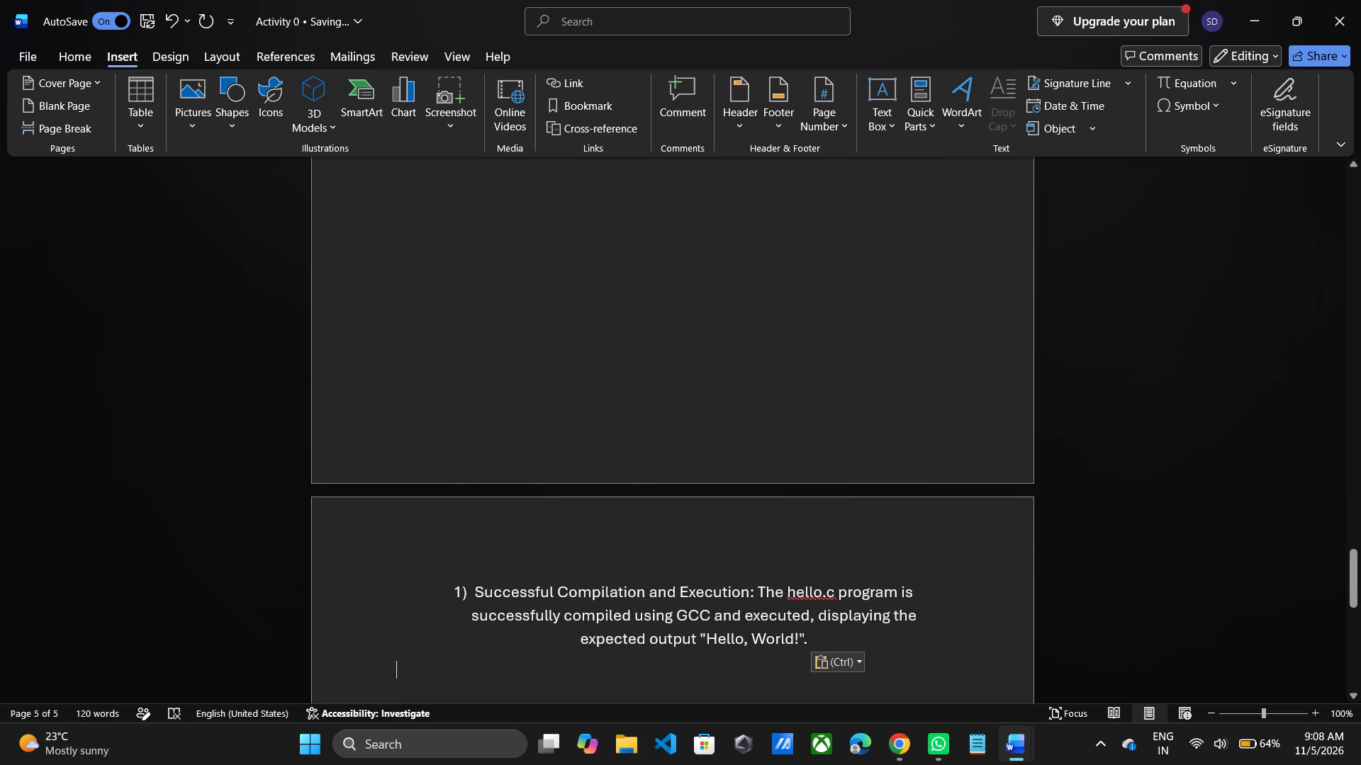
Renumber the Successful Compilation and Execution caption as 4).
{"action": "left_click", "coordinate": [465, 594]}
{"action": "key", "text": "4"}
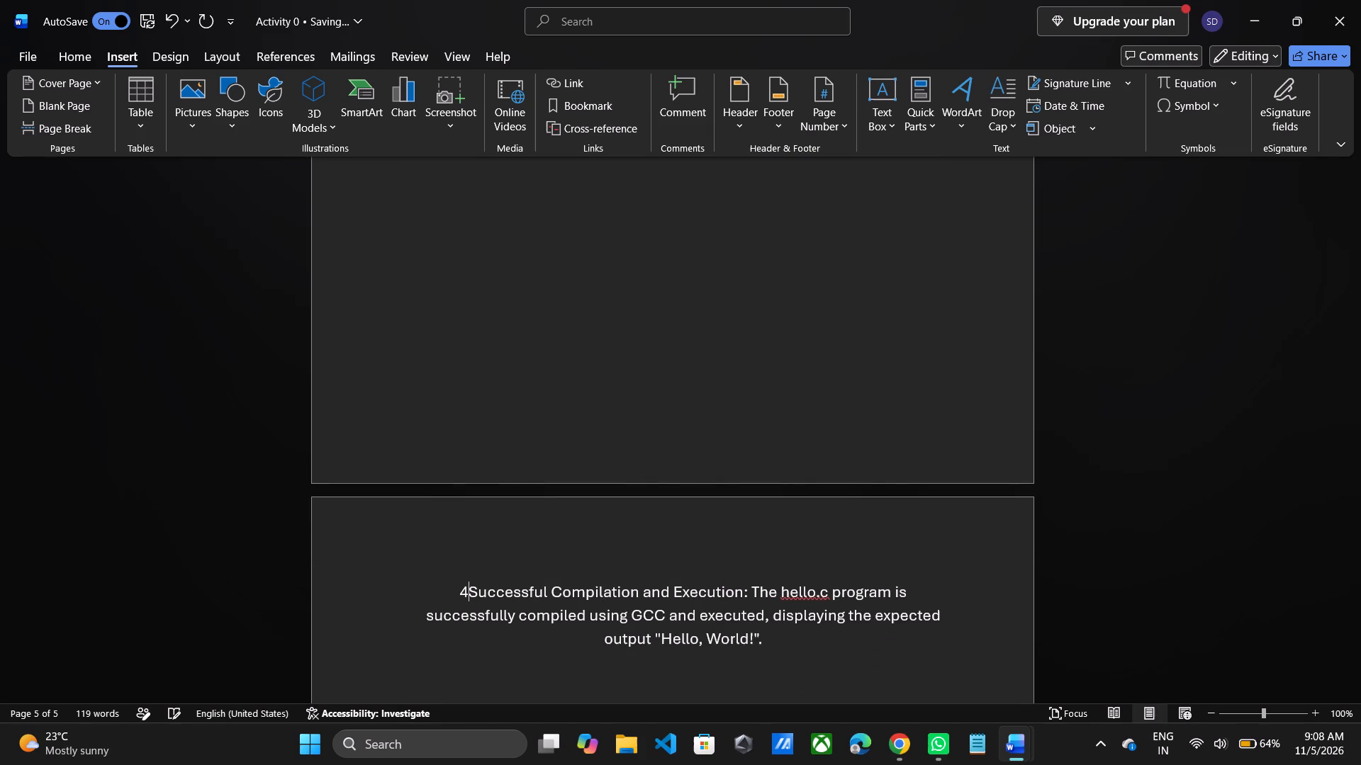
{"action": "type", "text": ")"}
{"action": "key", "text": "space"}
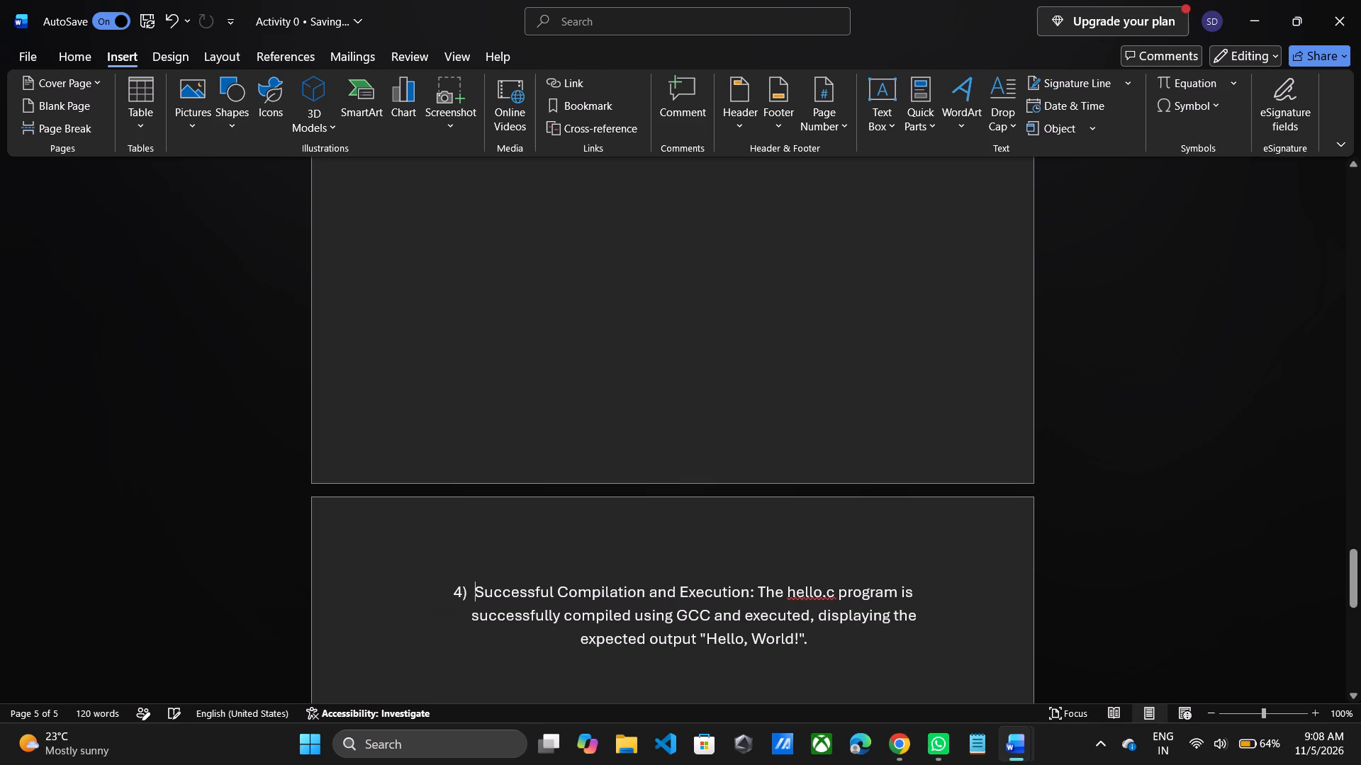
Format the Successful Compilation and Execution caption at font size 18 and align it left.
{"action": "left_click_drag", "start_coordinate": [819, 642], "coordinate": [496, 573]}
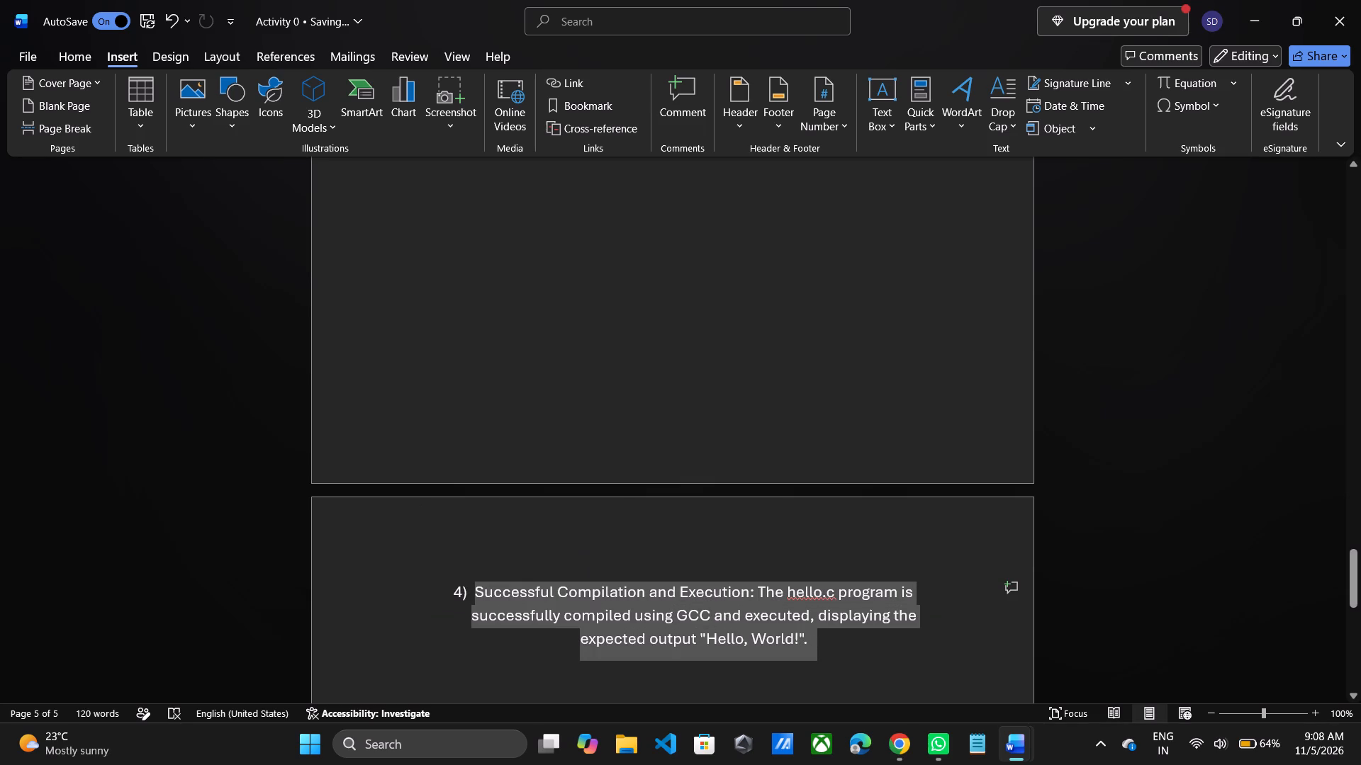
{"action": "left_click", "coordinate": [82, 59]}
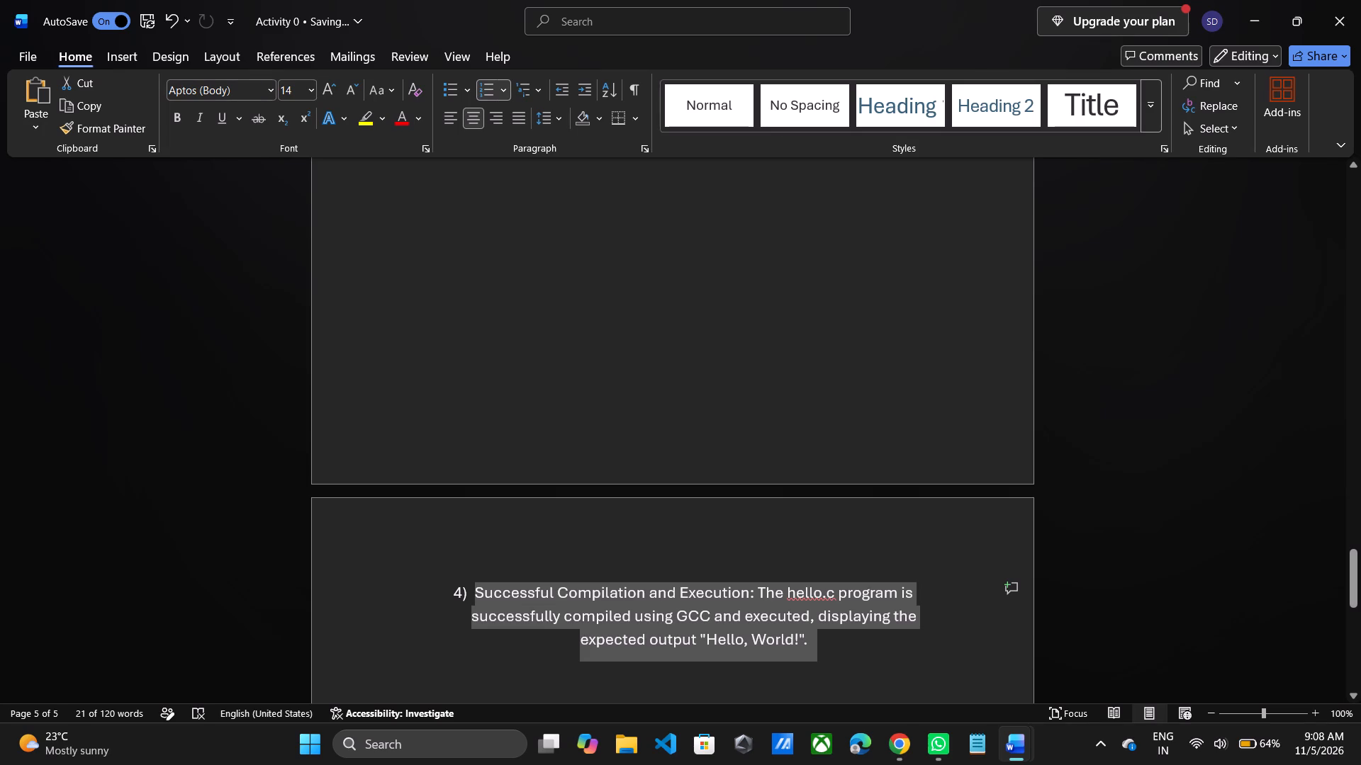
{"action": "left_click", "coordinate": [306, 87]}
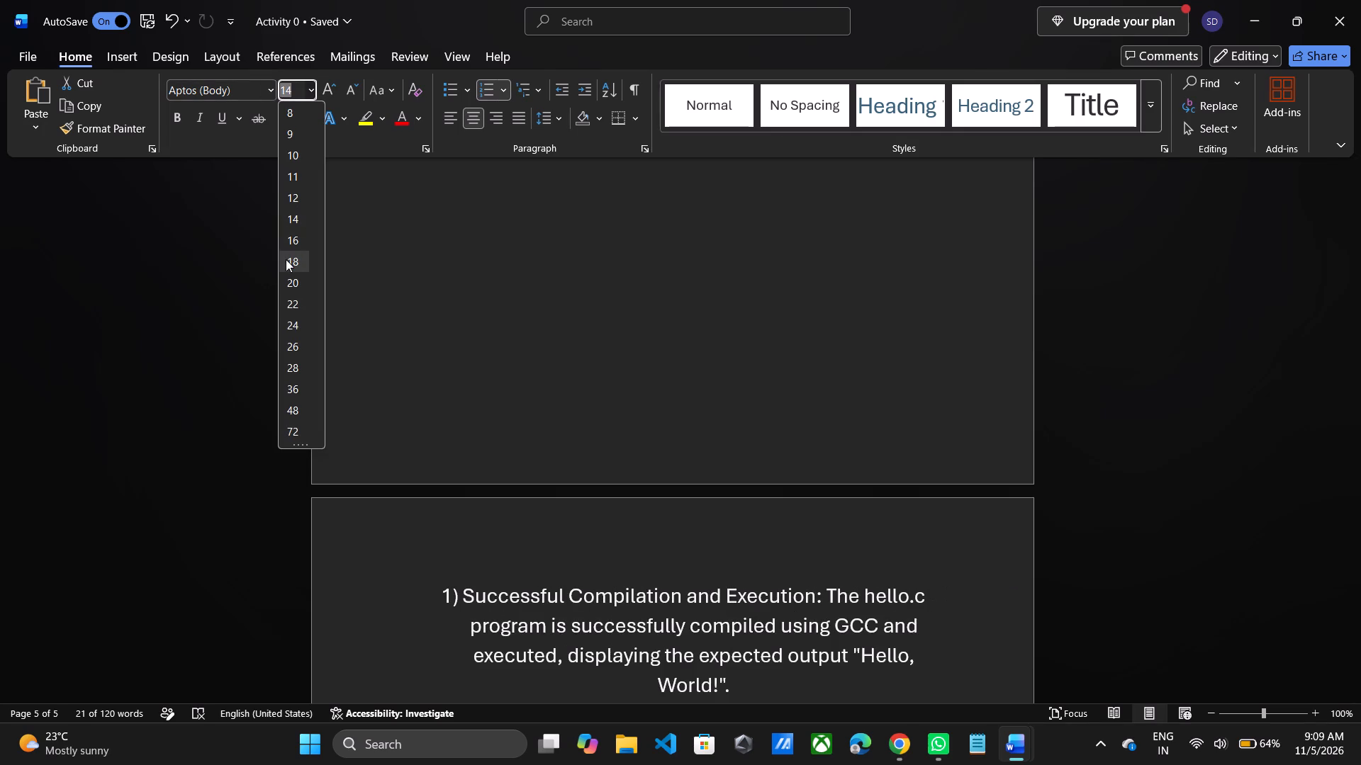
{"action": "left_click", "coordinate": [286, 259]}
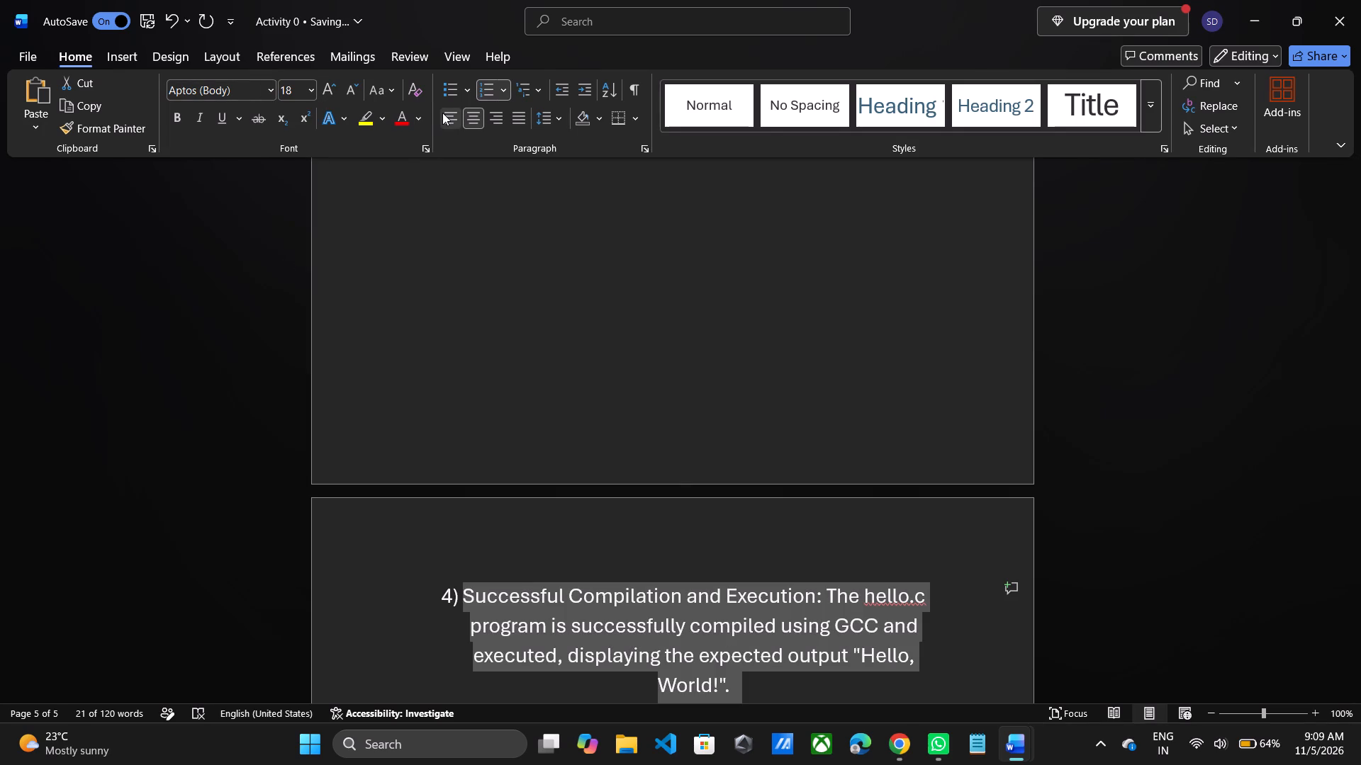
{"action": "left_click", "coordinate": [444, 112]}
Add blank lines below the Successful Compilation and Execution caption and paste the copied code editor screenshot there from the clipboard history.
{"action": "scroll", "coordinate": [409, 367], "scroll_direction": "down", "scroll_amount": 1}
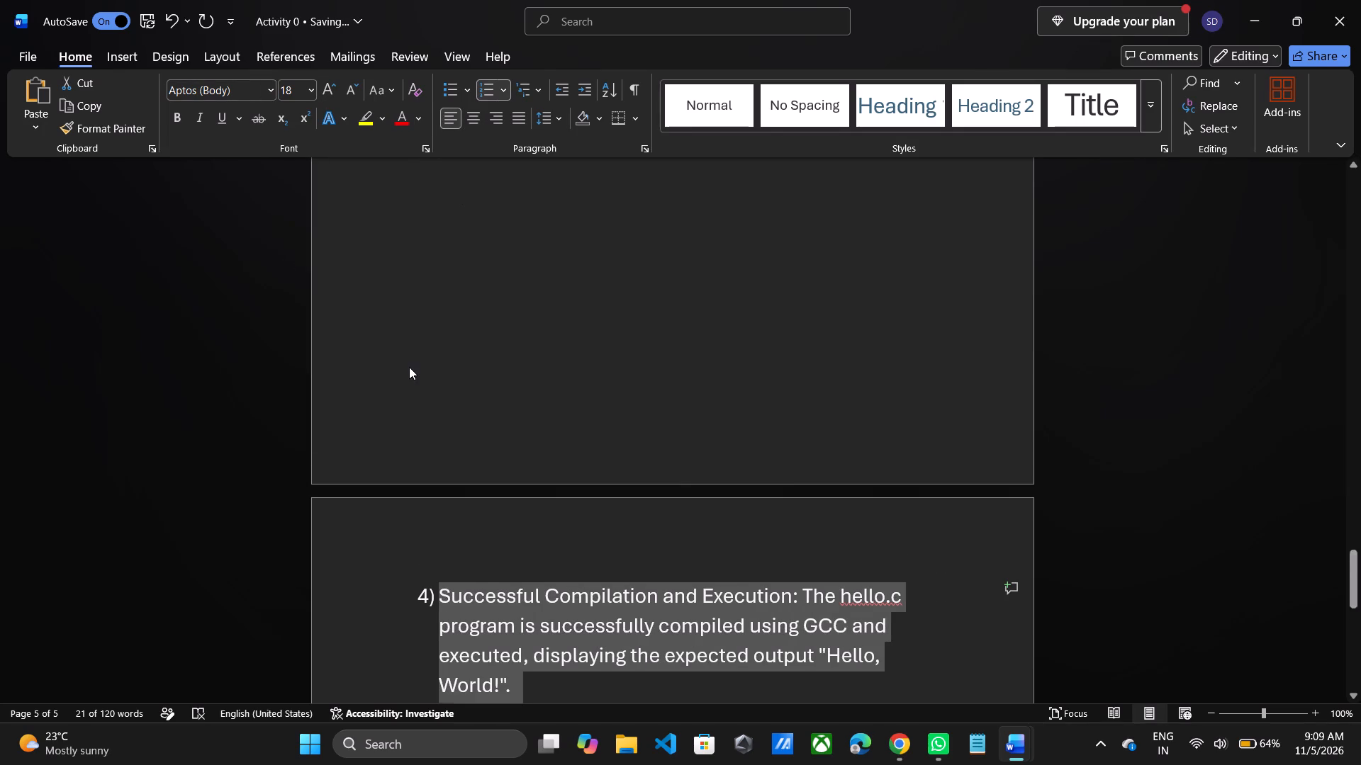
{"action": "scroll", "coordinate": [409, 367], "scroll_direction": "down", "scroll_amount": 1}
{"action": "left_click", "coordinate": [556, 392]}
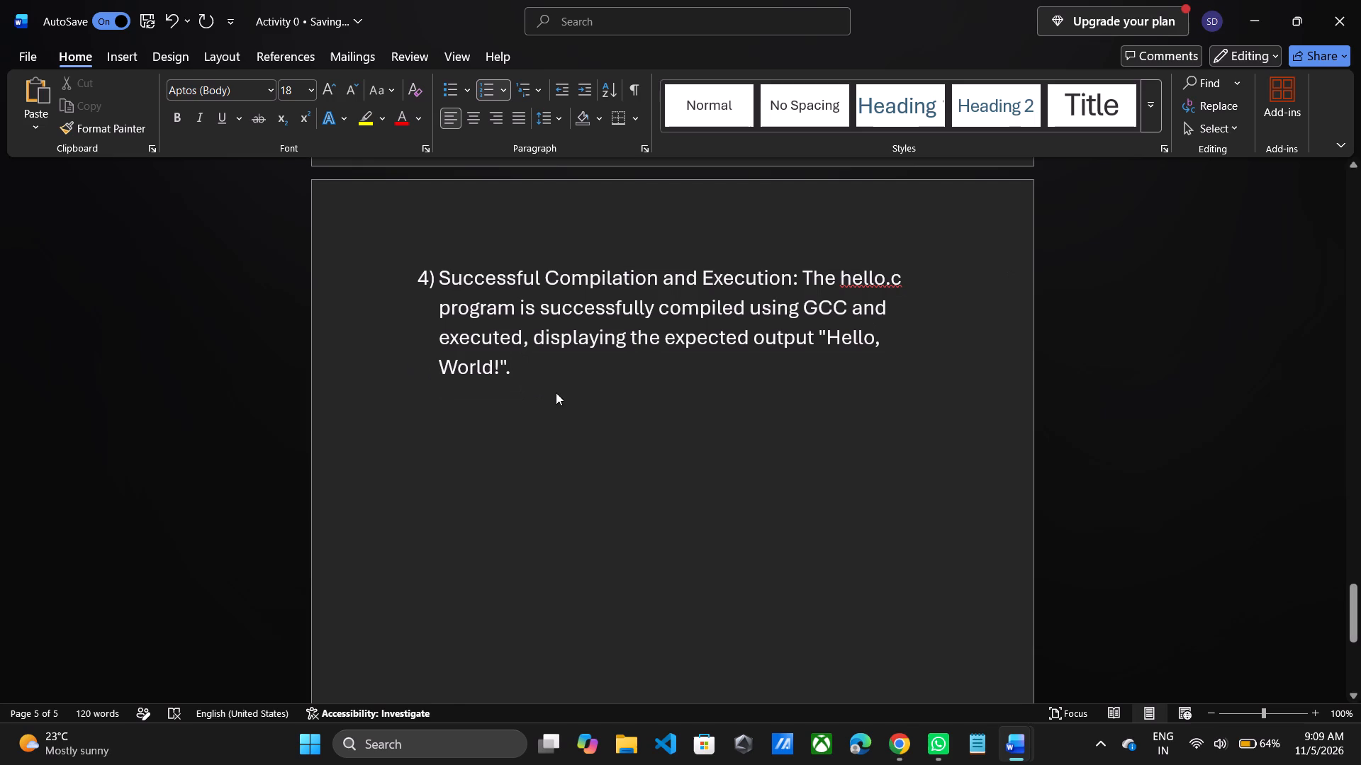
{"action": "key", "text": "Return"}
{"action": "key", "text": "Return"}
{"action": "key", "text": "Return"}
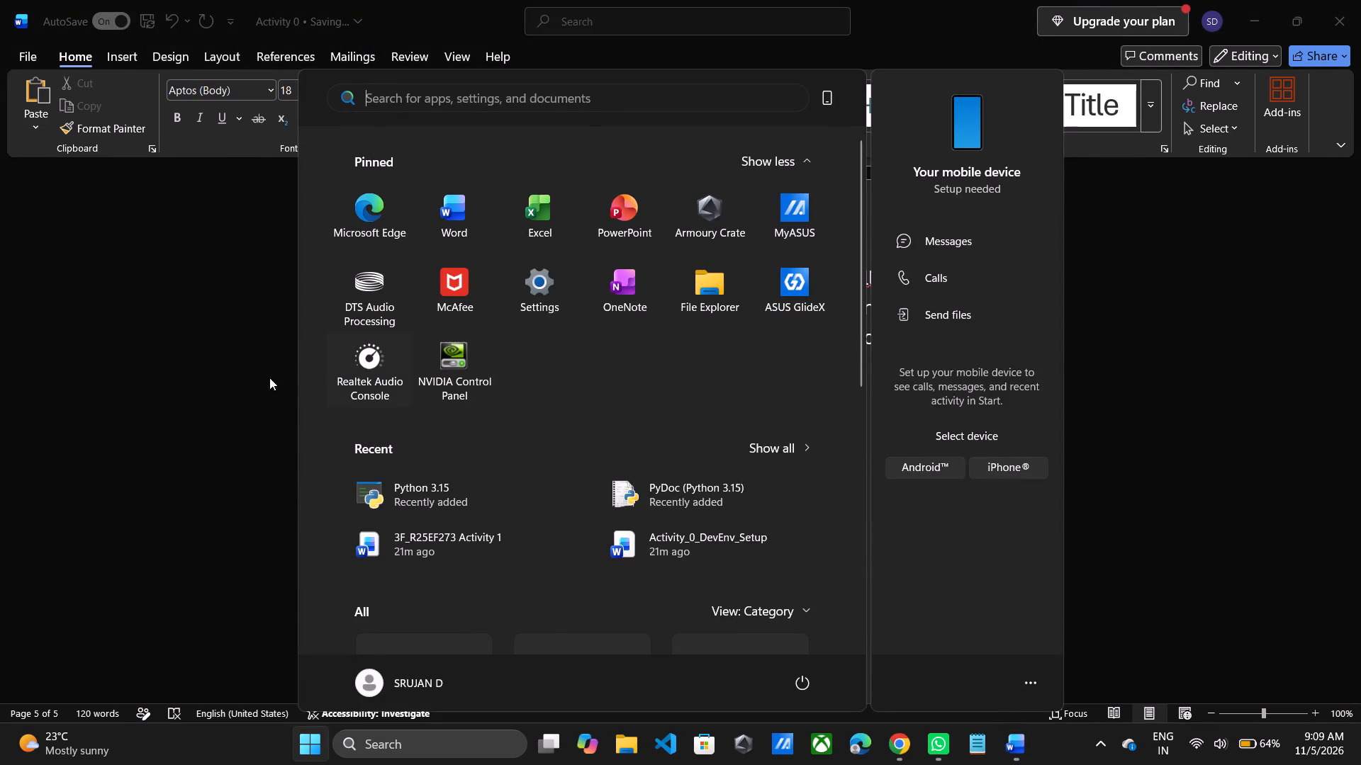
{"action": "left_click", "coordinate": [197, 399]}
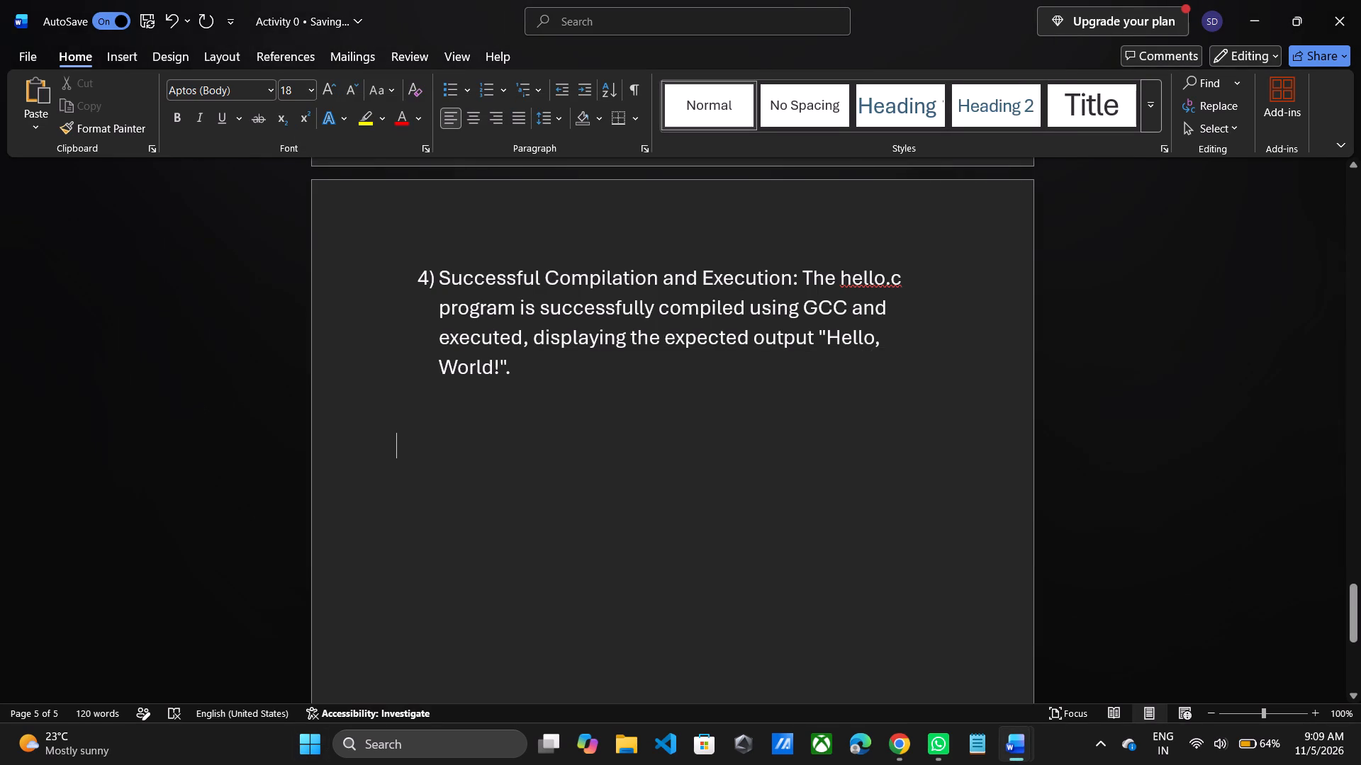
{"action": "key", "text": "ctrl+v"}
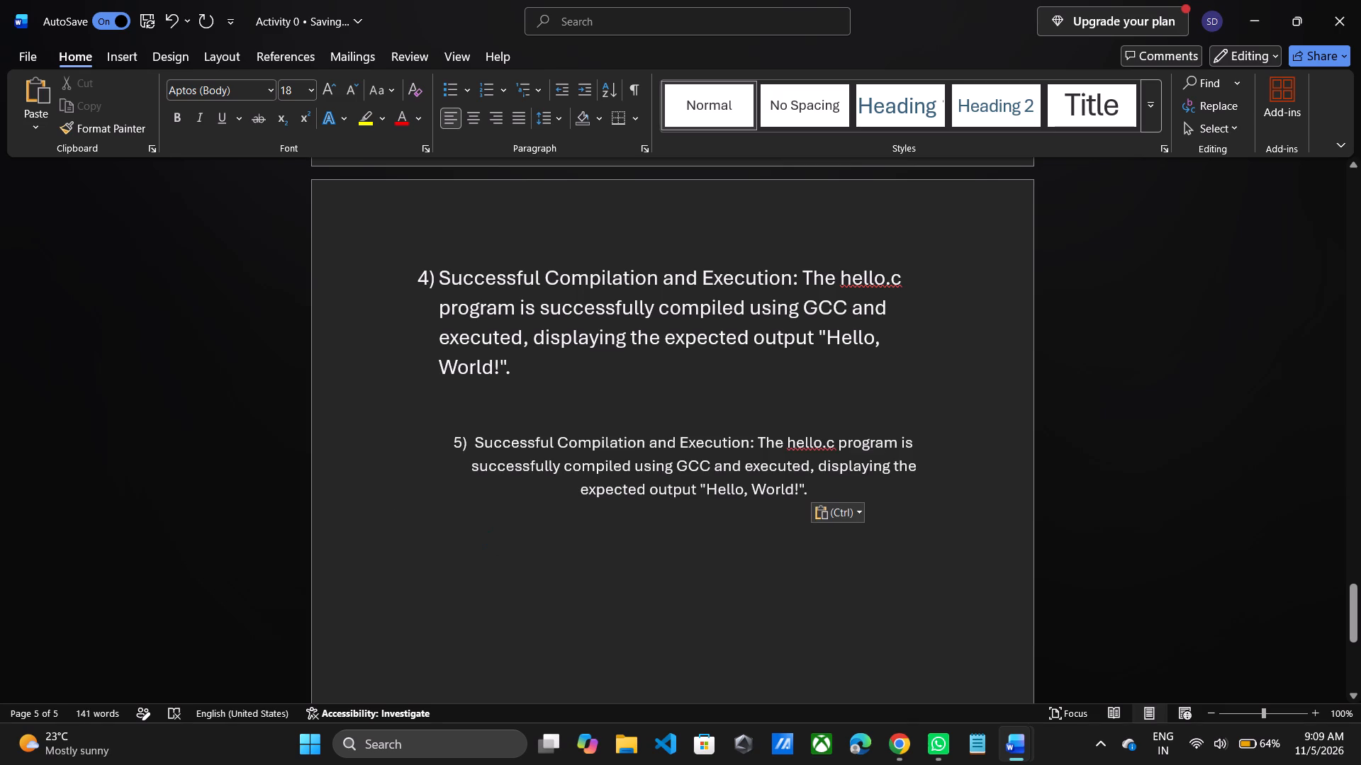
{"action": "key", "text": "ctrl+z"}
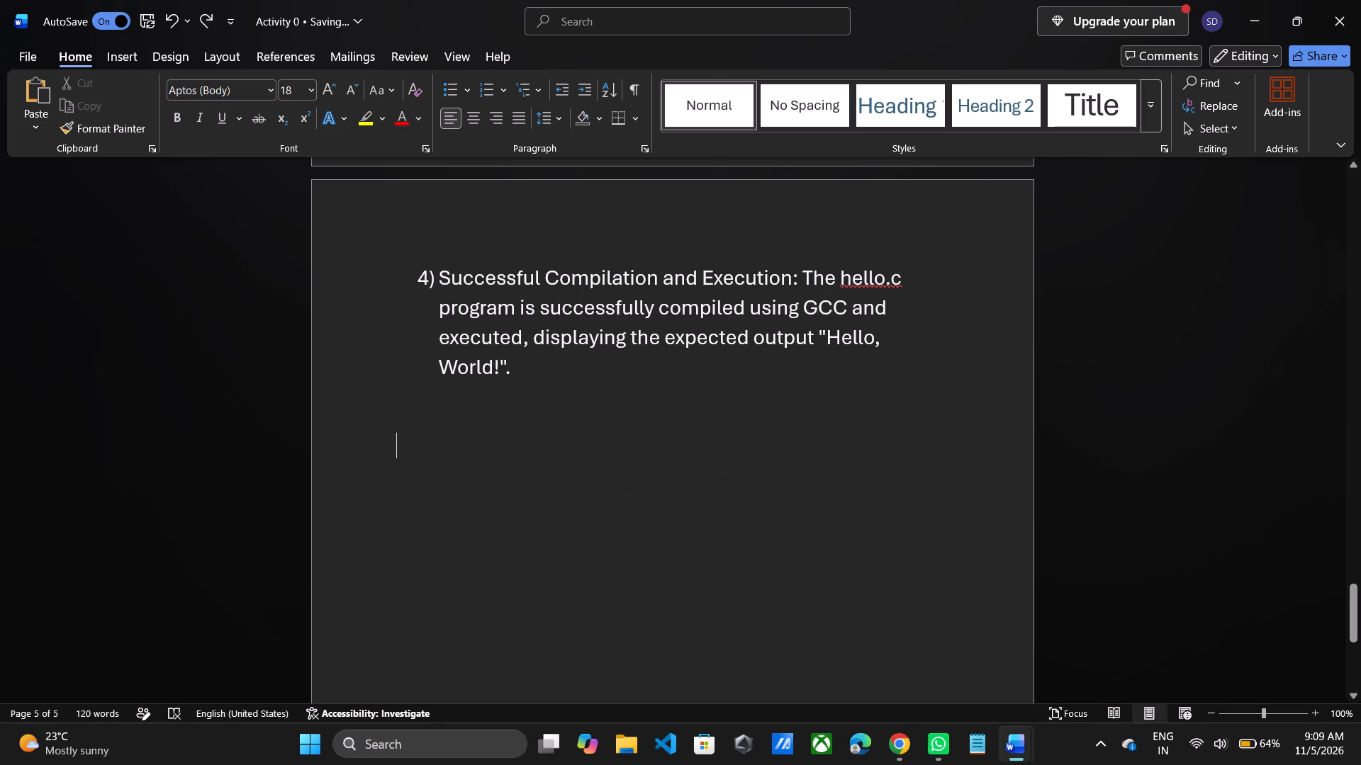
{"action": "key", "text": "super+v"}
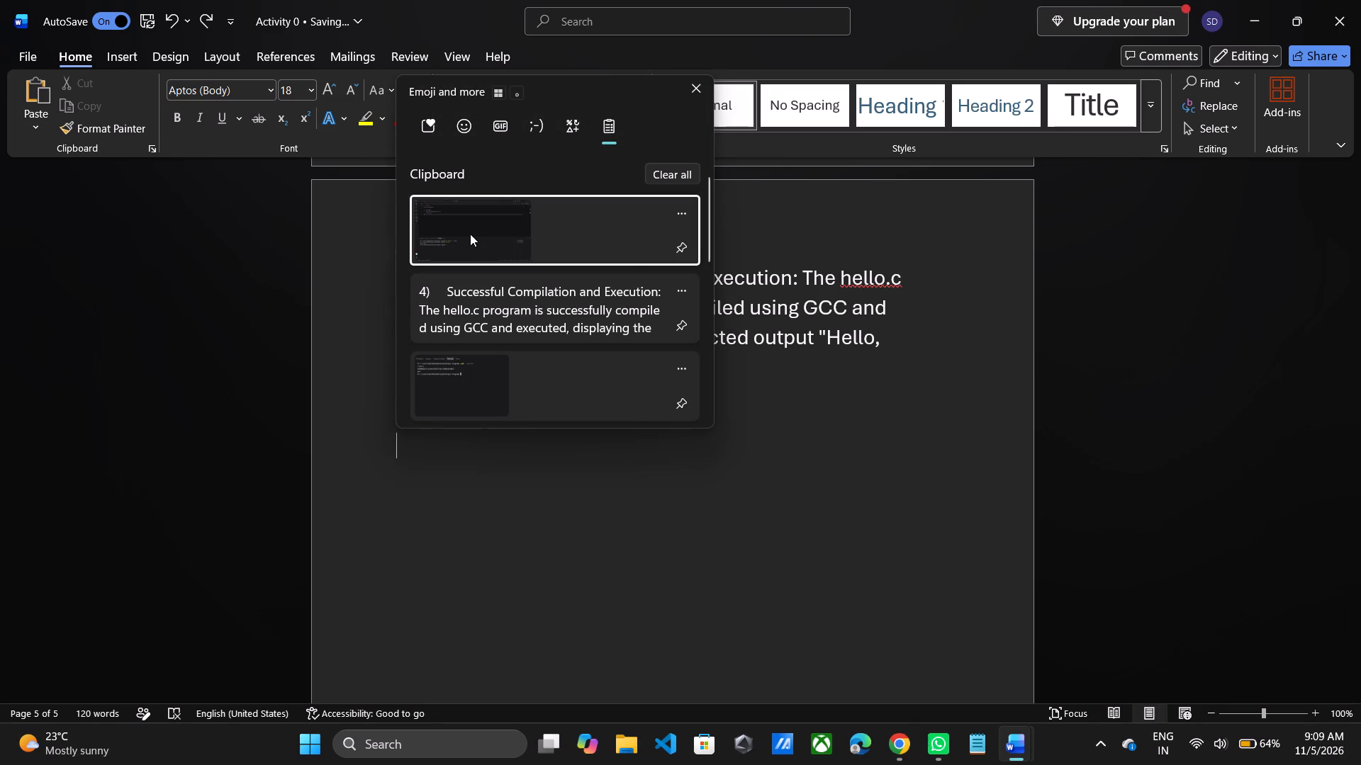
{"action": "left_click", "coordinate": [470, 234]}
{"action": "key", "text": "ctrl+v"}
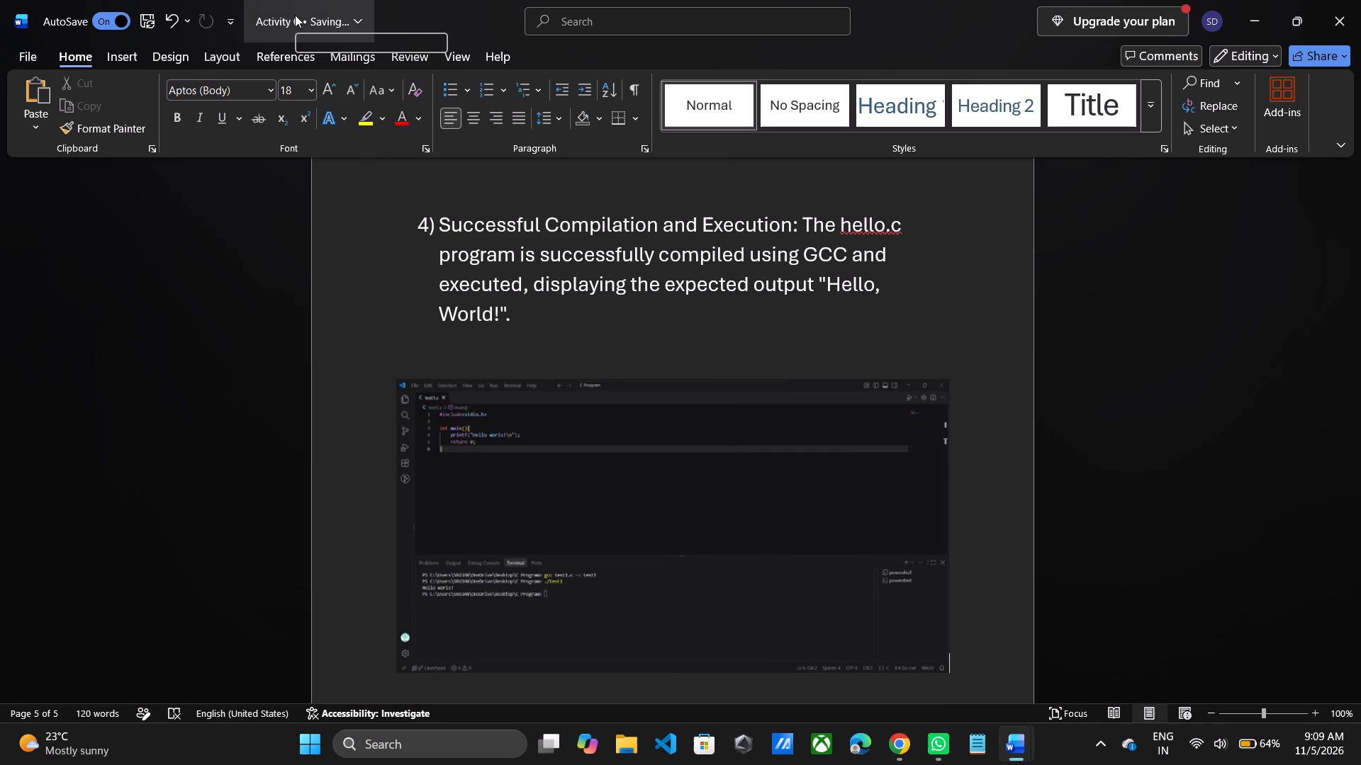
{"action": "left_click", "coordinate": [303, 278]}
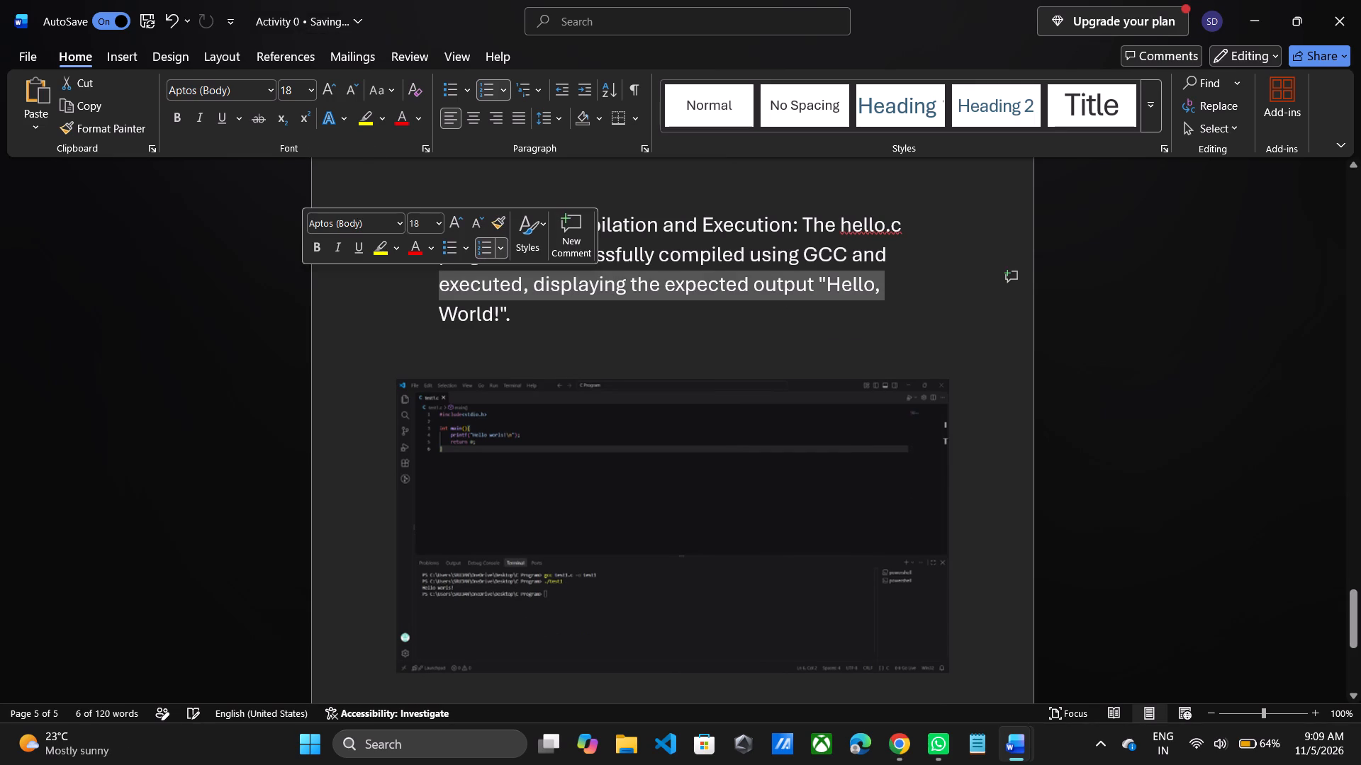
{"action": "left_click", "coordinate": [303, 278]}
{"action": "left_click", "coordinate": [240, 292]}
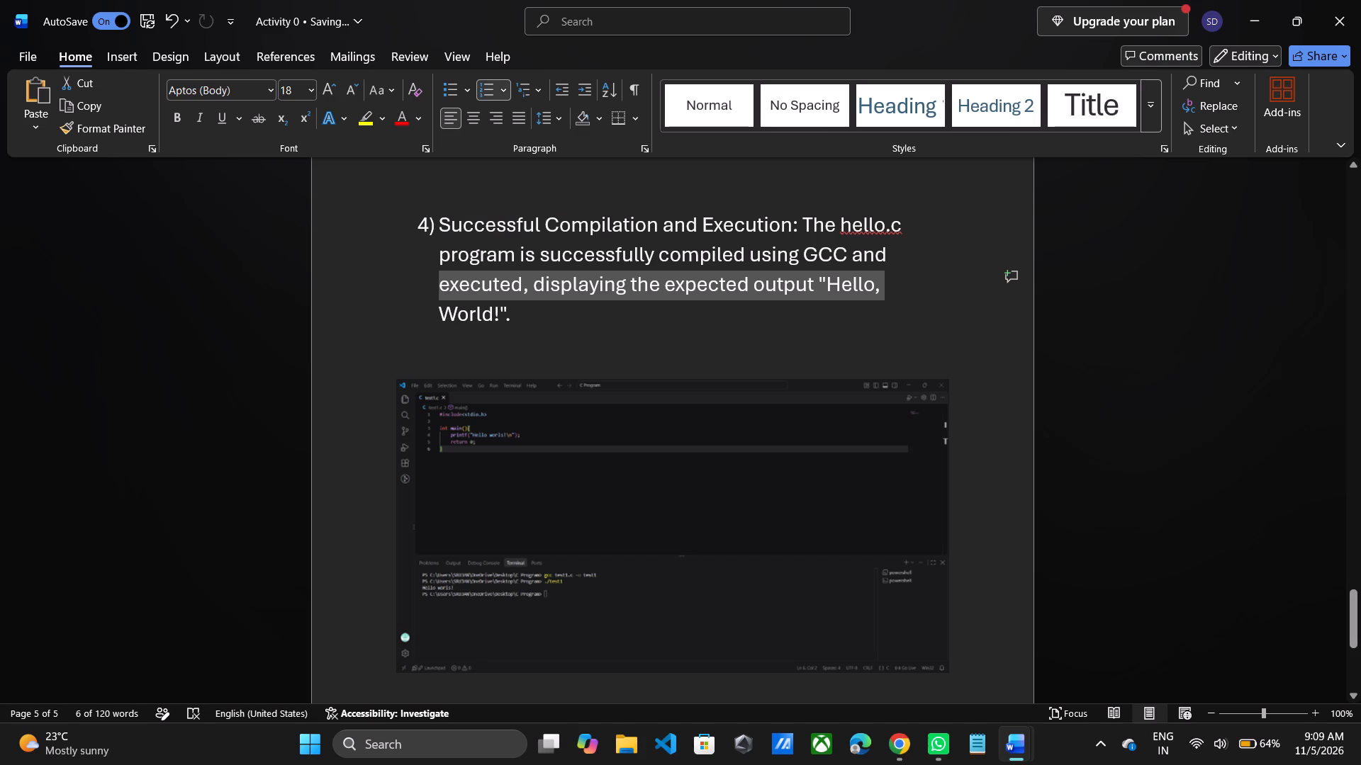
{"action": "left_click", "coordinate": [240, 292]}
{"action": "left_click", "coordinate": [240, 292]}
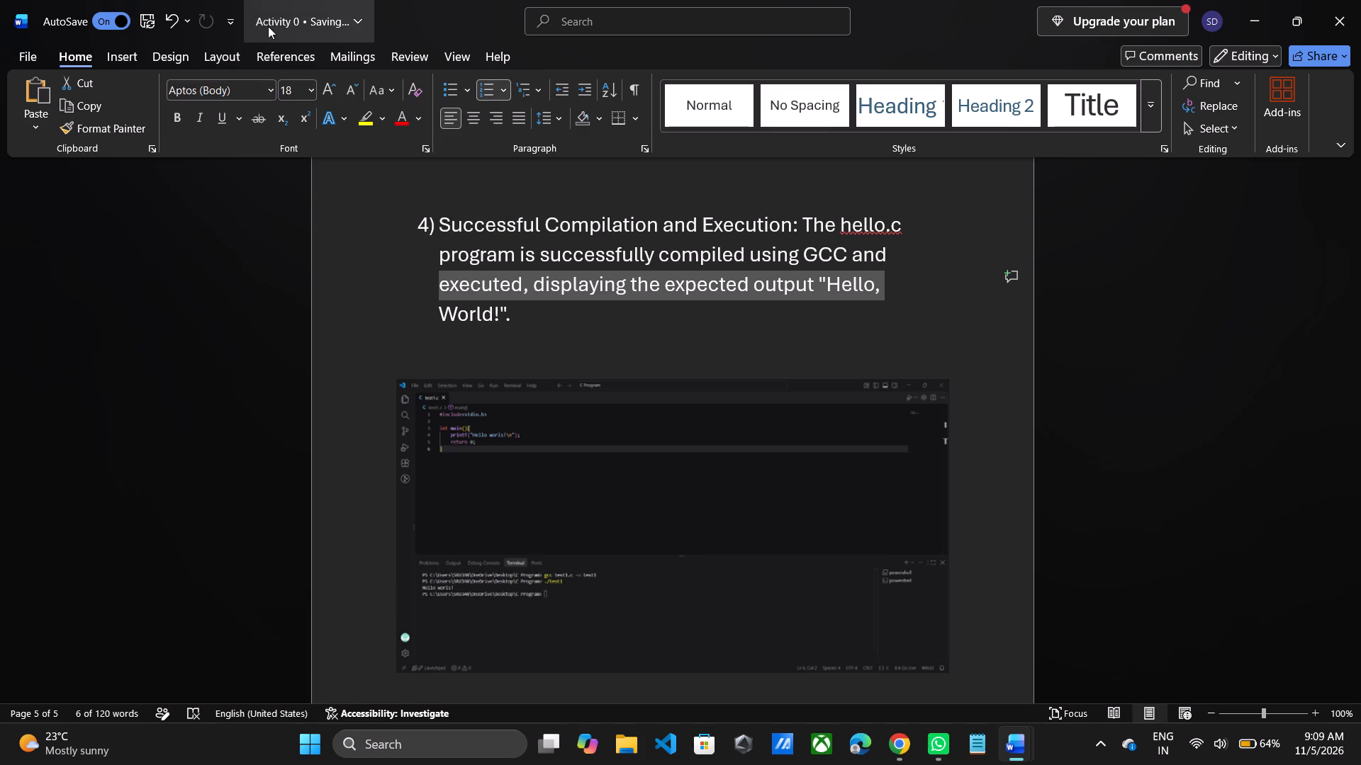
Rename the report file as 3F_ followed by the student registration number and Activity 0, separated by a space.
{"action": "left_click", "coordinate": [268, 26]}
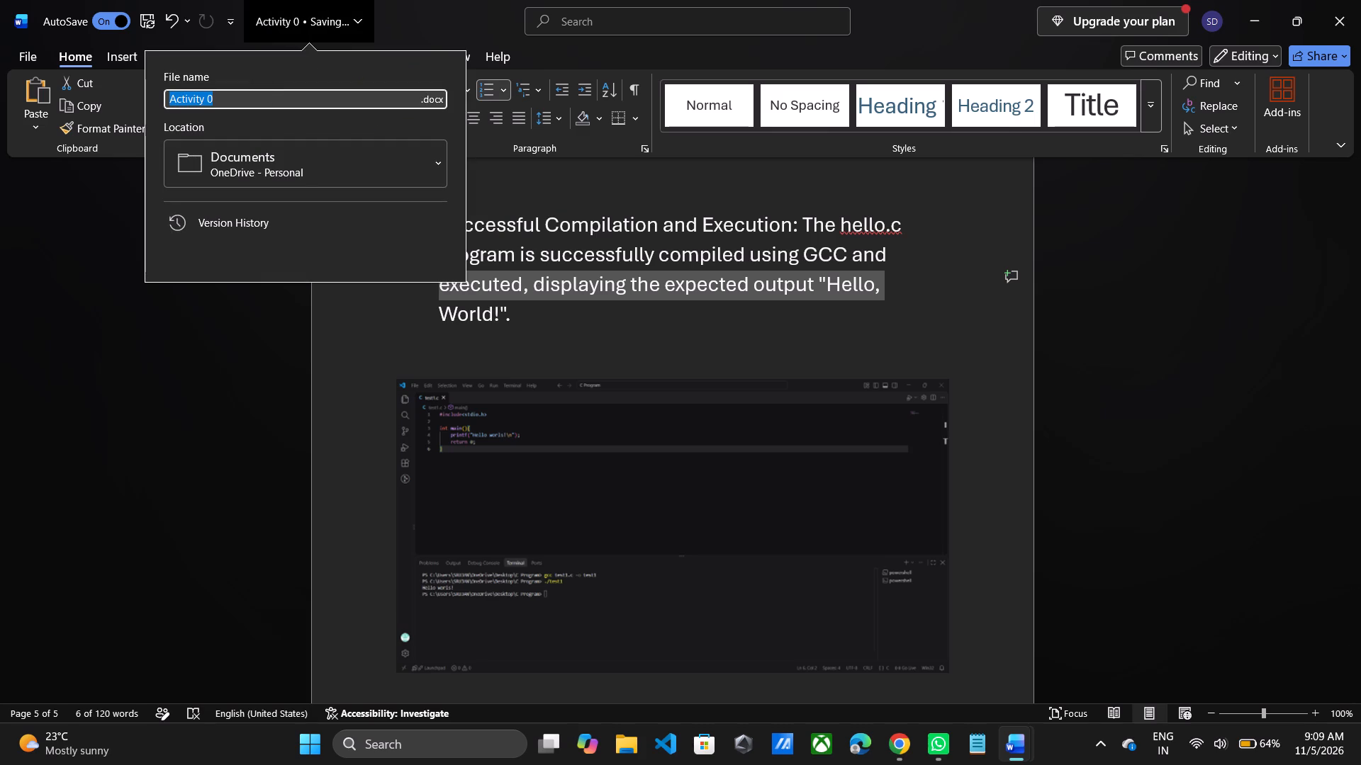
{"action": "key", "text": "3"}
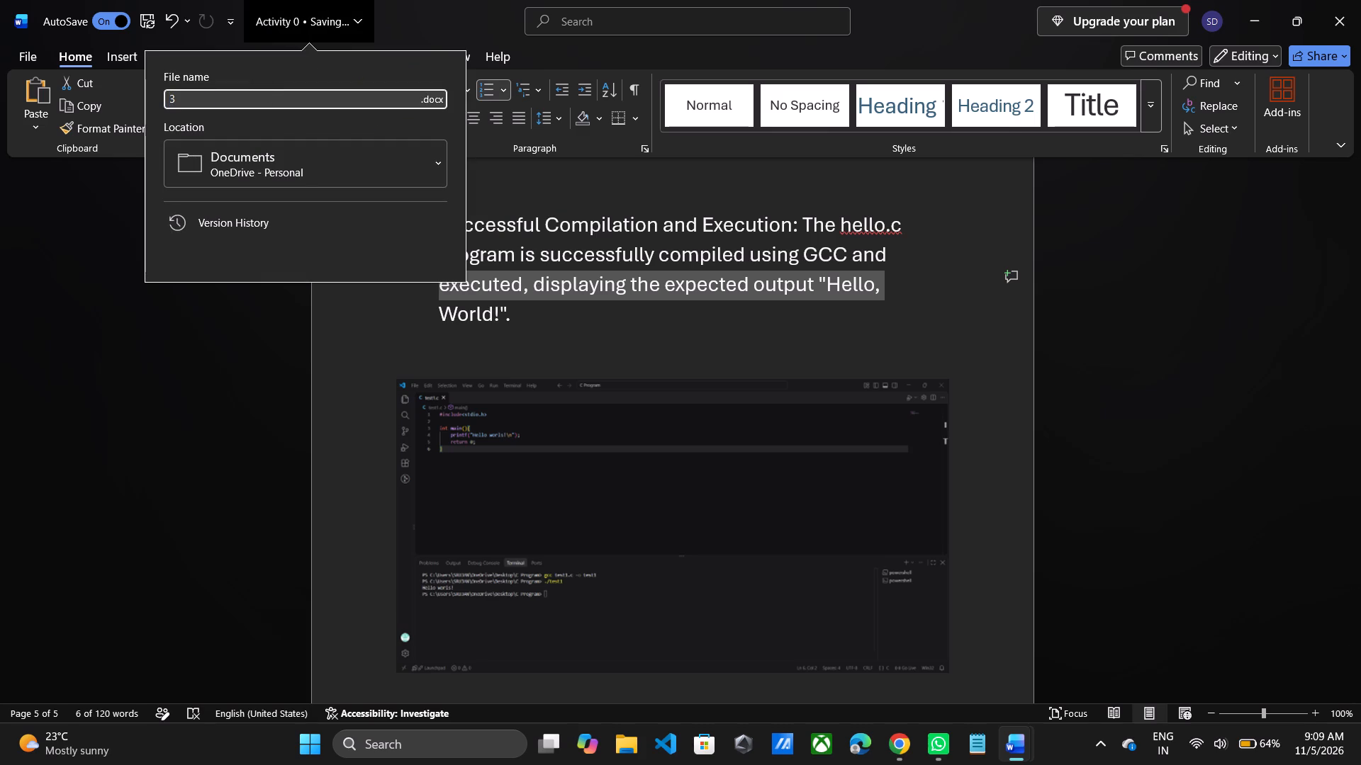
{"action": "key", "text": "f"}
{"action": "key", "text": "shift+underscore"}
{"action": "key", "text": "r"}
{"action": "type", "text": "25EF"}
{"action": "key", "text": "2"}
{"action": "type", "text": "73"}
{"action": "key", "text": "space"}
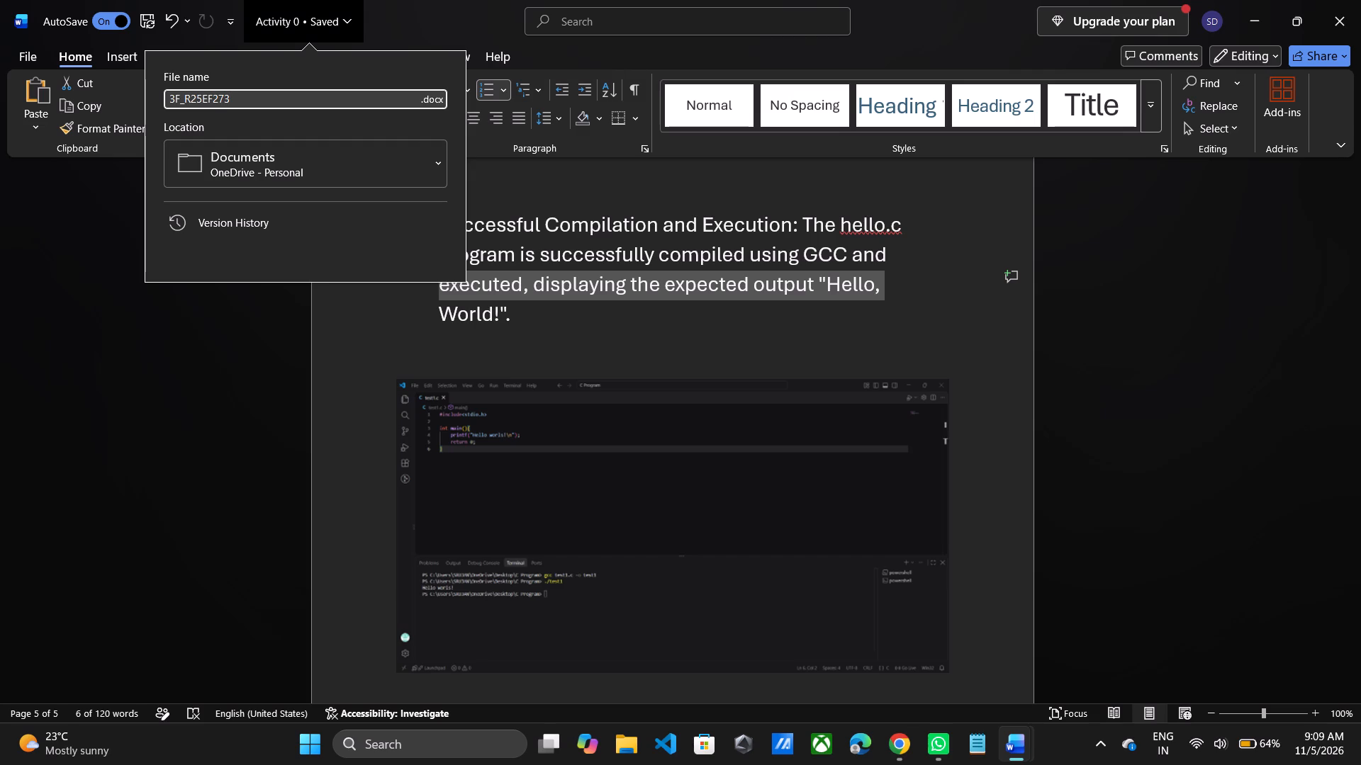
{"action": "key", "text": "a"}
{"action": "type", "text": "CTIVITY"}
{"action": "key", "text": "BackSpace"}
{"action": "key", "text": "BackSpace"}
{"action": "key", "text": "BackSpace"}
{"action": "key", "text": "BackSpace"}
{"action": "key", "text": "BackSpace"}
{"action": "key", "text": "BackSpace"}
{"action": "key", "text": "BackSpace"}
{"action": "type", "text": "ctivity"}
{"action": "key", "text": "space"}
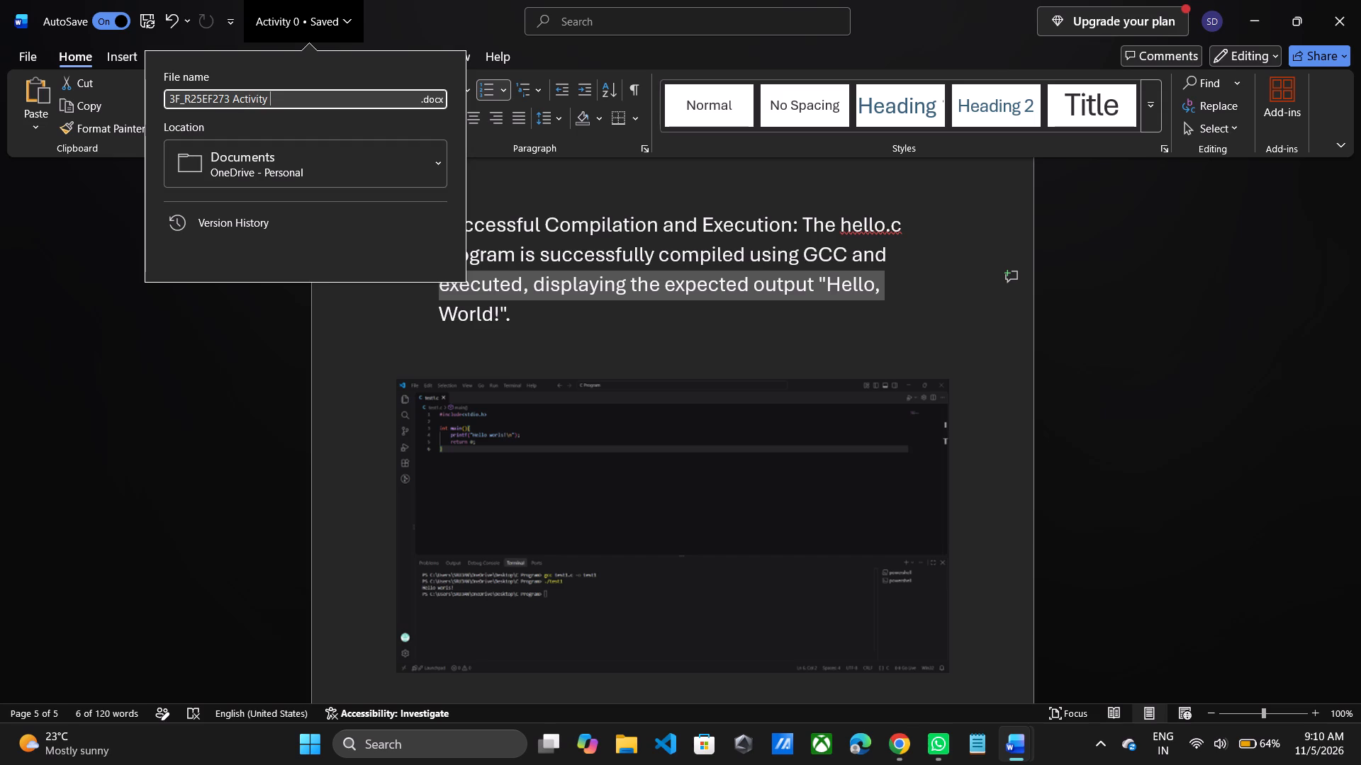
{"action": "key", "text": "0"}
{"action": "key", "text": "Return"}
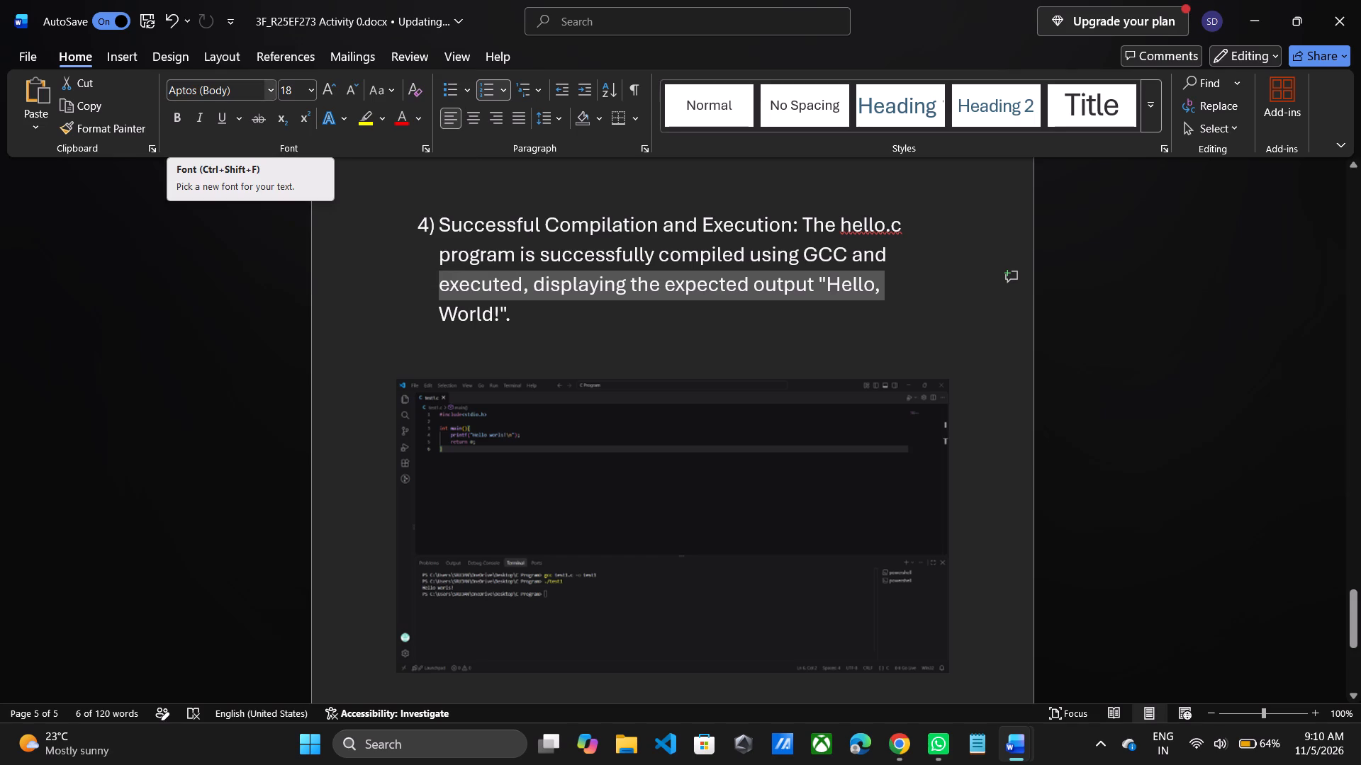
{"action": "left_click", "coordinate": [182, 289]}
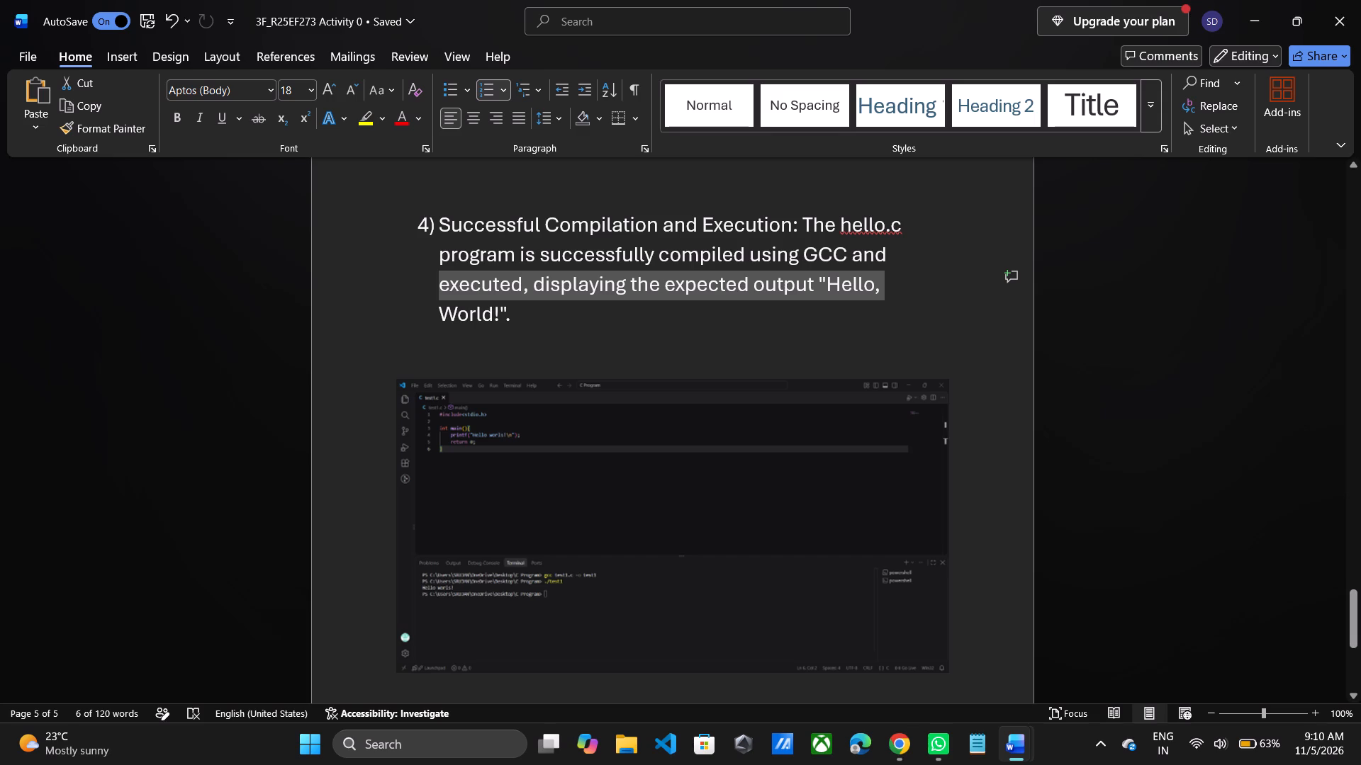
{"action": "left_click", "coordinate": [1115, 382]}
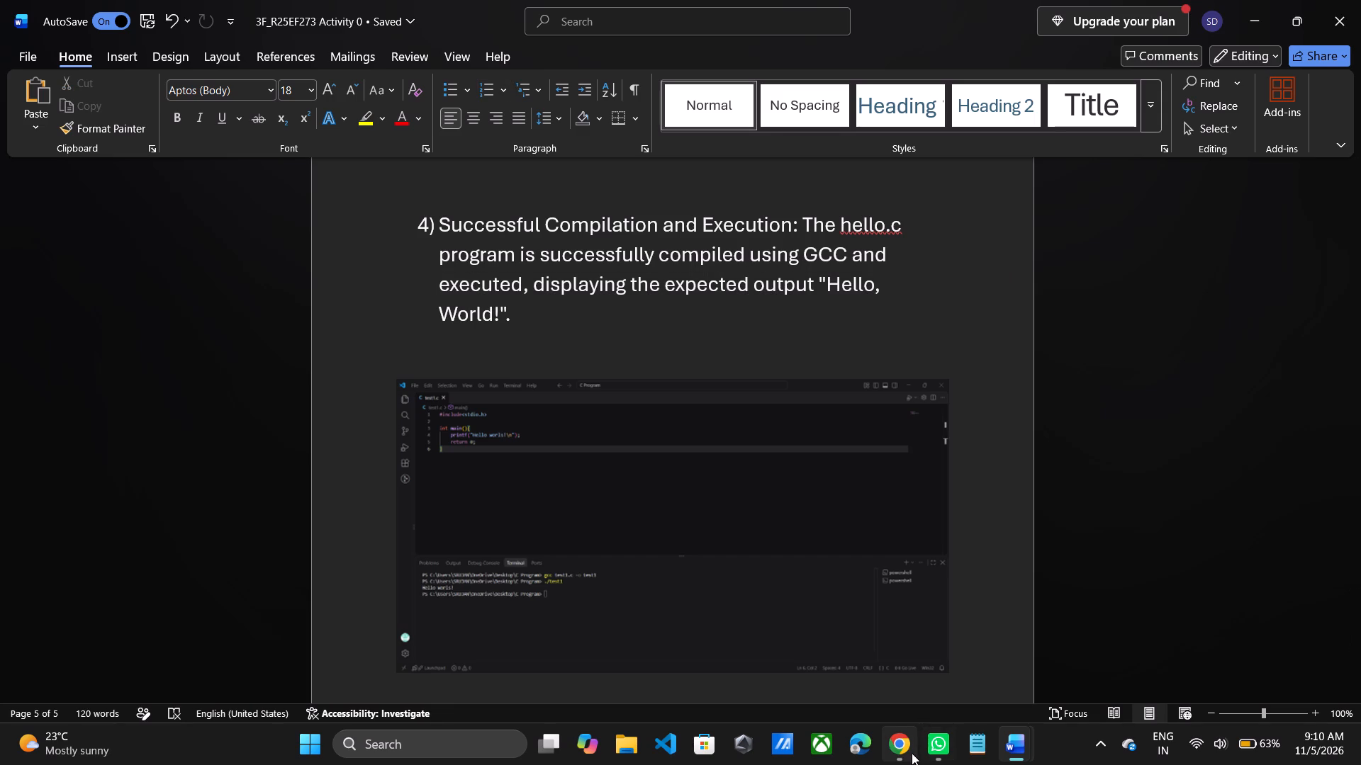
Close the Activity 0 and Activity 1 documents.
{"action": "left_click", "coordinate": [1360, 0]}
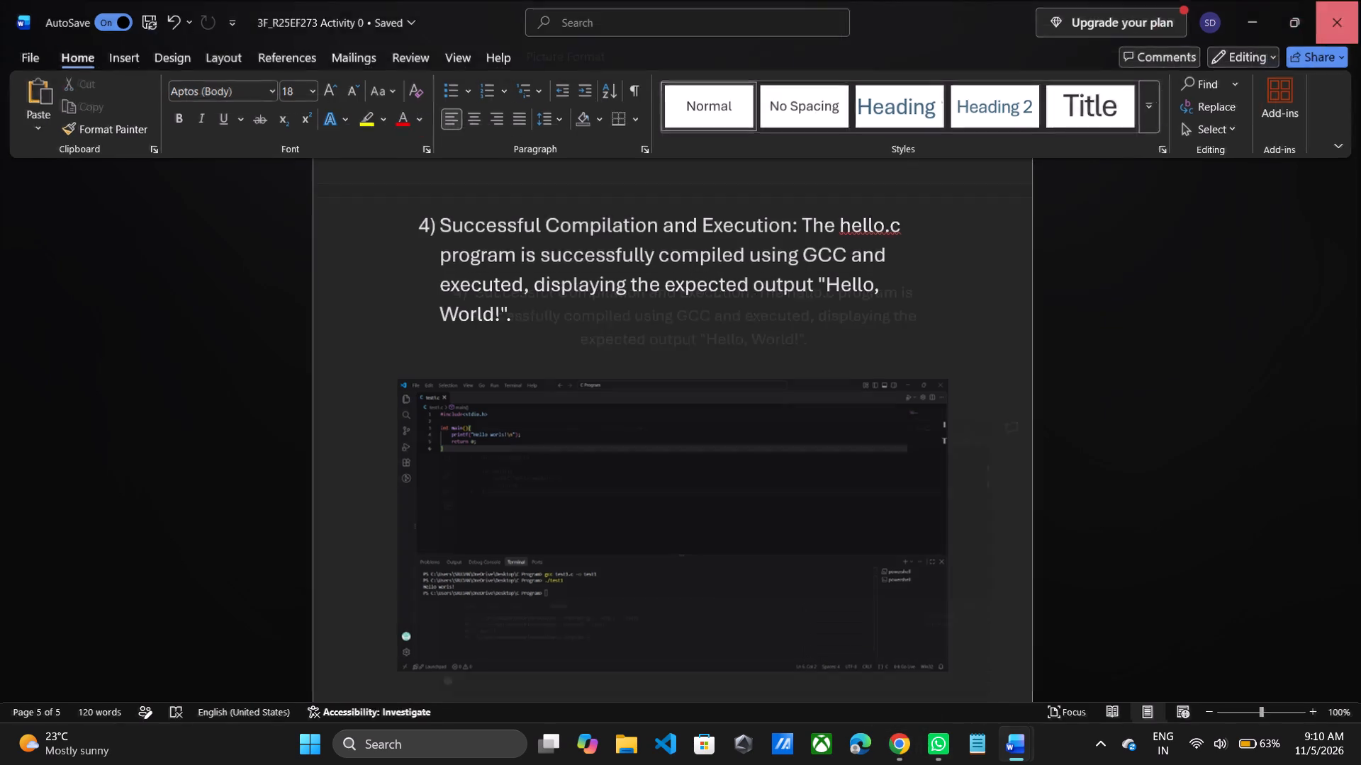
{"action": "left_click", "coordinate": [1360, 0]}
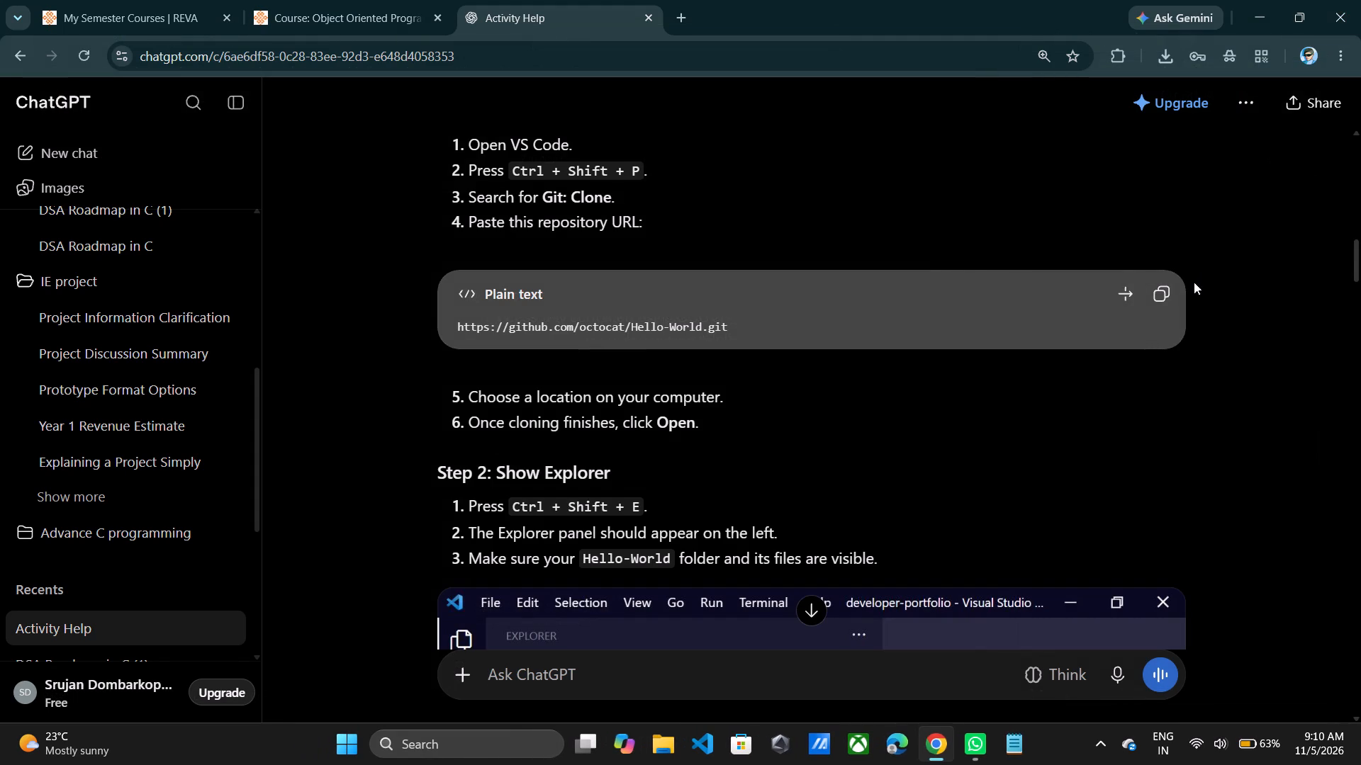
In a new browser tab, search Google for word to pdf converter and open iLovePDF's Word to PDF page.
{"action": "left_click", "coordinate": [683, 17]}
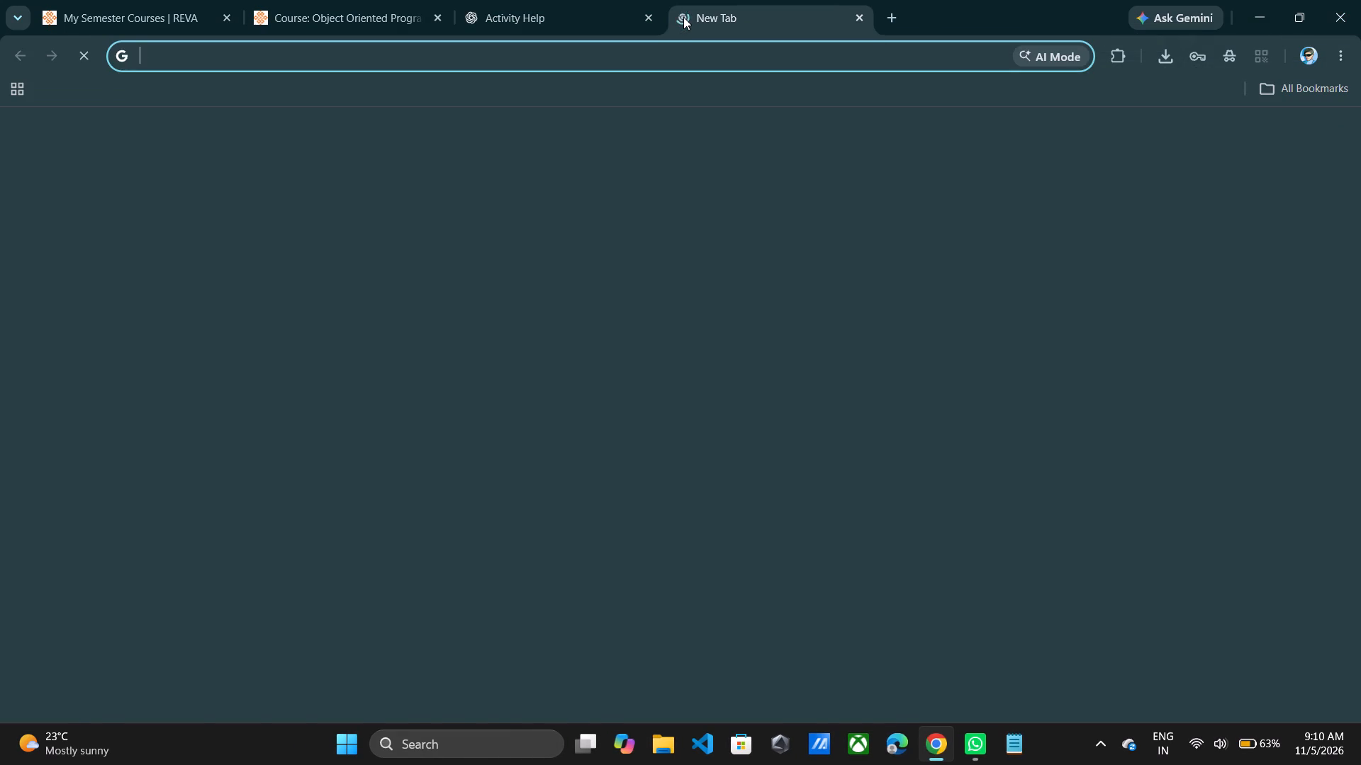
{"action": "left_click", "coordinate": [582, 365]}
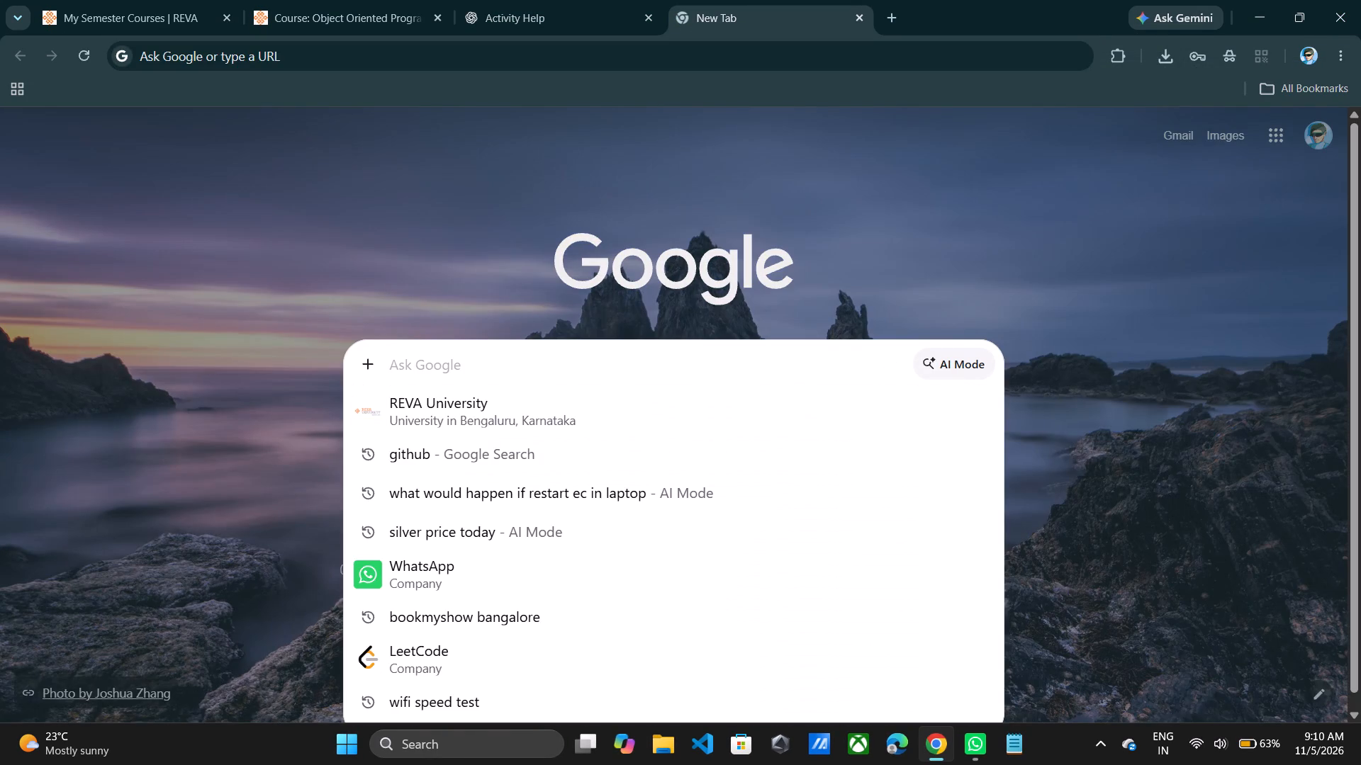
{"action": "type", "text": "wor"}
{"action": "type", "text": "d"}
{"action": "key", "text": "space"}
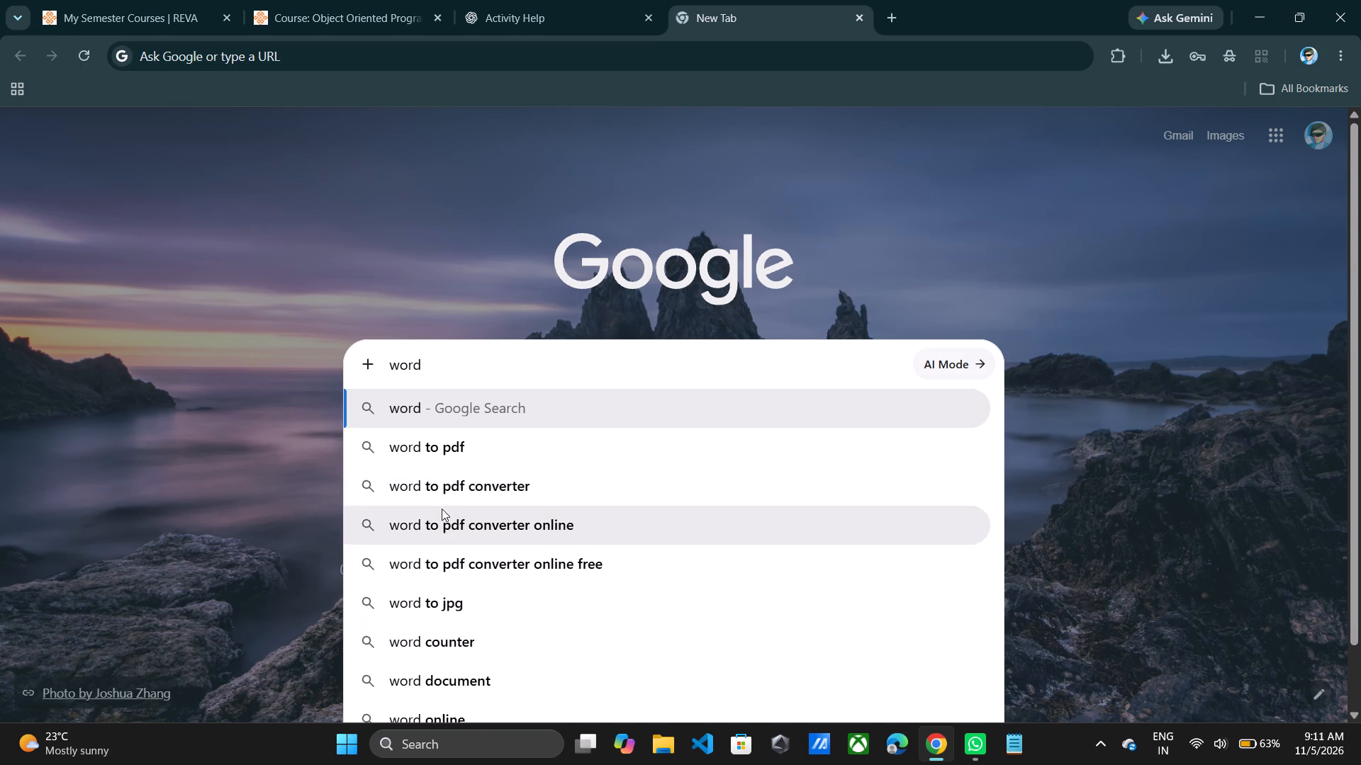
{"action": "left_click", "coordinate": [444, 497]}
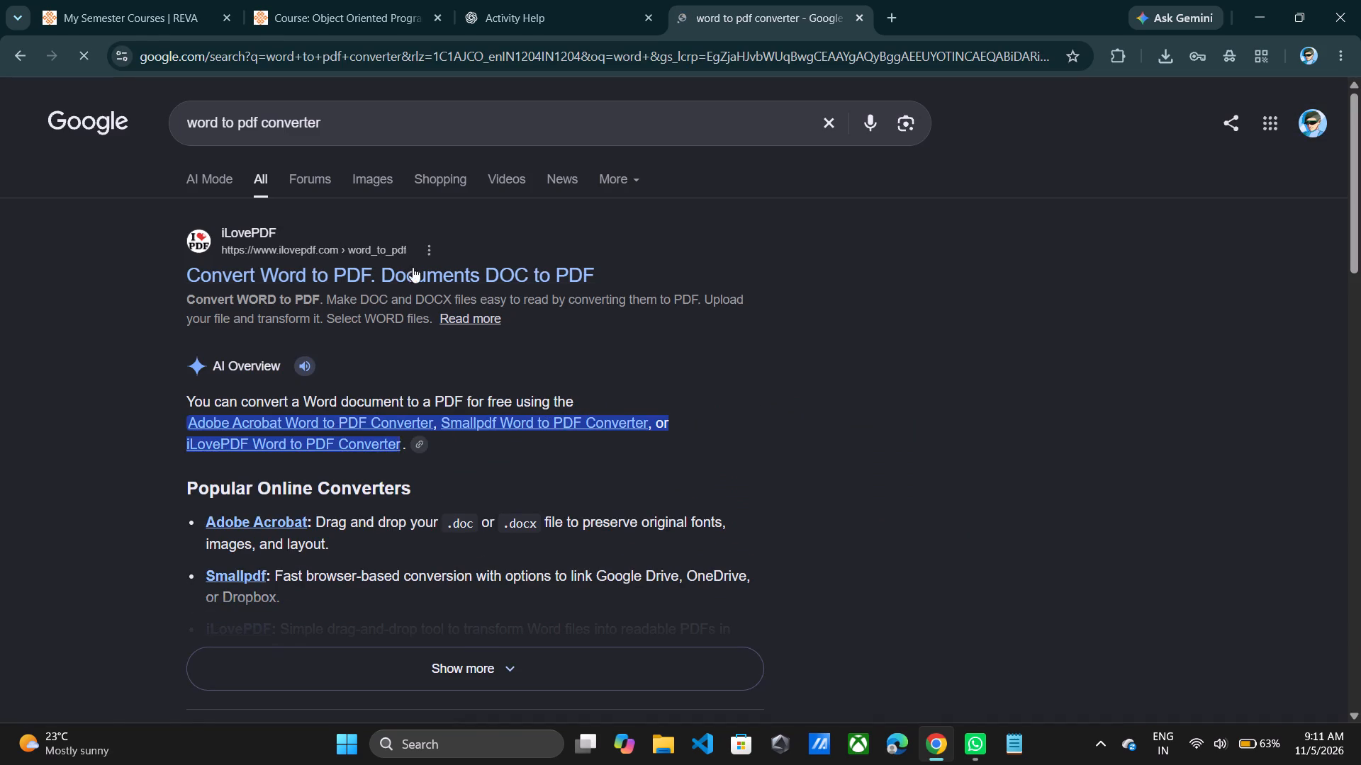
{"action": "left_click", "coordinate": [405, 269]}
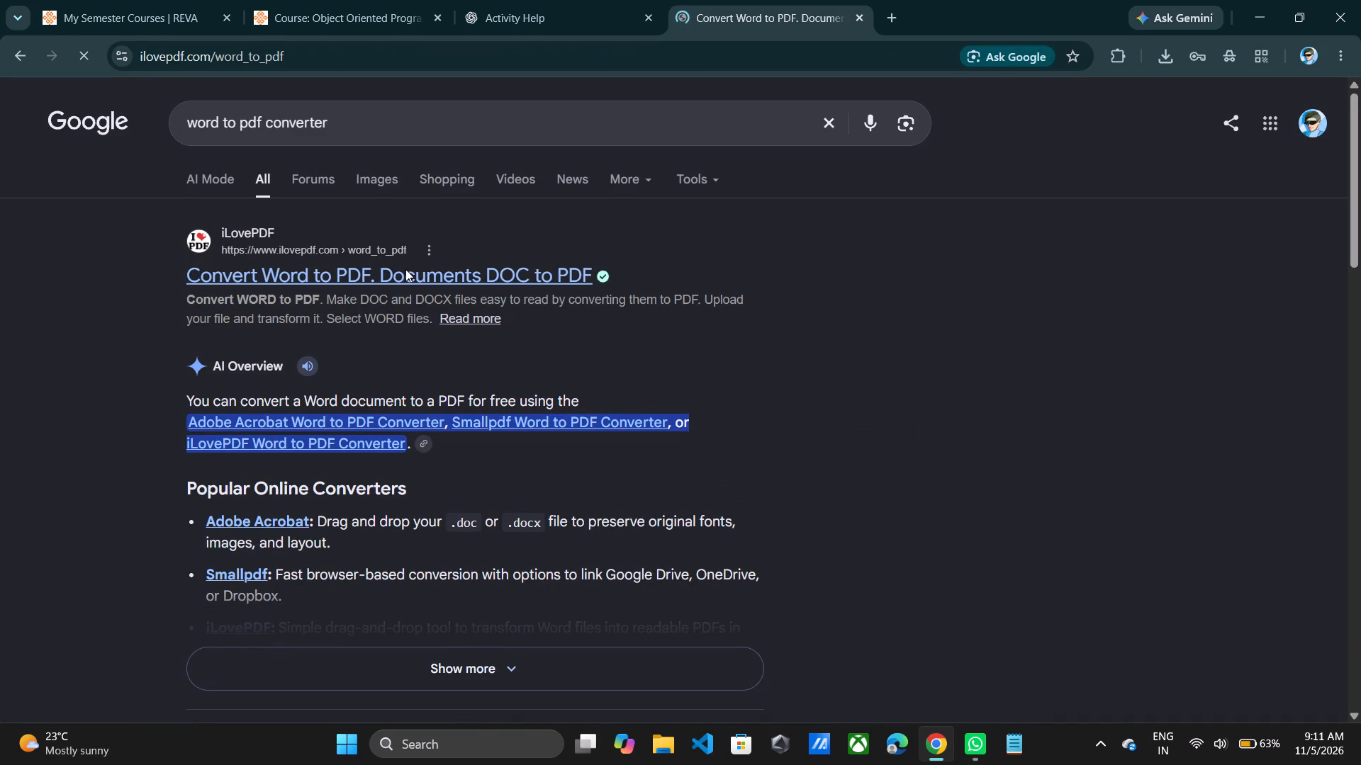
Upload the Activity 0, Activity 1, Activity 2 and Activity 3 Word files from Documents and dismiss the premium sign-up offer.
{"action": "left_click", "coordinate": [643, 323]}
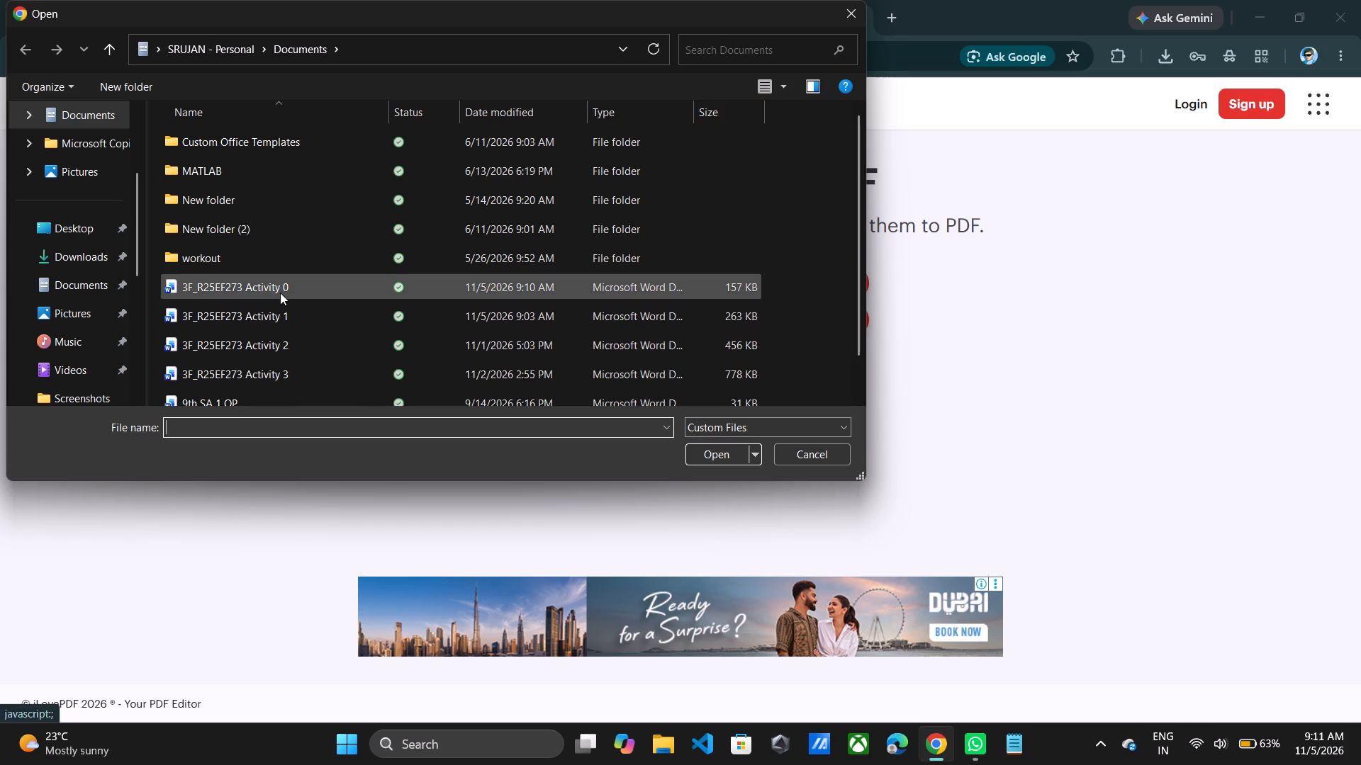
{"action": "left_click_drag", "start_coordinate": [280, 293], "coordinate": [279, 344]}
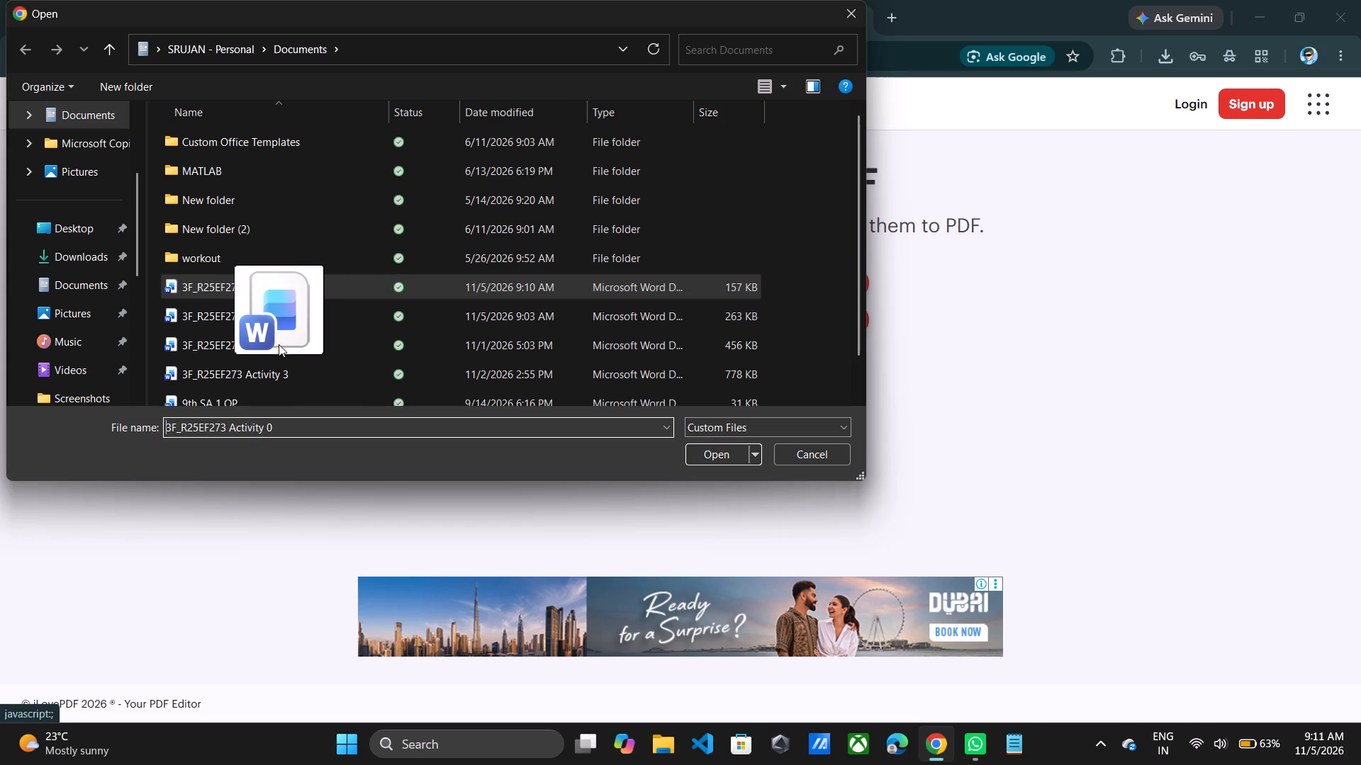
{"action": "left_click_drag", "start_coordinate": [279, 344], "coordinate": [279, 344]}
{"action": "left_click", "coordinate": [286, 322]}
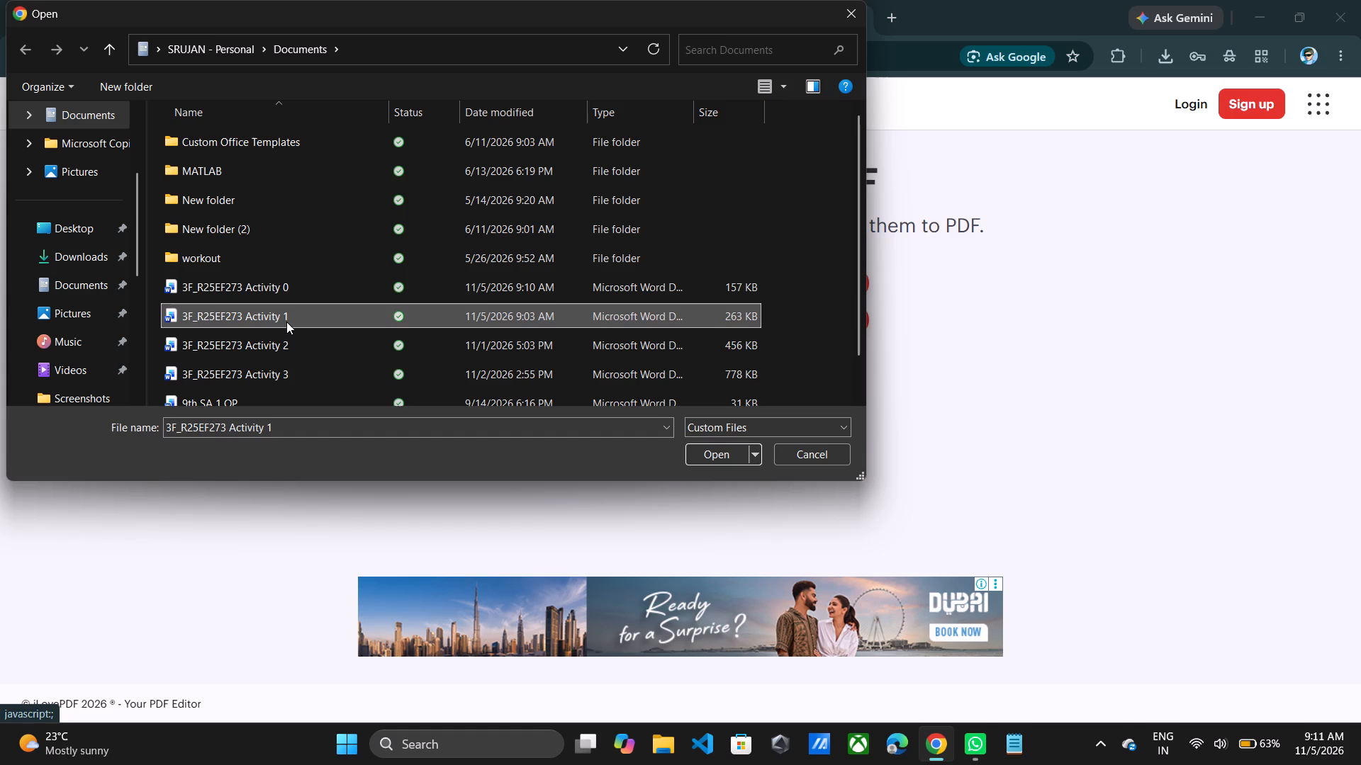
{"action": "left_click", "coordinate": [289, 293]}
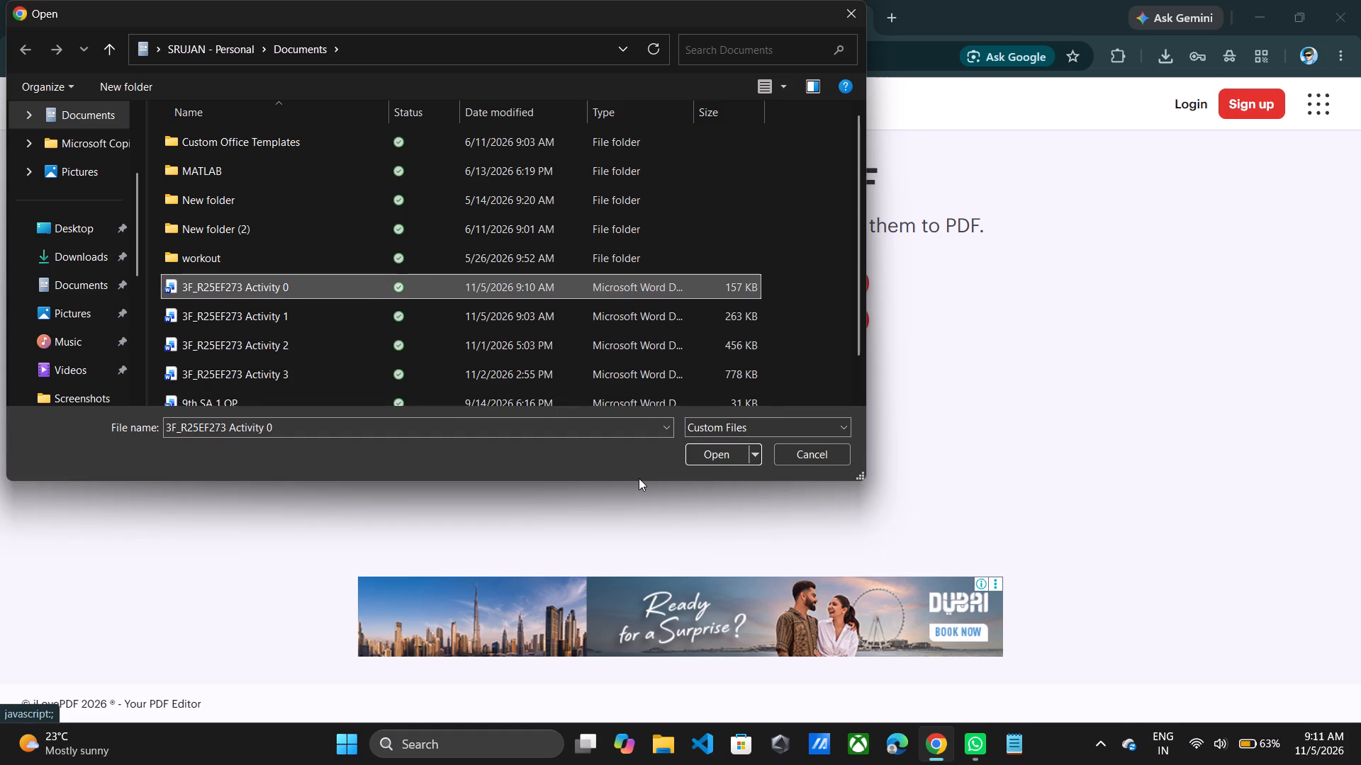
{"action": "left_click_drag", "start_coordinate": [805, 305], "coordinate": [751, 398]}
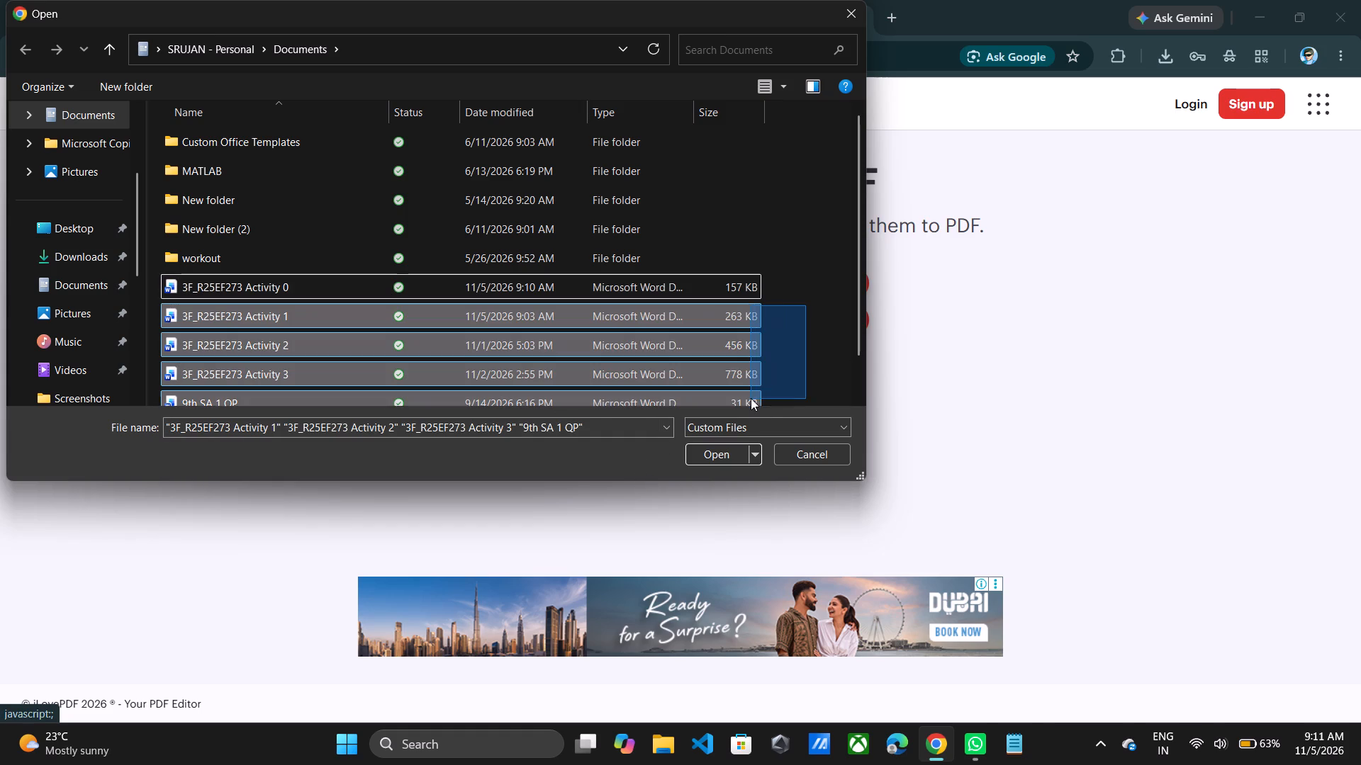
{"action": "left_click_drag", "start_coordinate": [751, 398], "coordinate": [751, 399]}
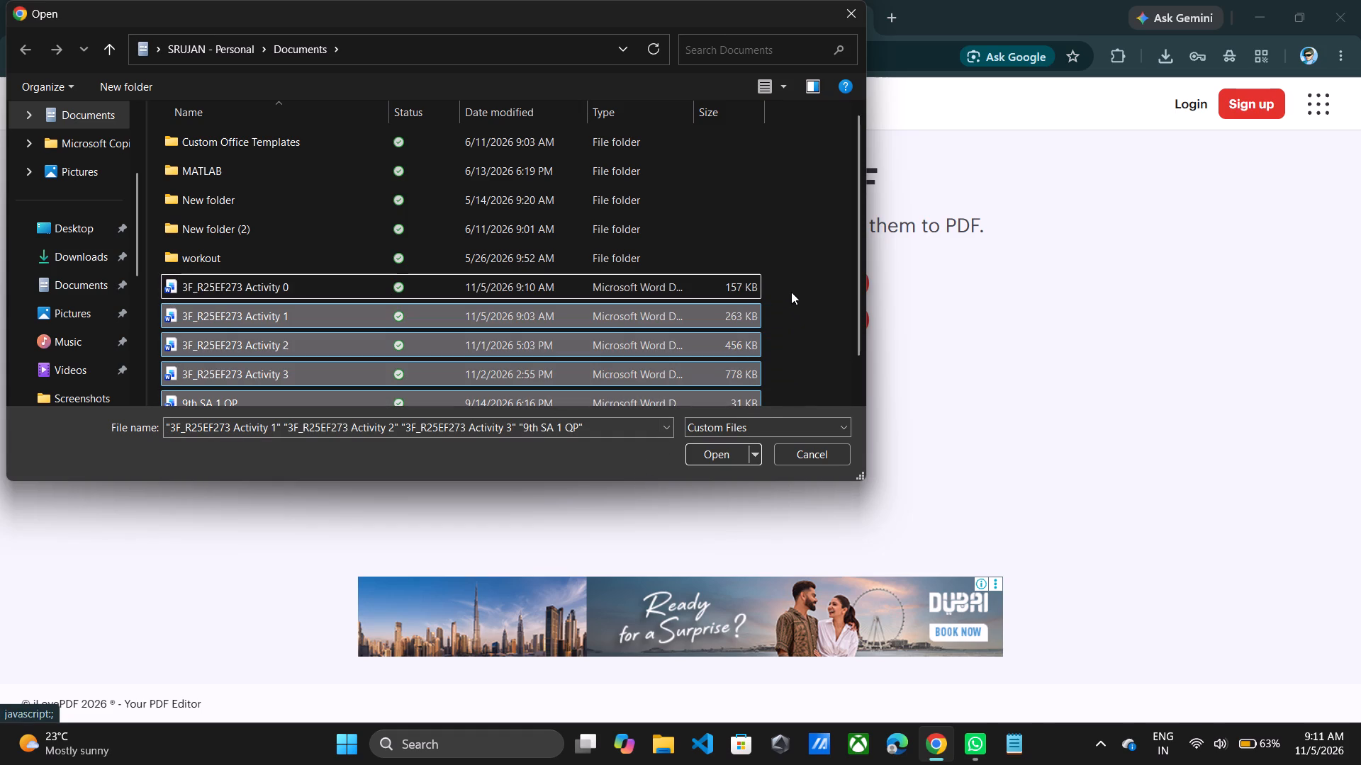
{"action": "left_click_drag", "start_coordinate": [788, 285], "coordinate": [758, 379]}
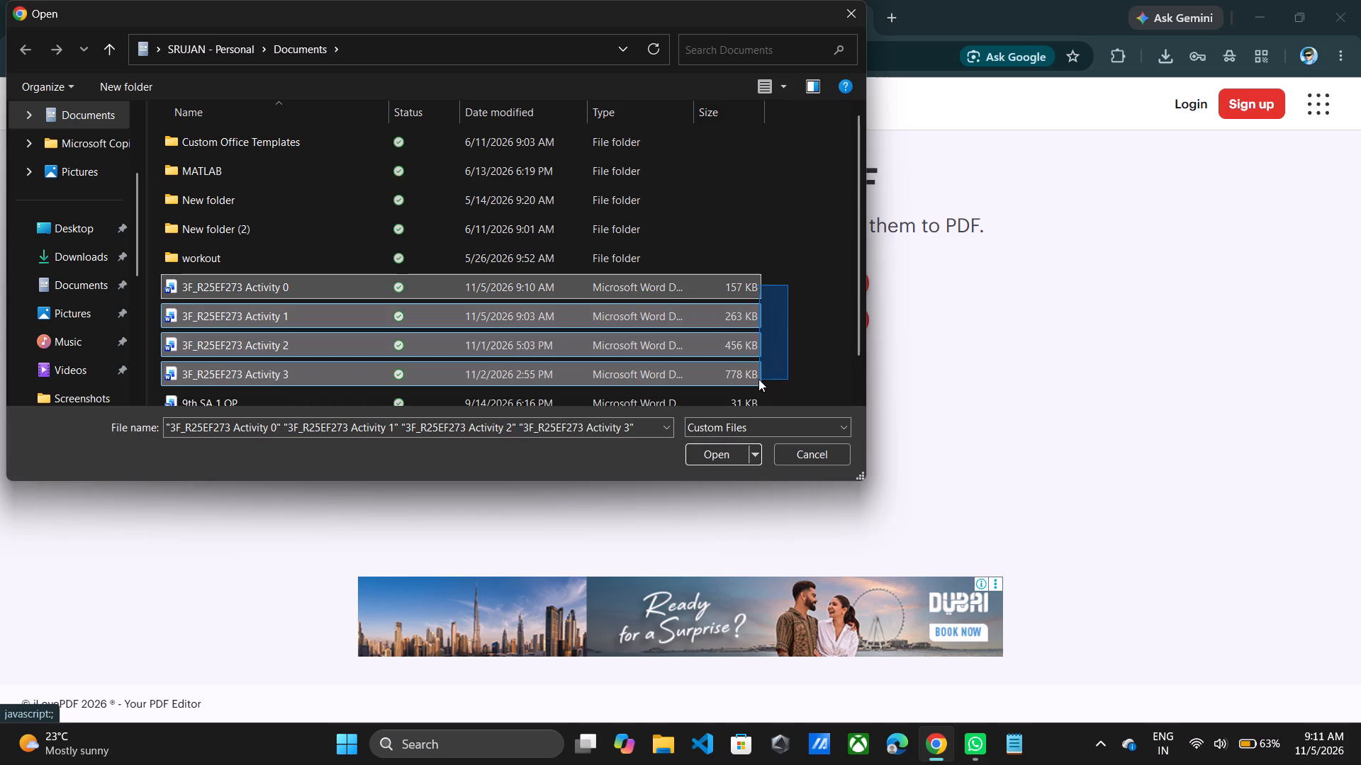
{"action": "left_click_drag", "start_coordinate": [758, 379], "coordinate": [755, 378]}
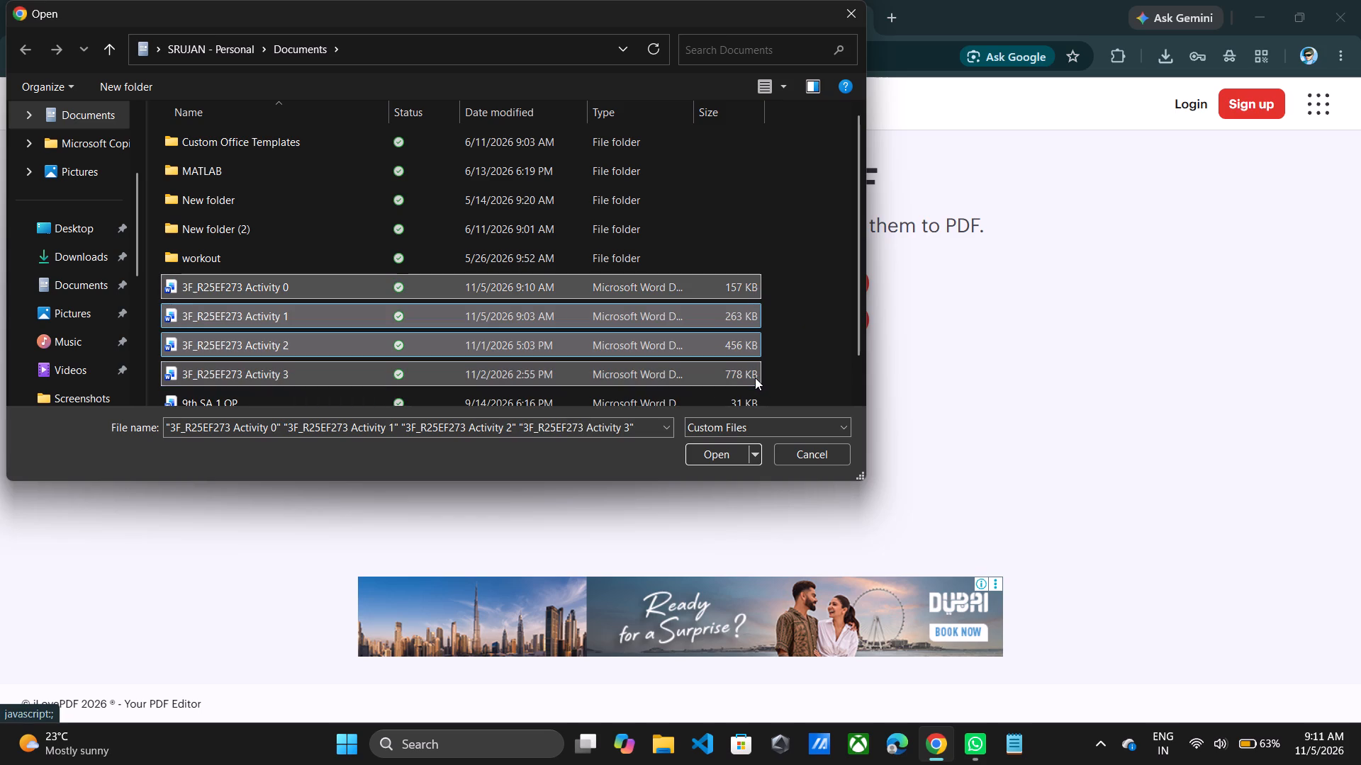
{"action": "left_click", "coordinate": [719, 454]}
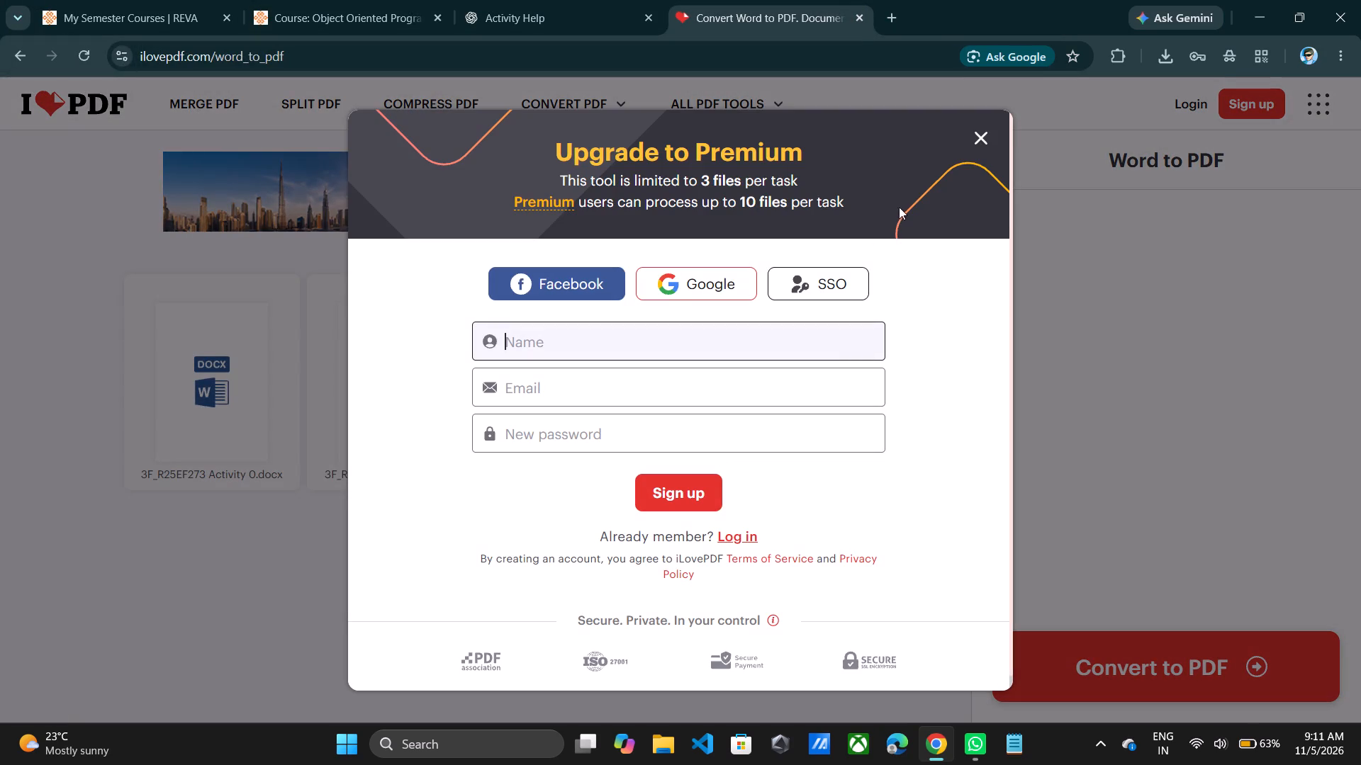
{"action": "left_click", "coordinate": [982, 138]}
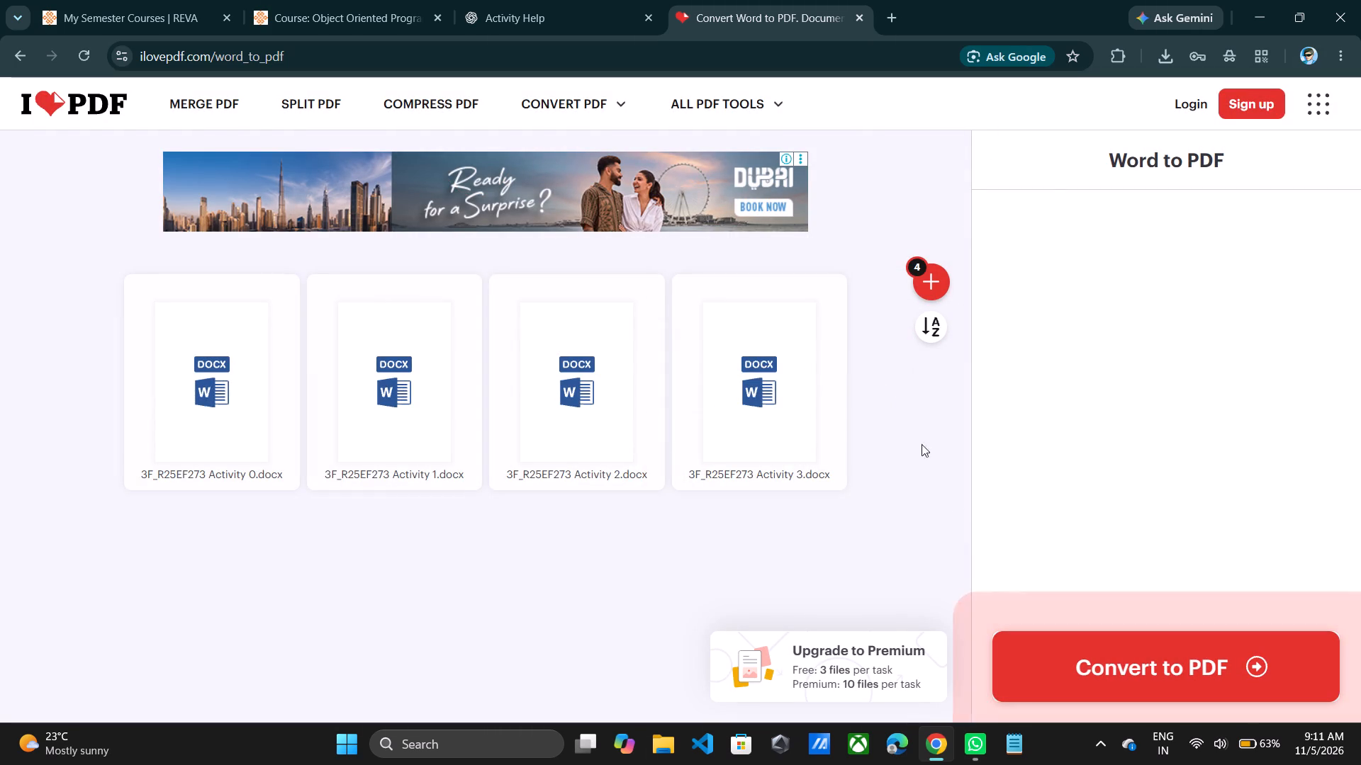
{"action": "left_click", "coordinate": [1094, 660]}
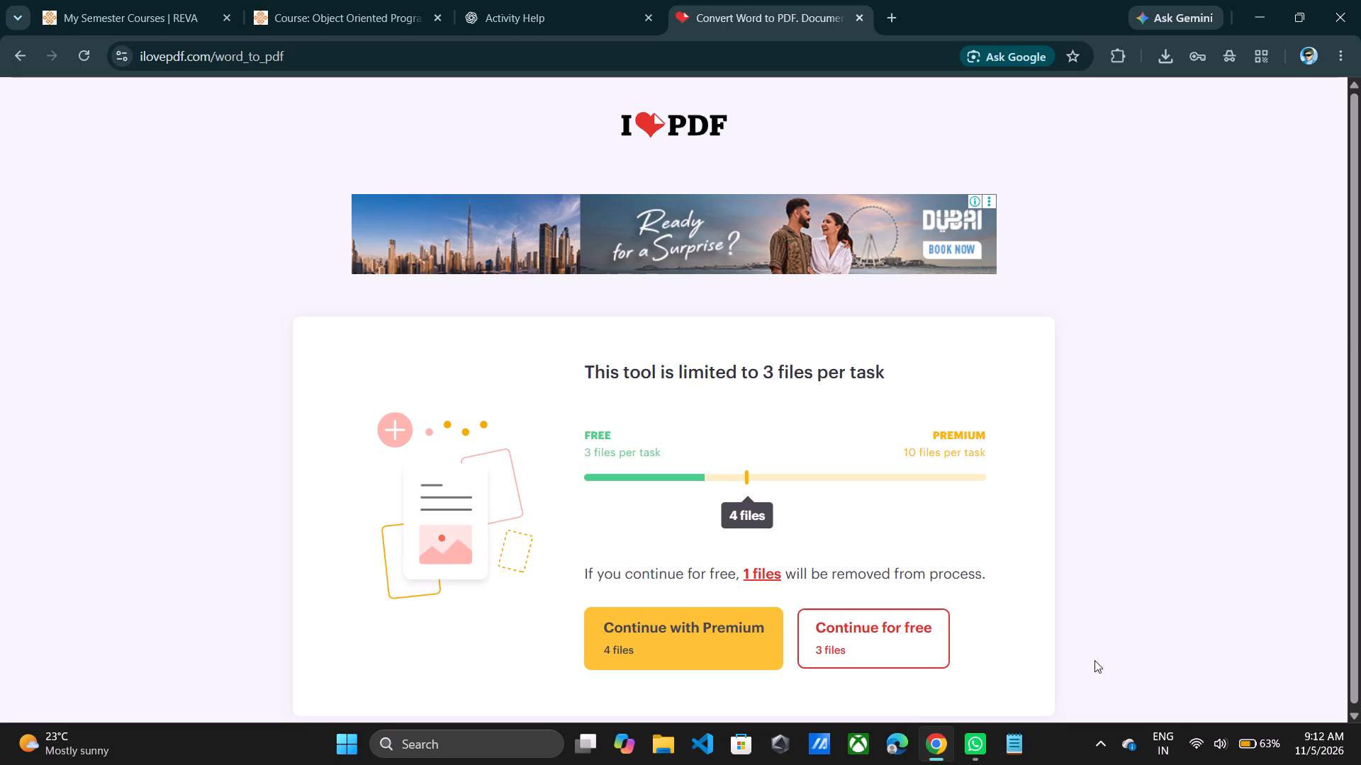
{"action": "scroll", "coordinate": [1094, 660], "scroll_direction": "down", "scroll_amount": 1}
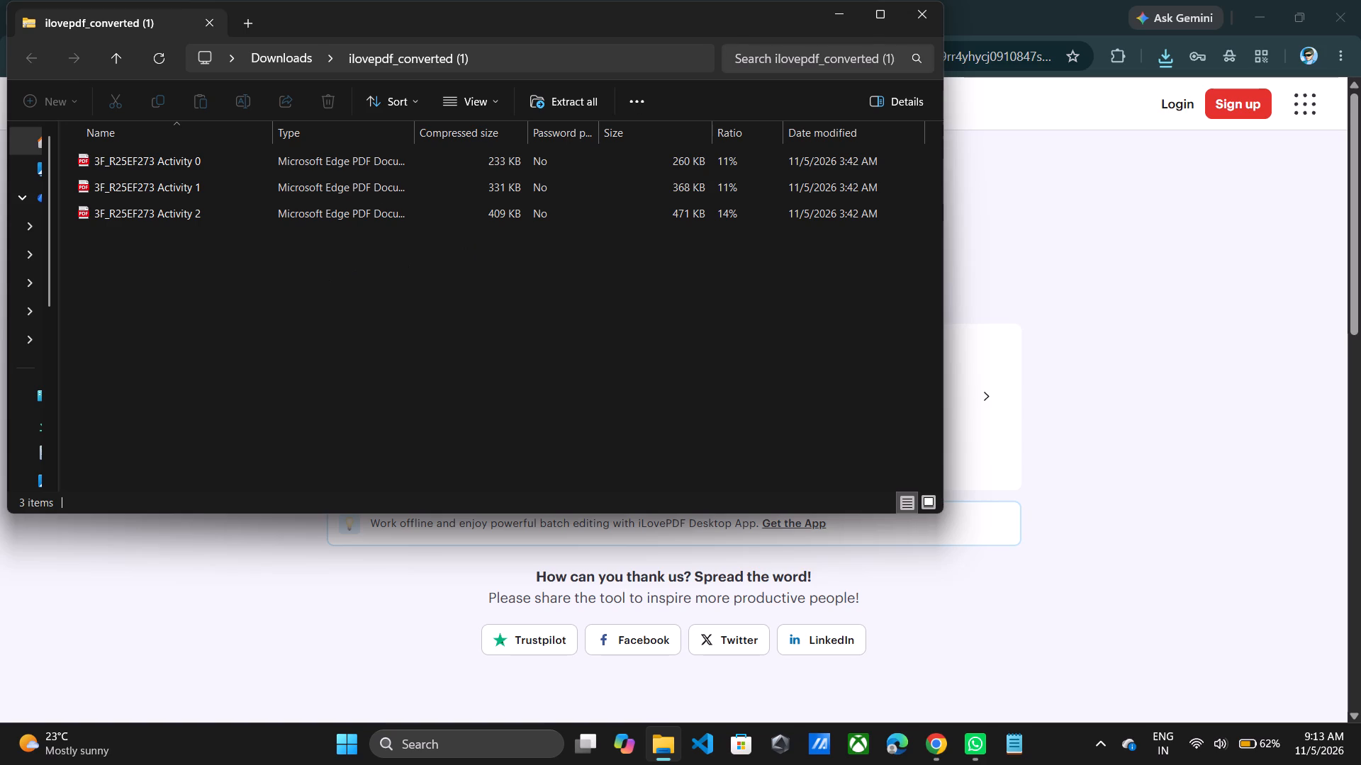
{"action": "left_click", "coordinate": [931, 4]}
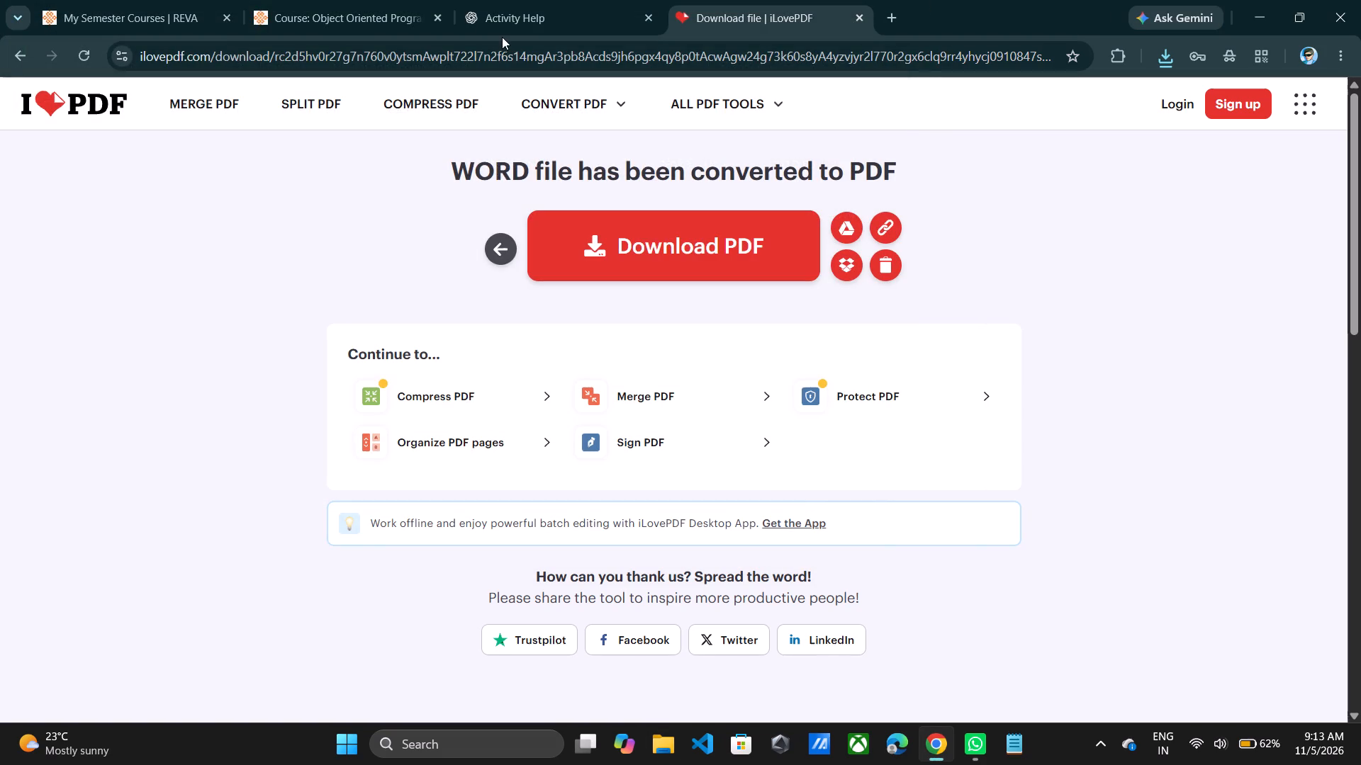
Close the Object Oriented Programming course tab, open Portfolio Building from the first page of semester courses, and dismiss the level-up notice.
{"action": "left_click", "coordinate": [374, 16]}
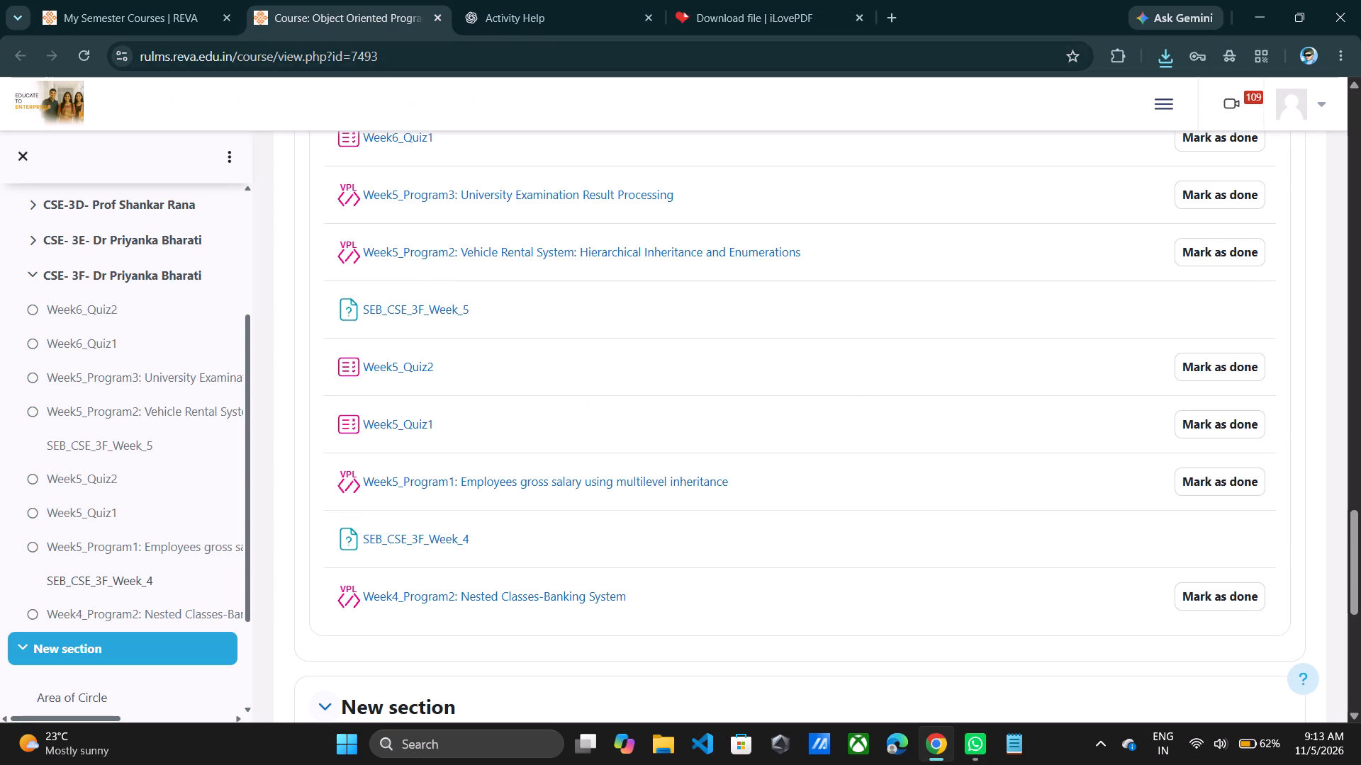
{"action": "left_click", "coordinate": [442, 15]}
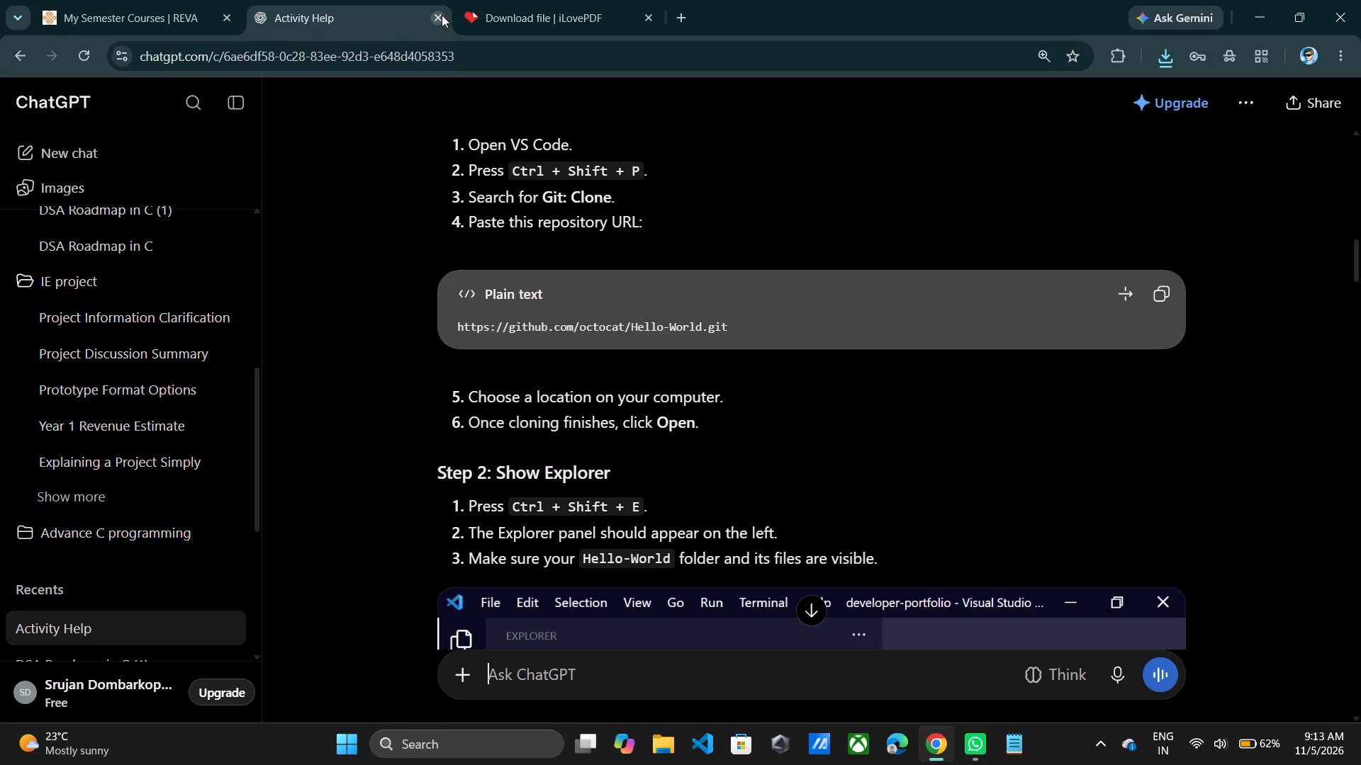
{"action": "left_click", "coordinate": [190, 0]}
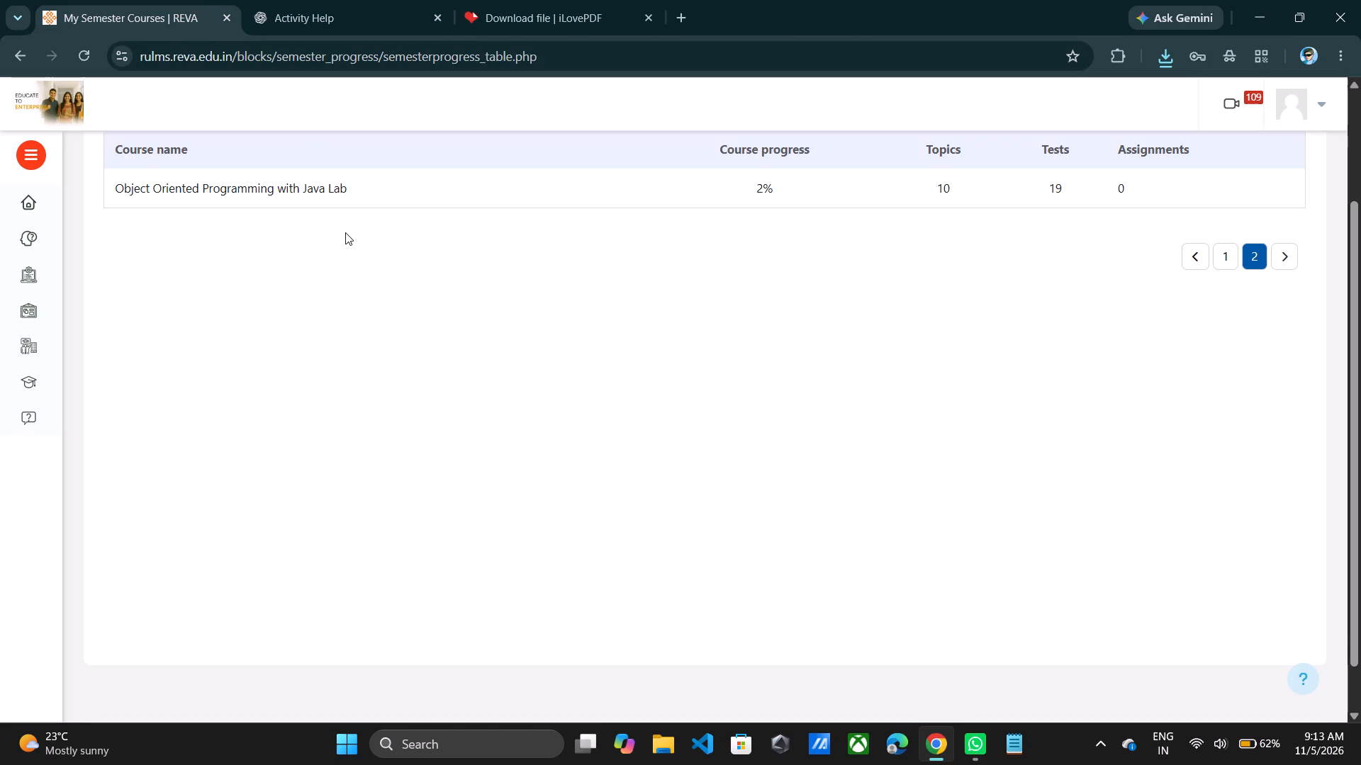
{"action": "scroll", "coordinate": [345, 232], "scroll_direction": "up", "scroll_amount": 1}
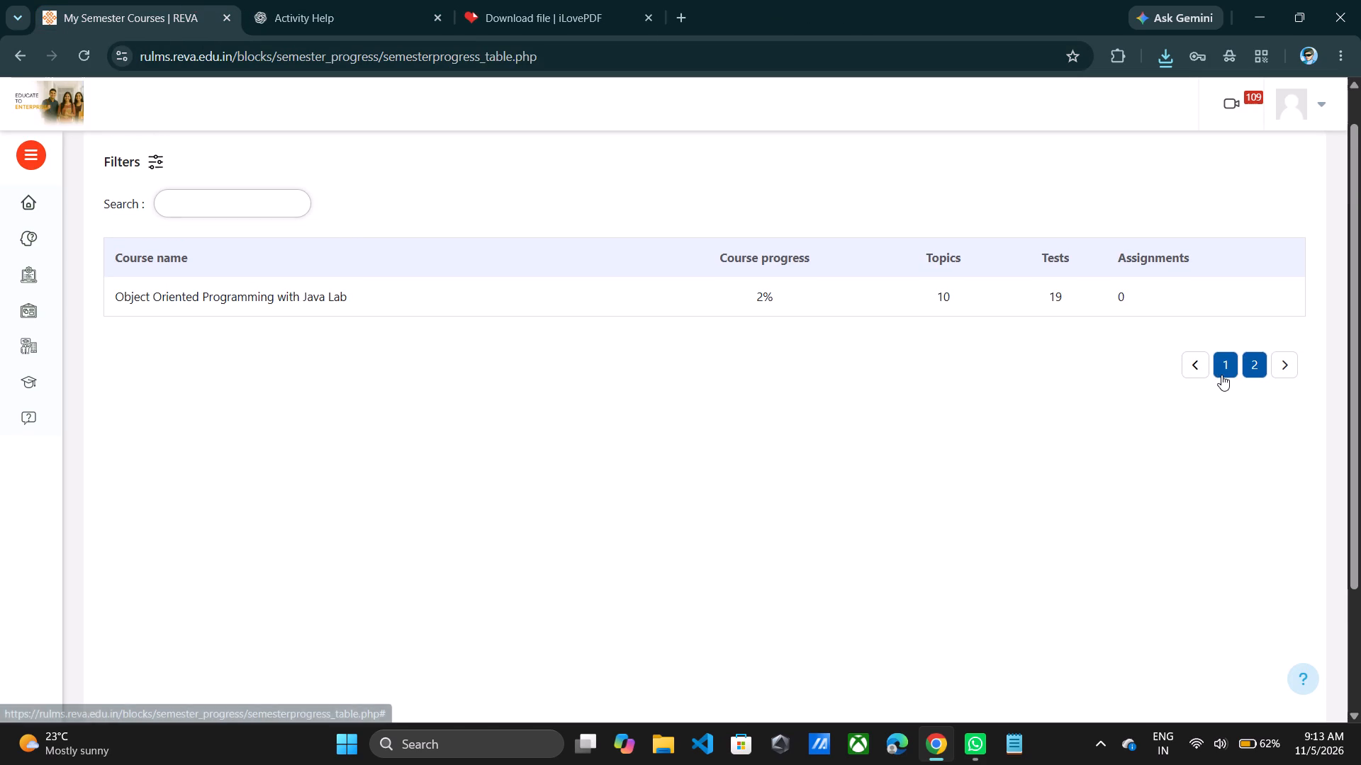
{"action": "left_click", "coordinate": [1194, 369]}
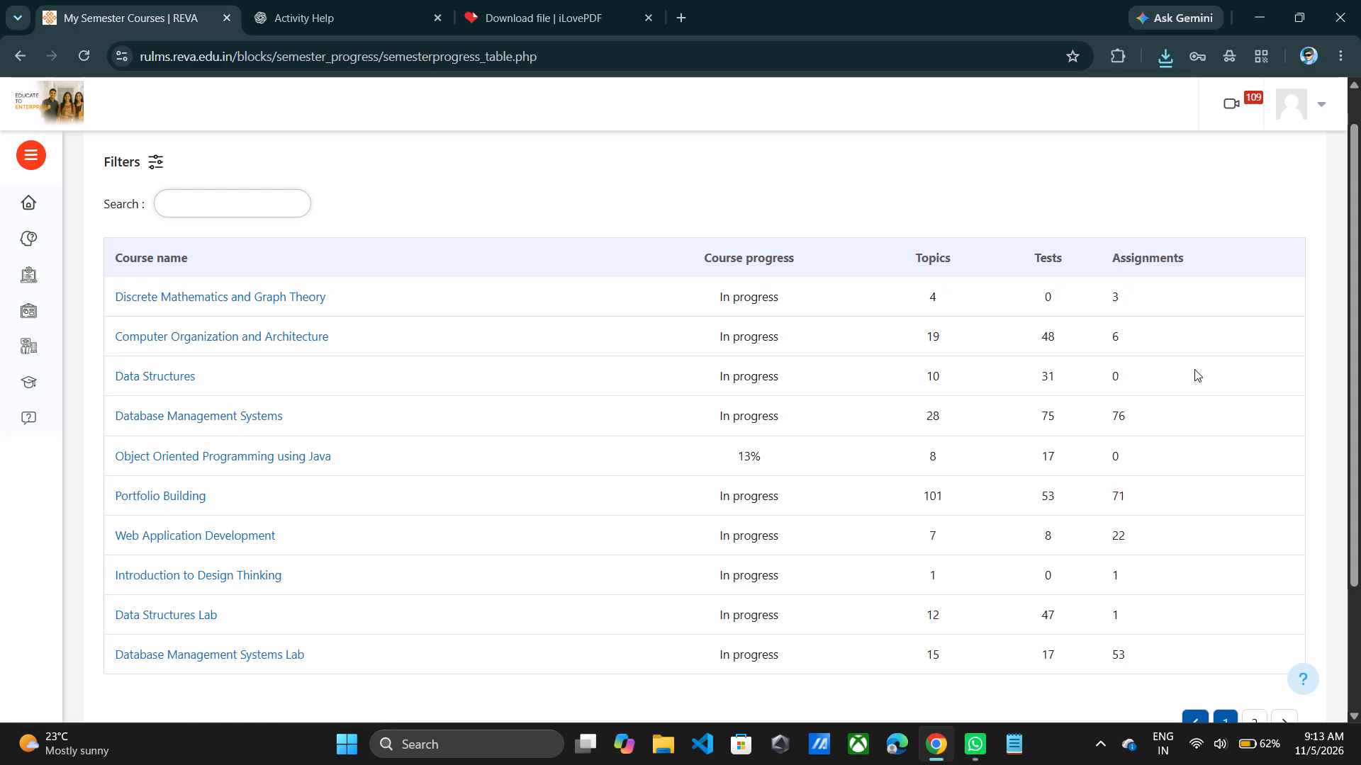
{"action": "left_click", "coordinate": [198, 500]}
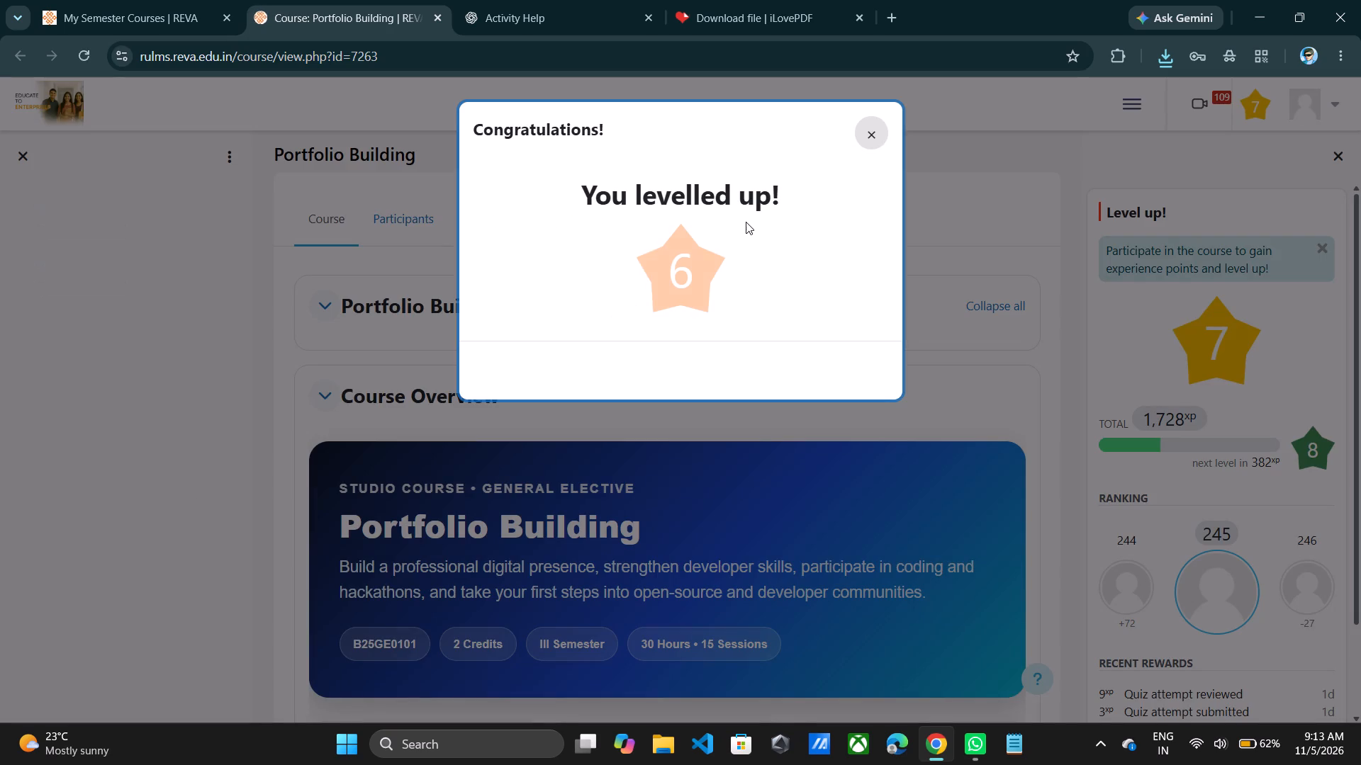
{"action": "left_click", "coordinate": [868, 137]}
Open Assignment 1 : DEVELOPMENT ENVIRONMENT SETUP from Activity 1 in the course's Sem-3-F section.
{"action": "scroll", "coordinate": [751, 376], "scroll_direction": "down", "scroll_amount": 5}
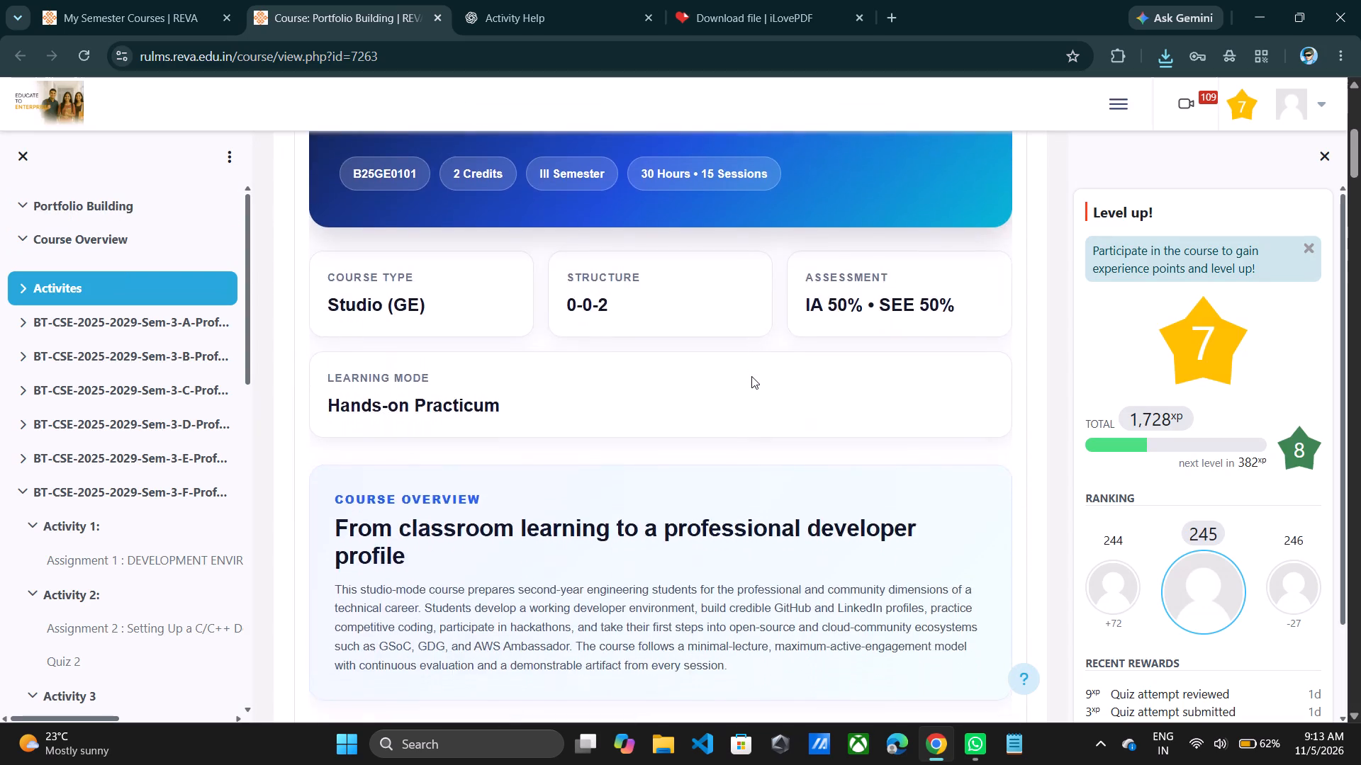
{"action": "scroll", "coordinate": [751, 376], "scroll_direction": "down", "scroll_amount": 15}
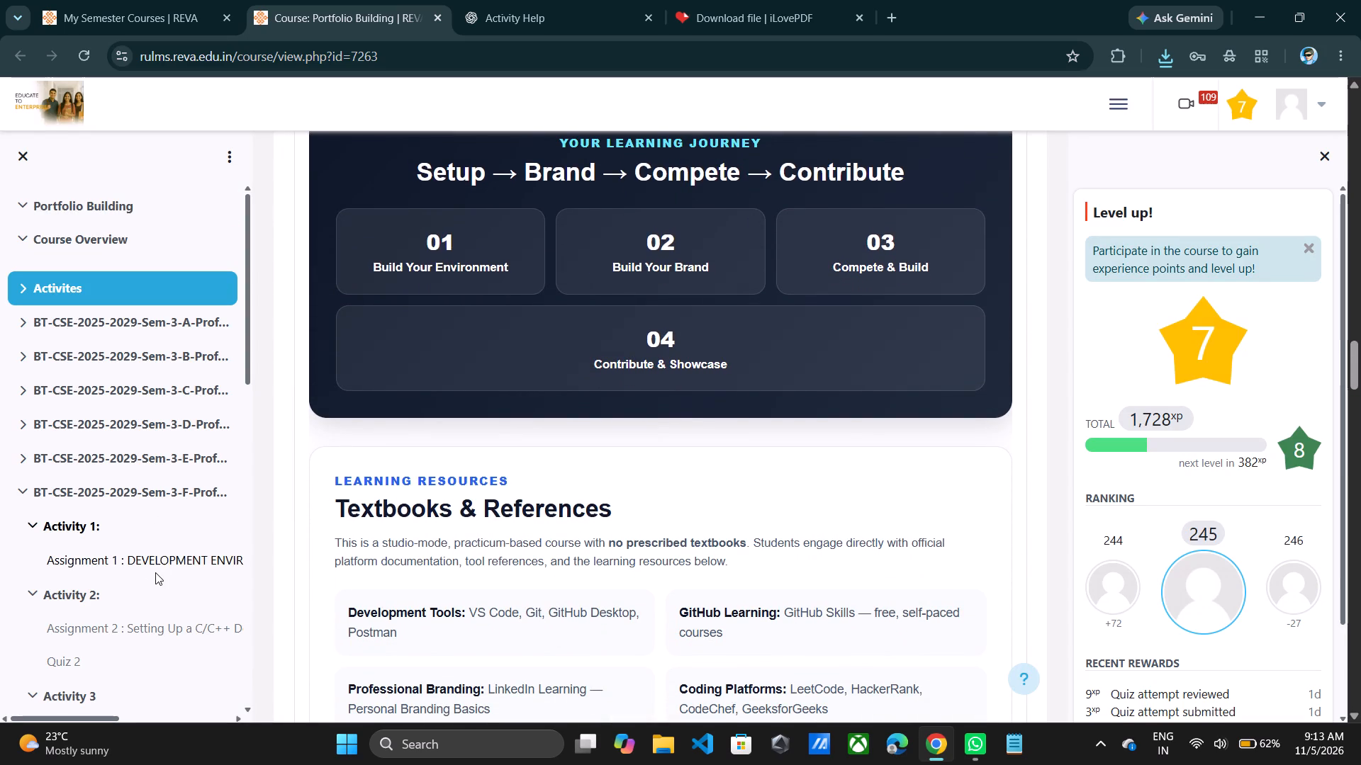
{"action": "left_click", "coordinate": [174, 557]}
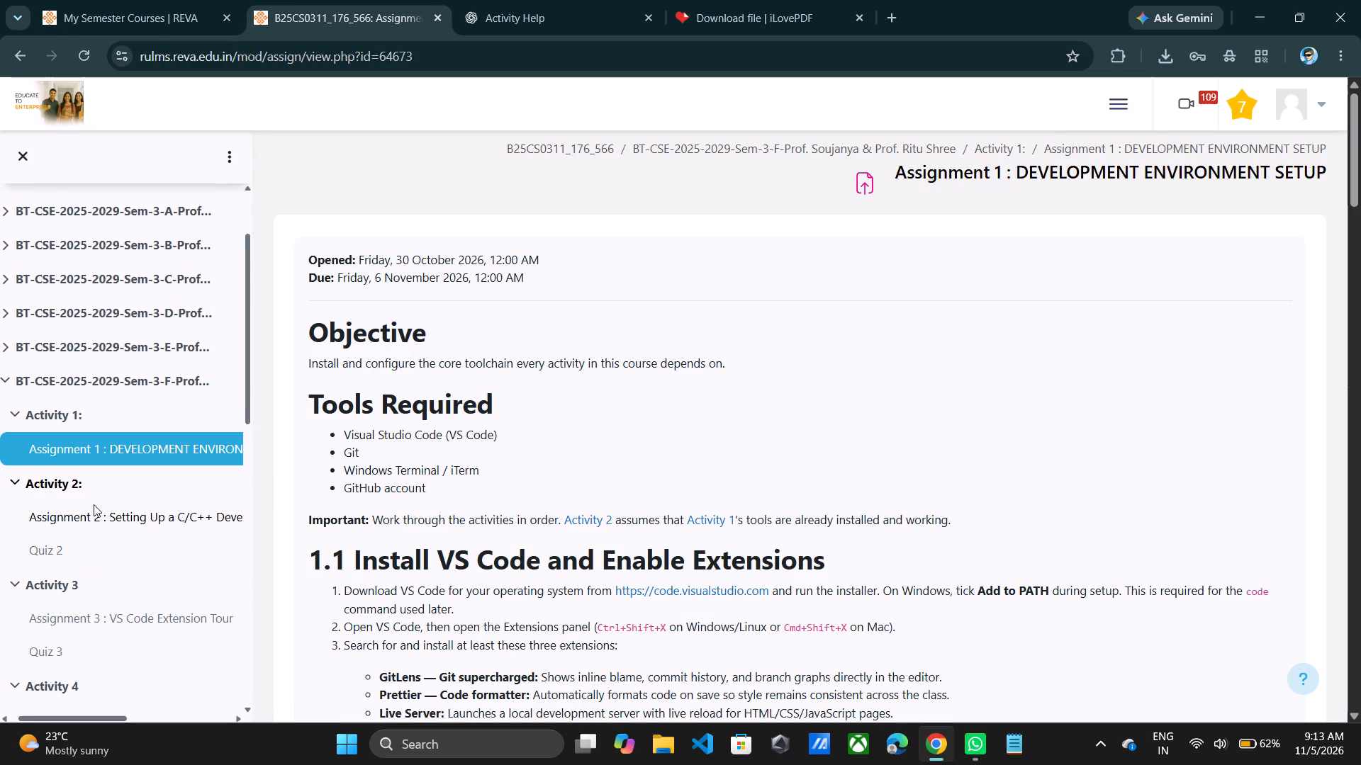
Start adding a submission to Assignment 1 below its instructions and bring up the file submissions area.
{"action": "scroll", "coordinate": [94, 504], "scroll_direction": "down", "scroll_amount": 7}
{"action": "scroll", "coordinate": [94, 504], "scroll_direction": "up", "scroll_amount": 5}
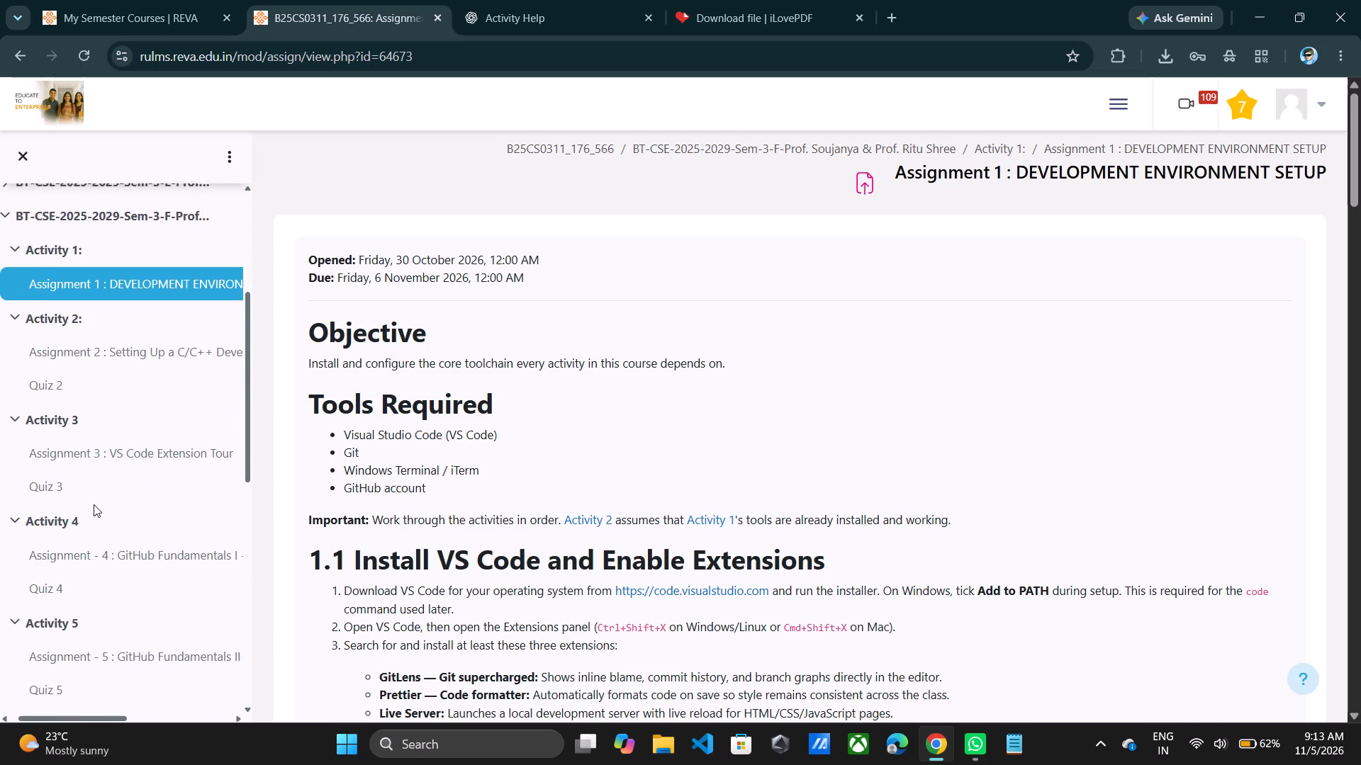
{"action": "scroll", "coordinate": [530, 514], "scroll_direction": "down", "scroll_amount": 5}
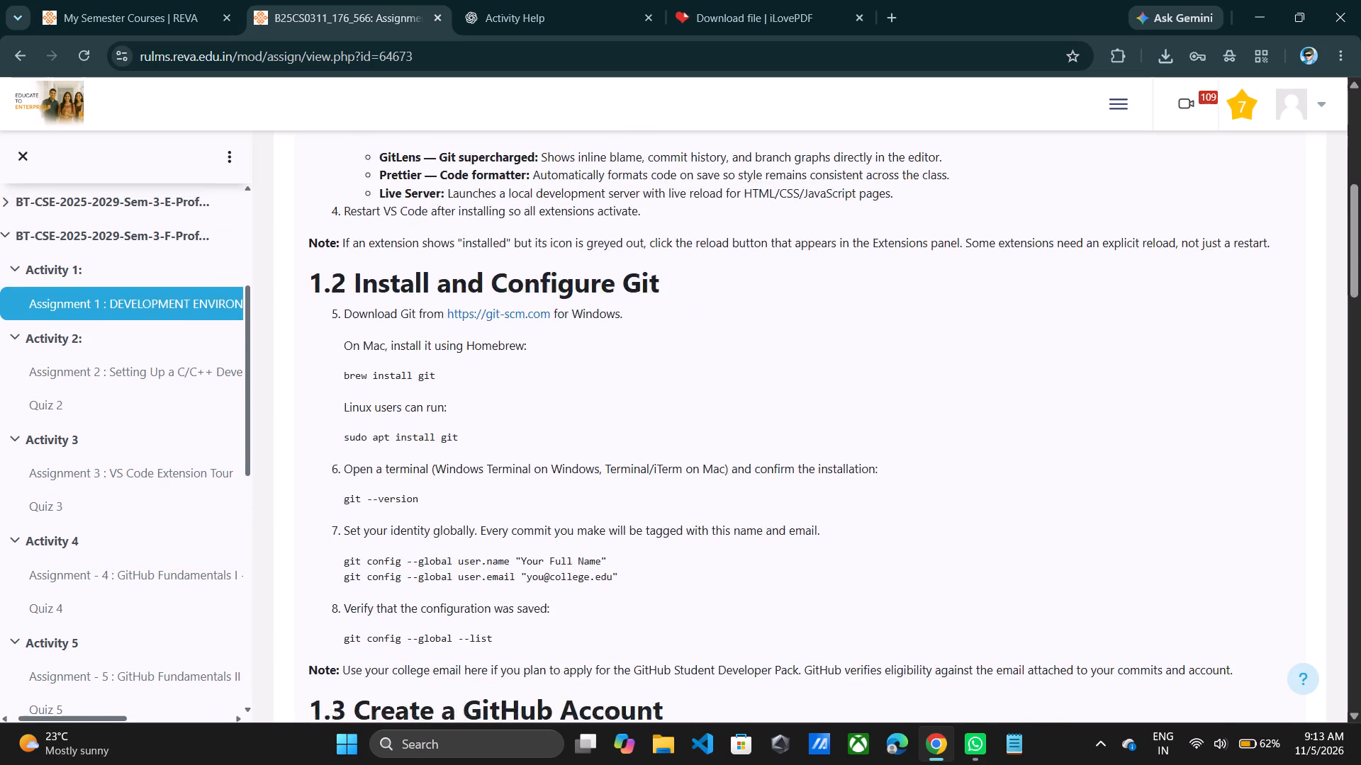
{"action": "scroll", "coordinate": [530, 514], "scroll_direction": "down", "scroll_amount": 7}
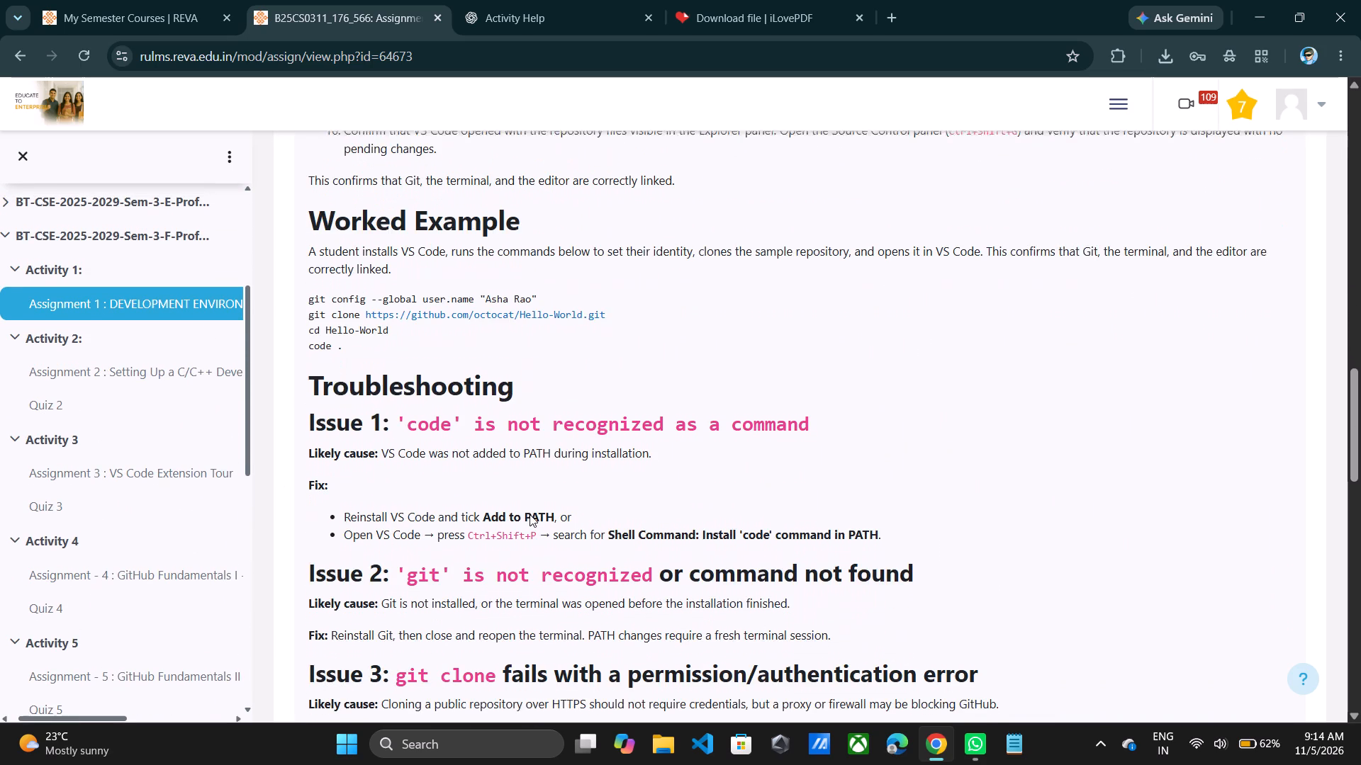
{"action": "scroll", "coordinate": [530, 514], "scroll_direction": "down", "scroll_amount": 4}
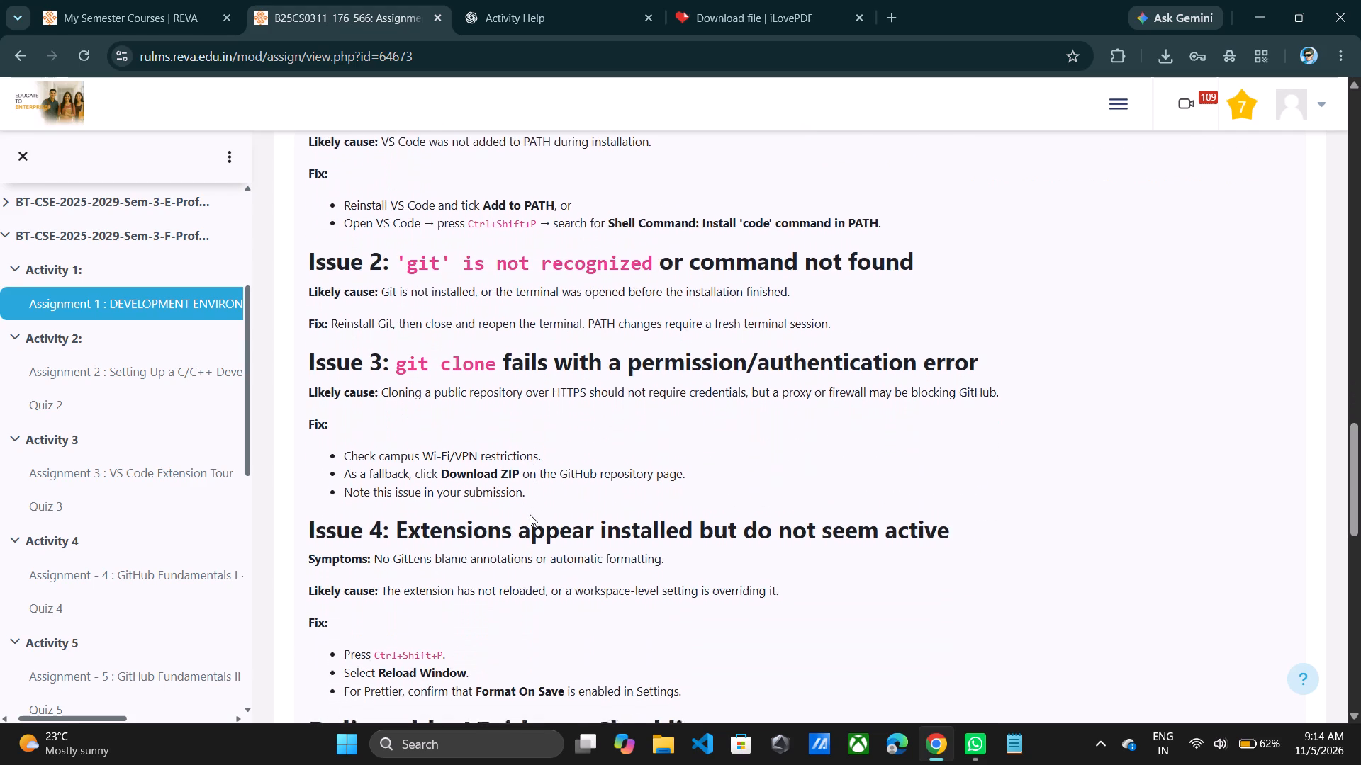
{"action": "scroll", "coordinate": [530, 514], "scroll_direction": "down", "scroll_amount": 2}
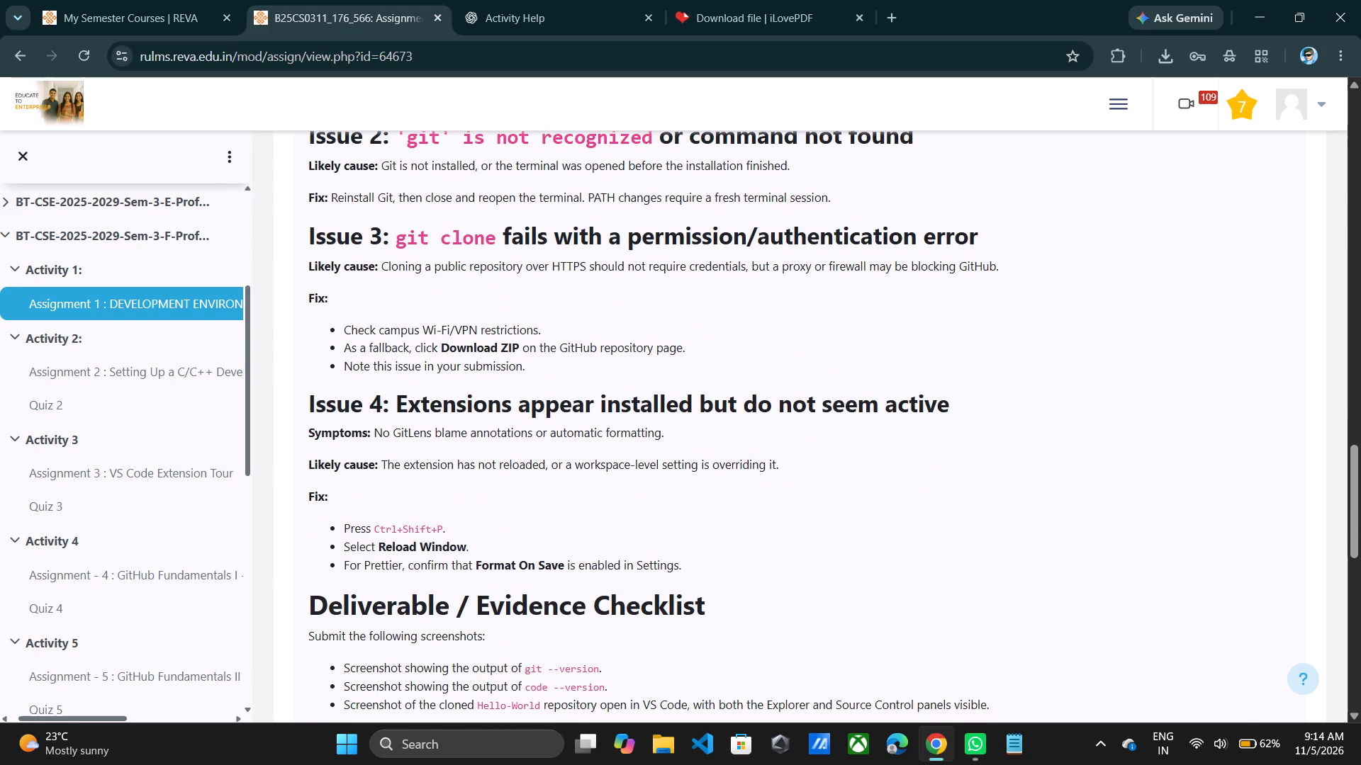
{"action": "scroll", "coordinate": [530, 514], "scroll_direction": "down", "scroll_amount": 2}
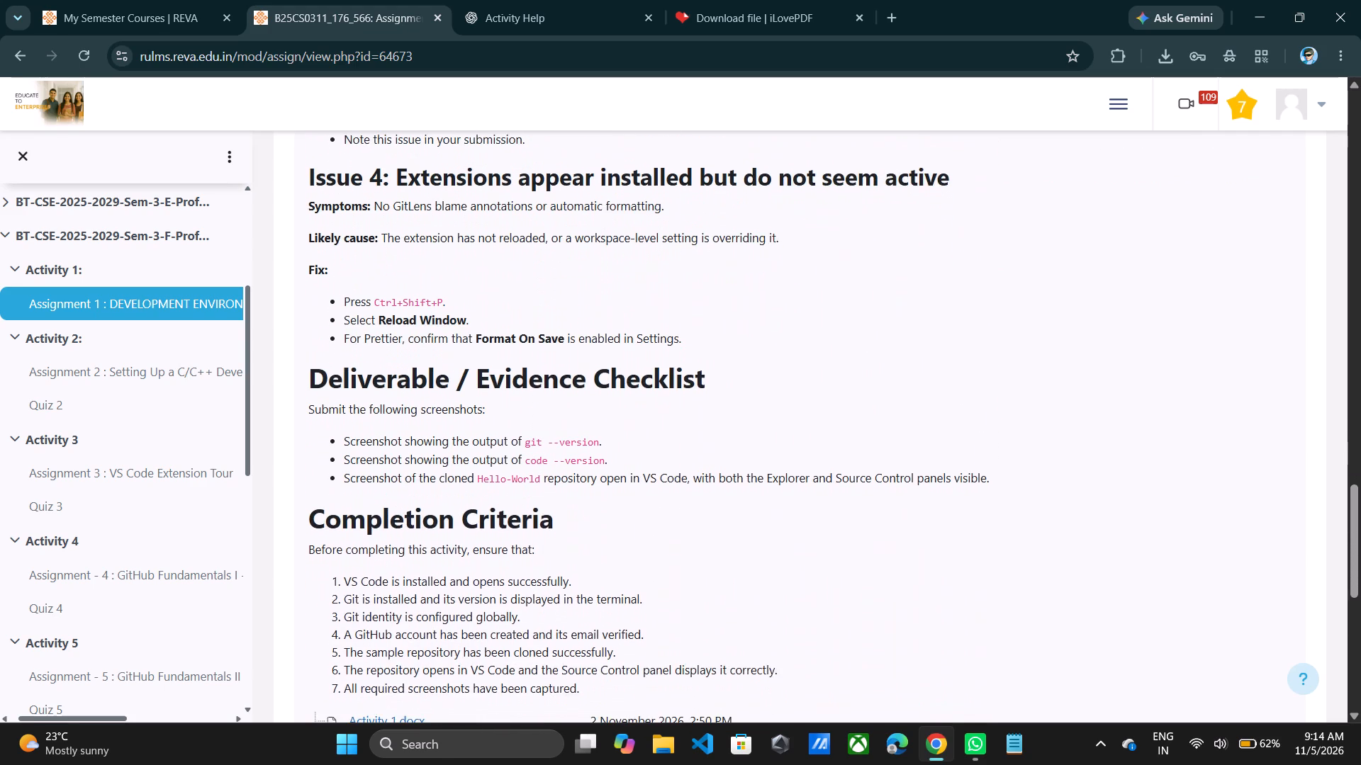
{"action": "scroll", "coordinate": [530, 514], "scroll_direction": "down", "scroll_amount": 4}
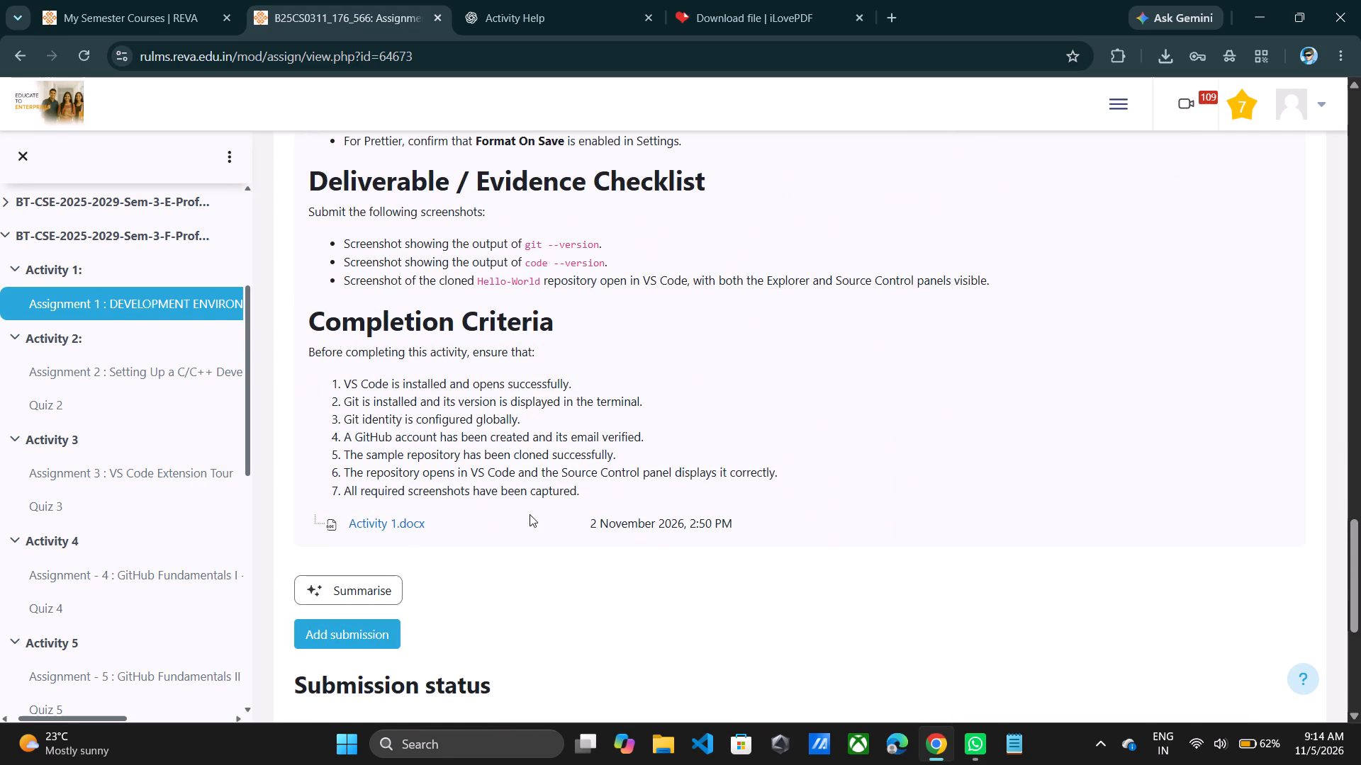
{"action": "scroll", "coordinate": [530, 514], "scroll_direction": "down", "scroll_amount": 3}
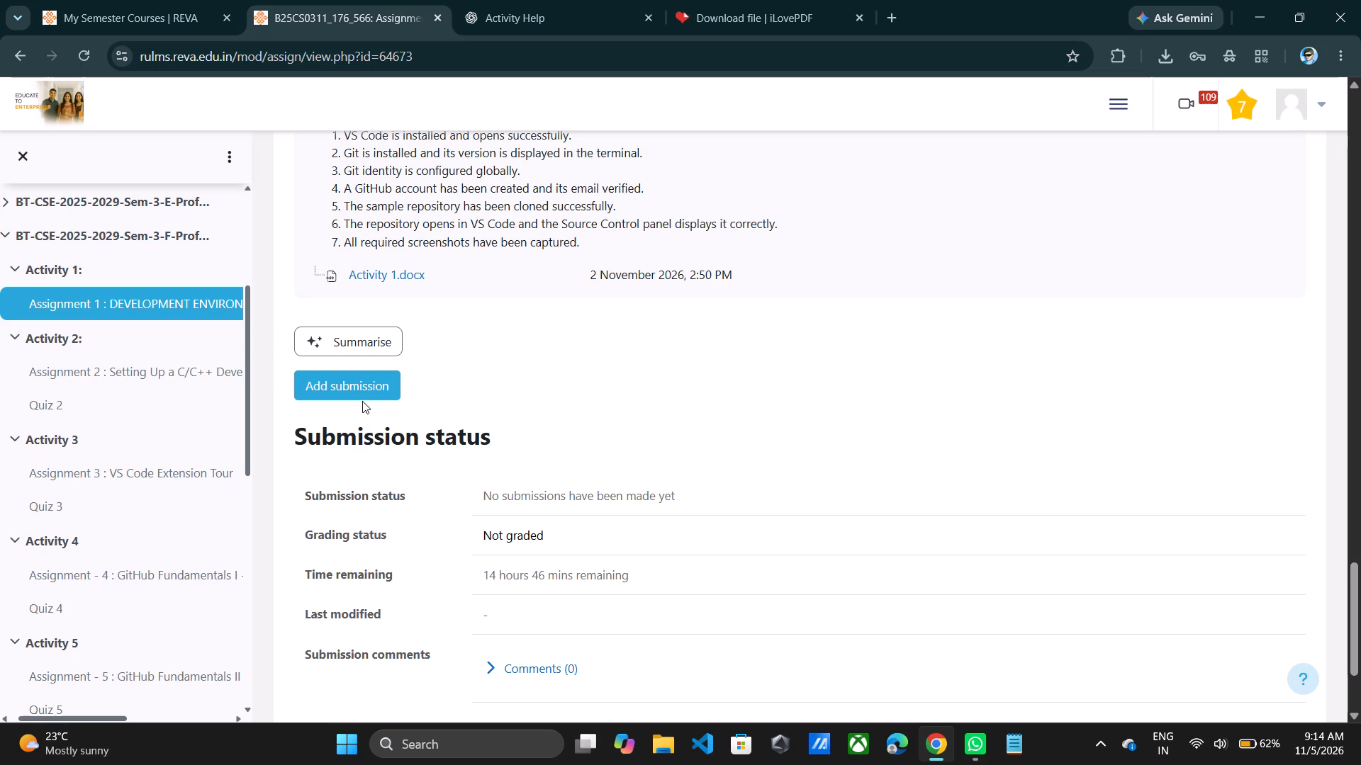
{"action": "left_click", "coordinate": [364, 399]}
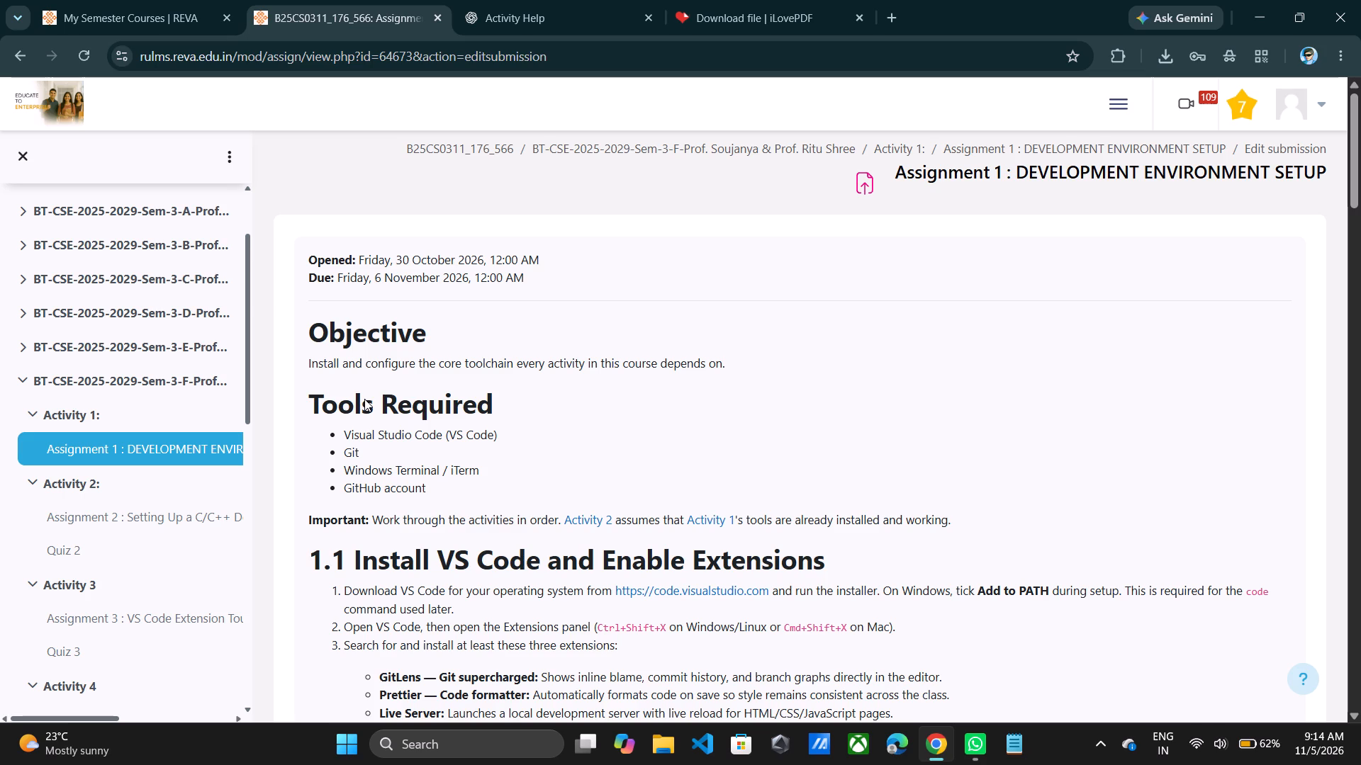
{"action": "scroll", "coordinate": [364, 399], "scroll_direction": "down", "scroll_amount": 5}
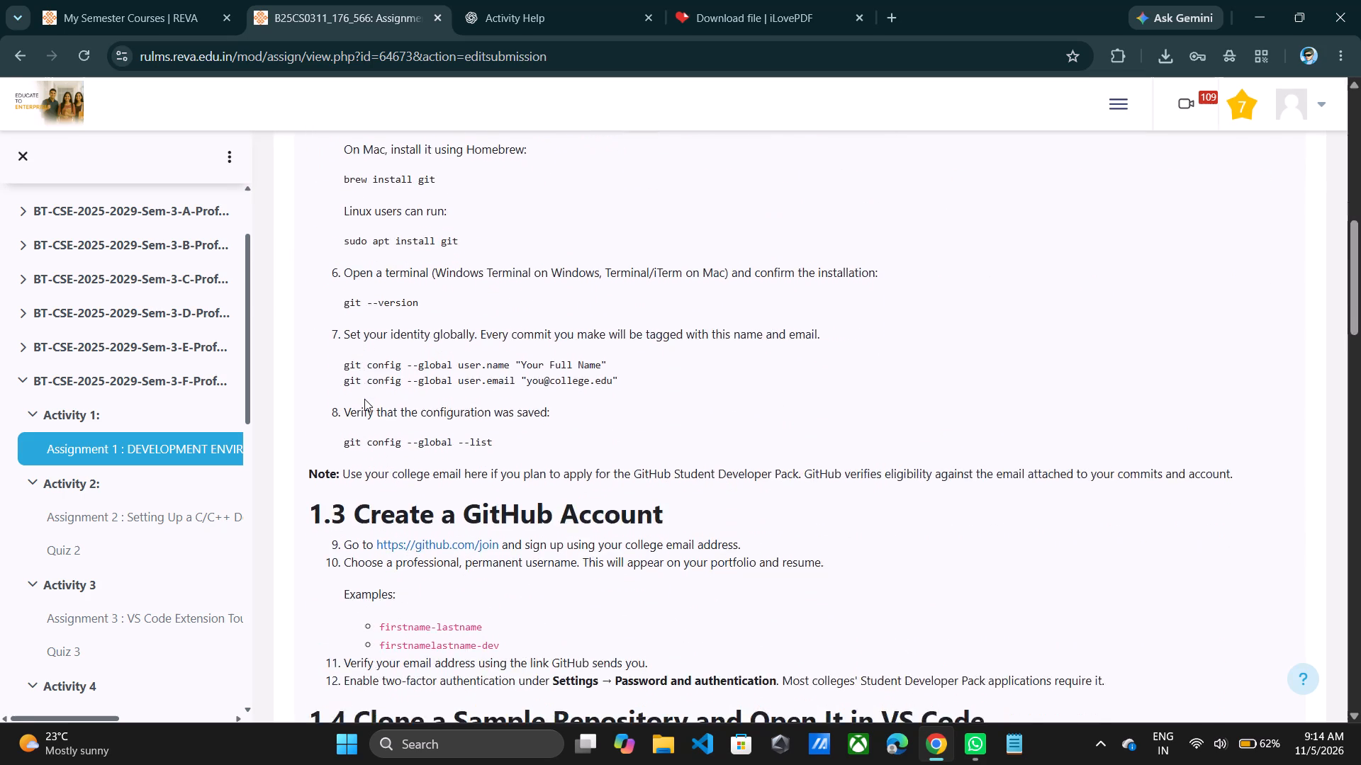
{"action": "scroll", "coordinate": [364, 399], "scroll_direction": "down", "scroll_amount": 12}
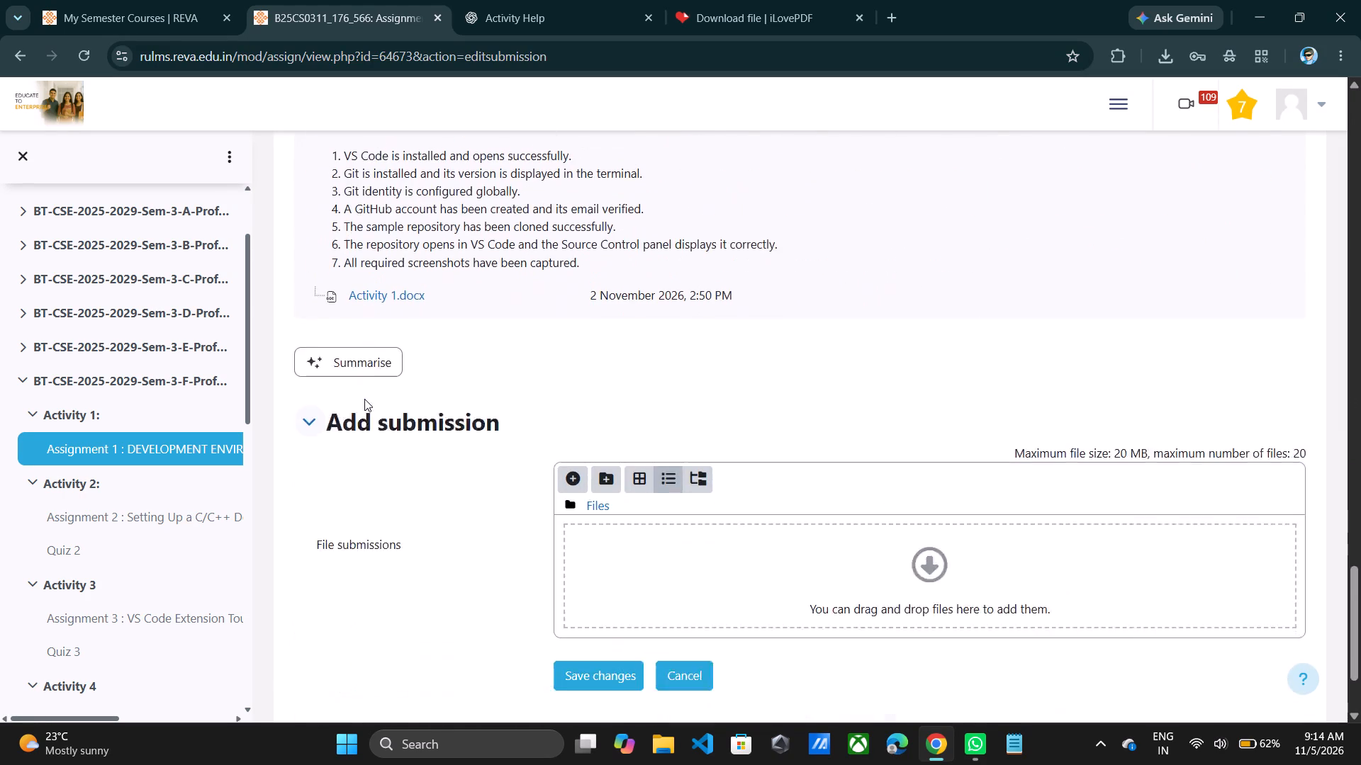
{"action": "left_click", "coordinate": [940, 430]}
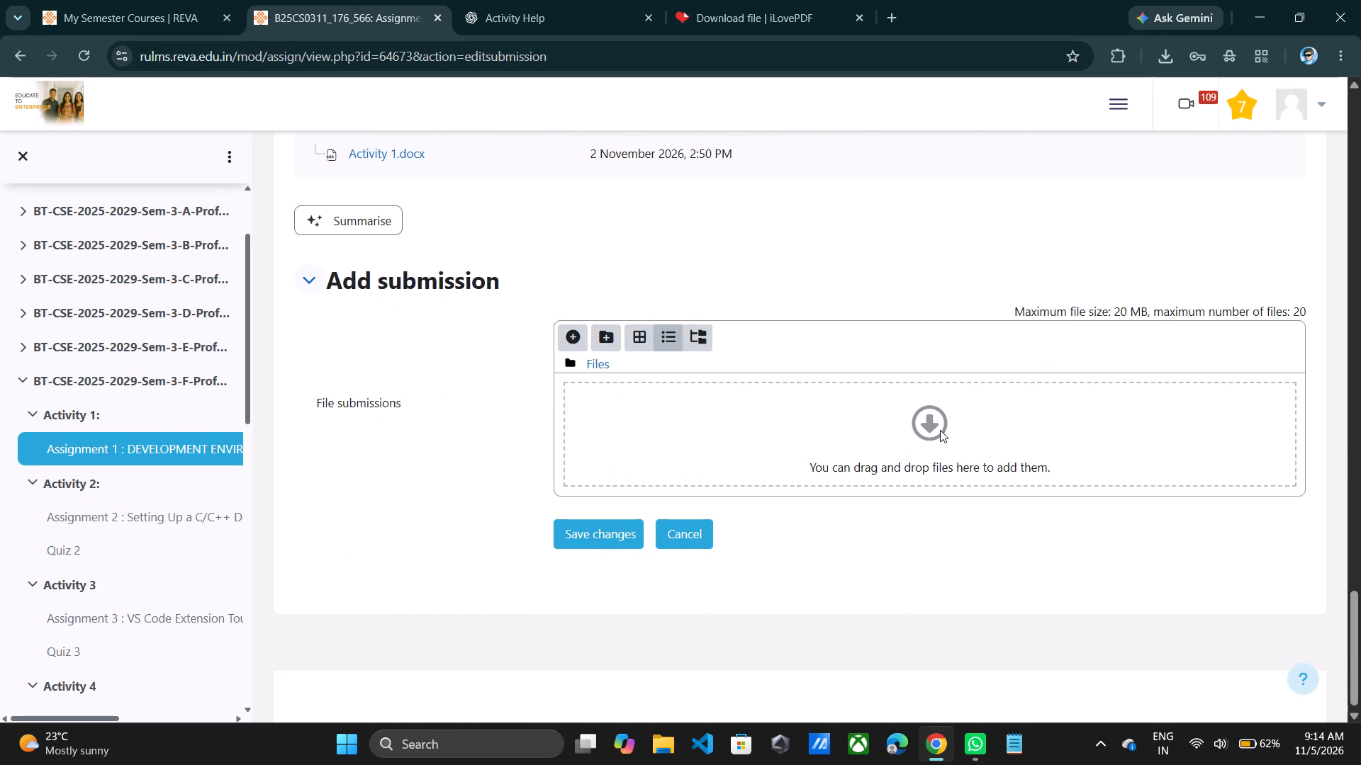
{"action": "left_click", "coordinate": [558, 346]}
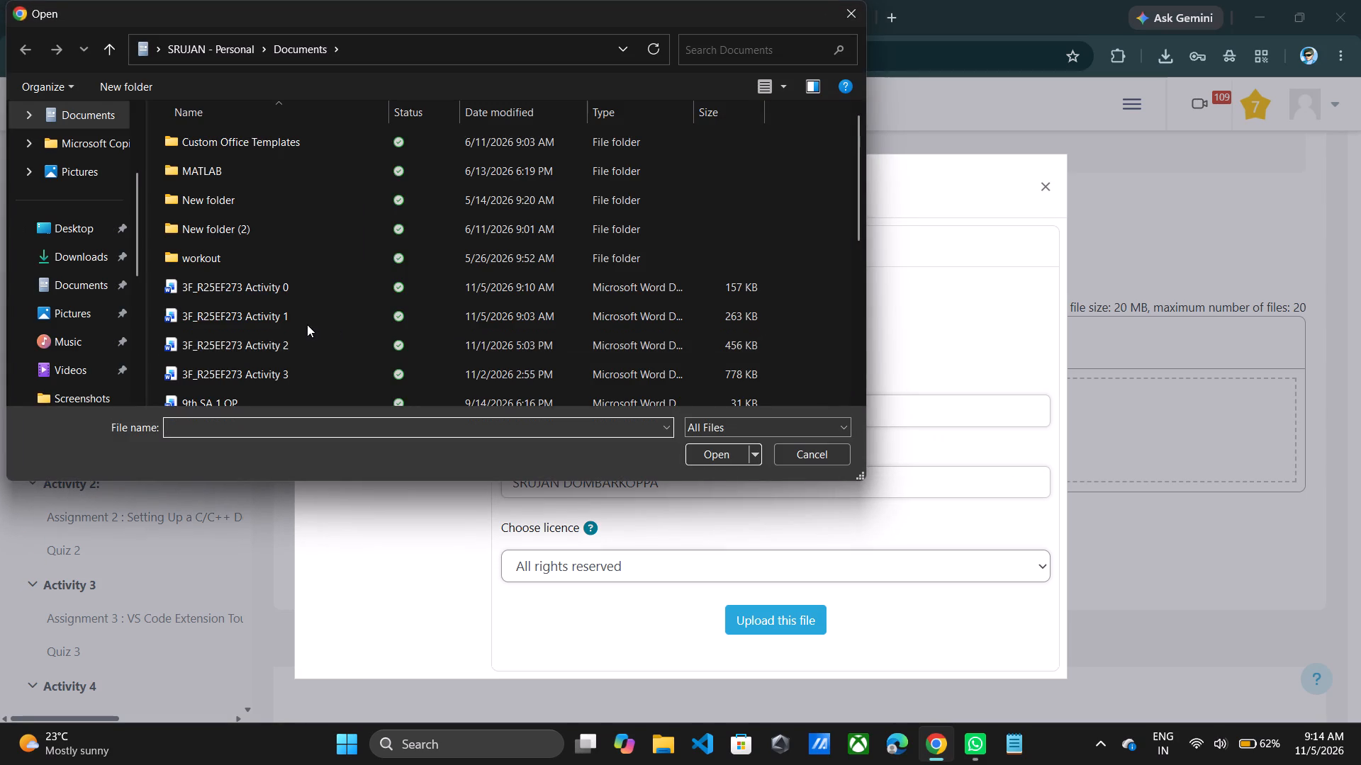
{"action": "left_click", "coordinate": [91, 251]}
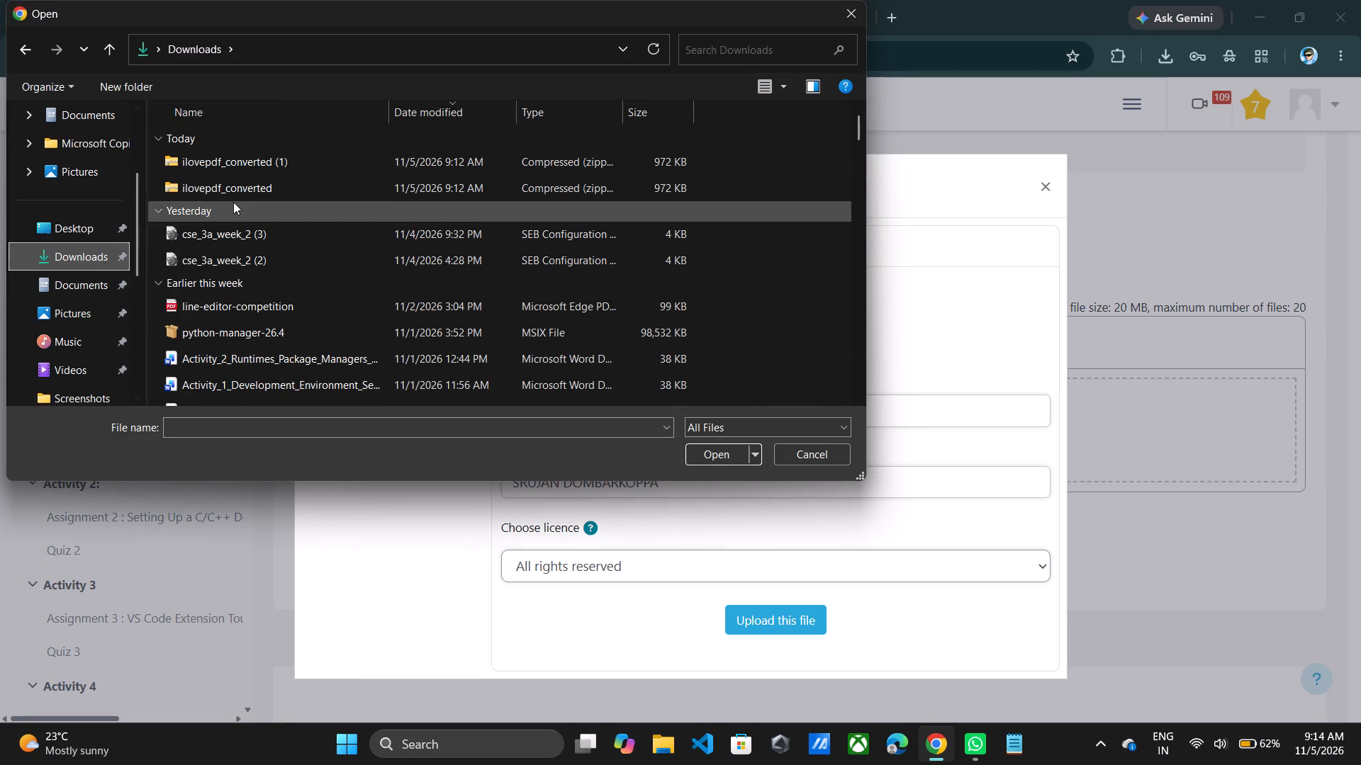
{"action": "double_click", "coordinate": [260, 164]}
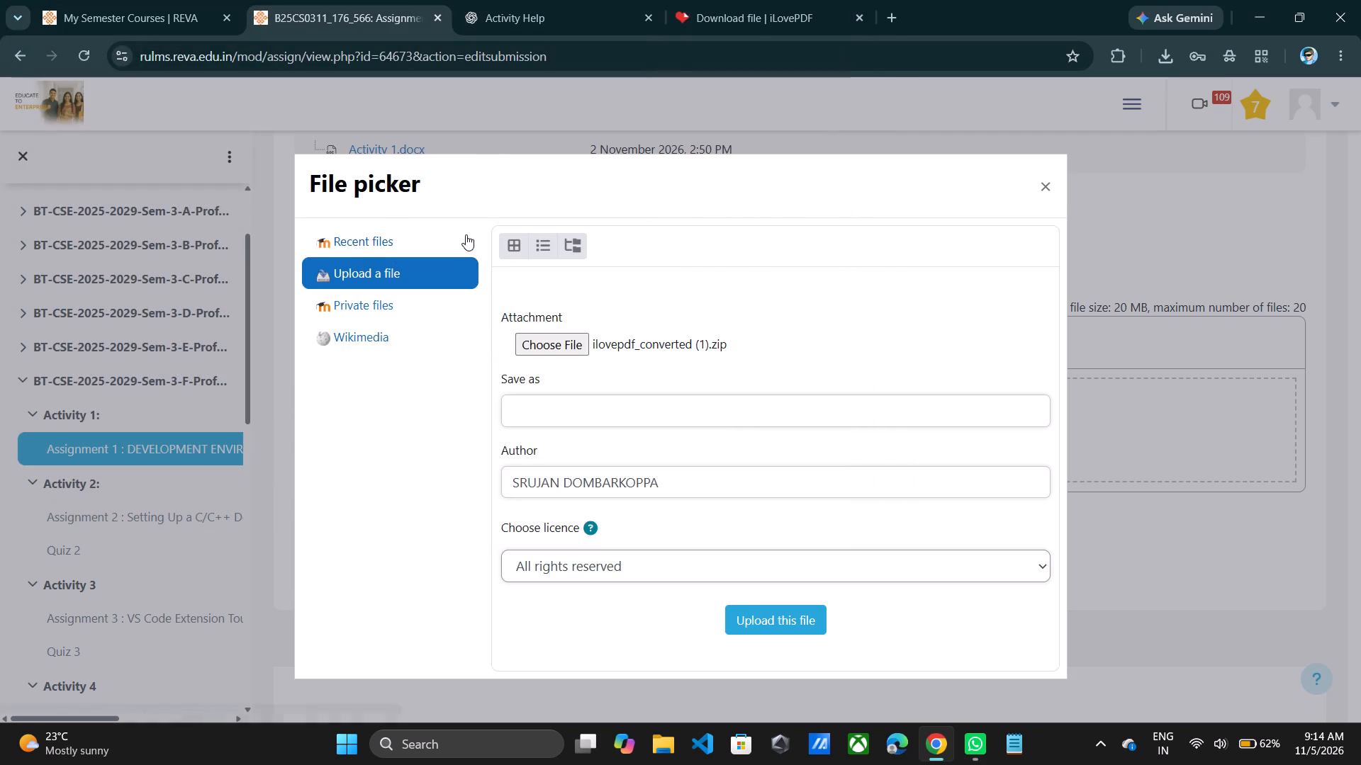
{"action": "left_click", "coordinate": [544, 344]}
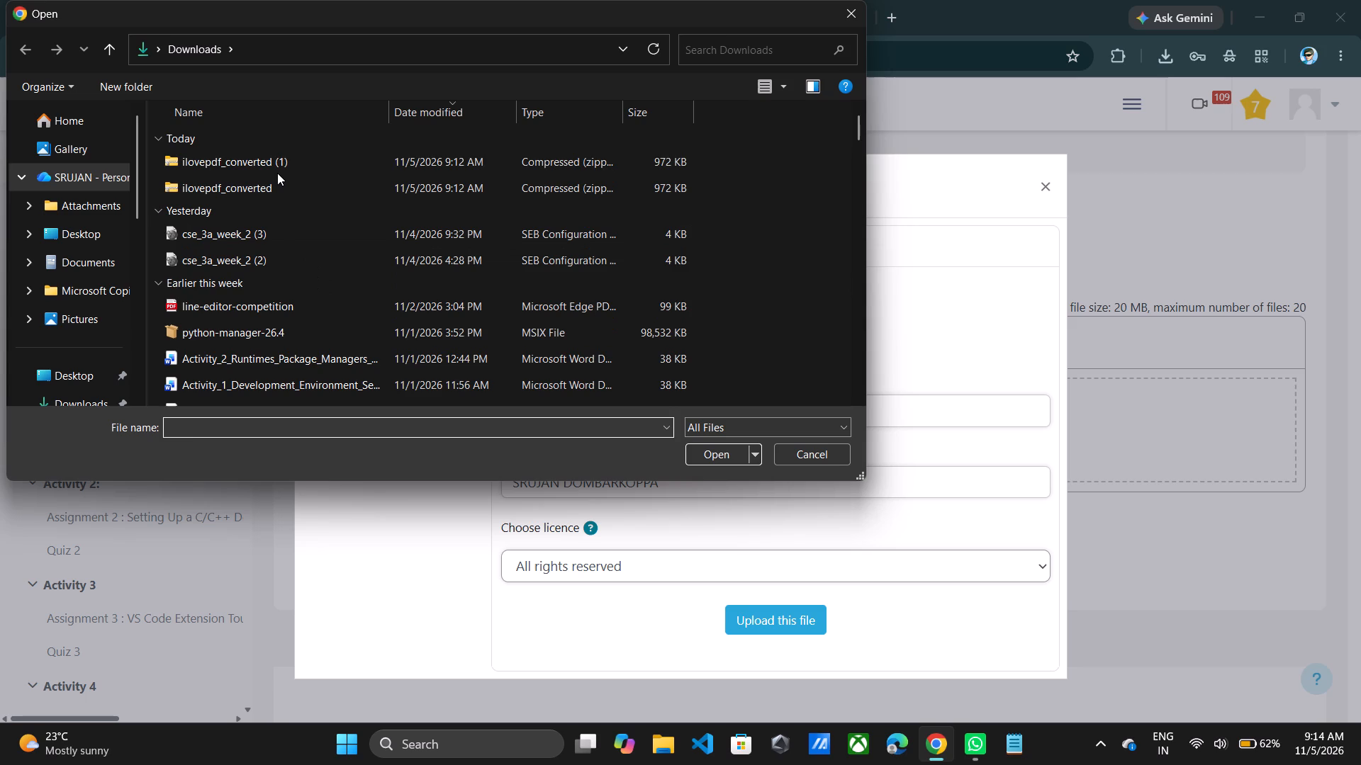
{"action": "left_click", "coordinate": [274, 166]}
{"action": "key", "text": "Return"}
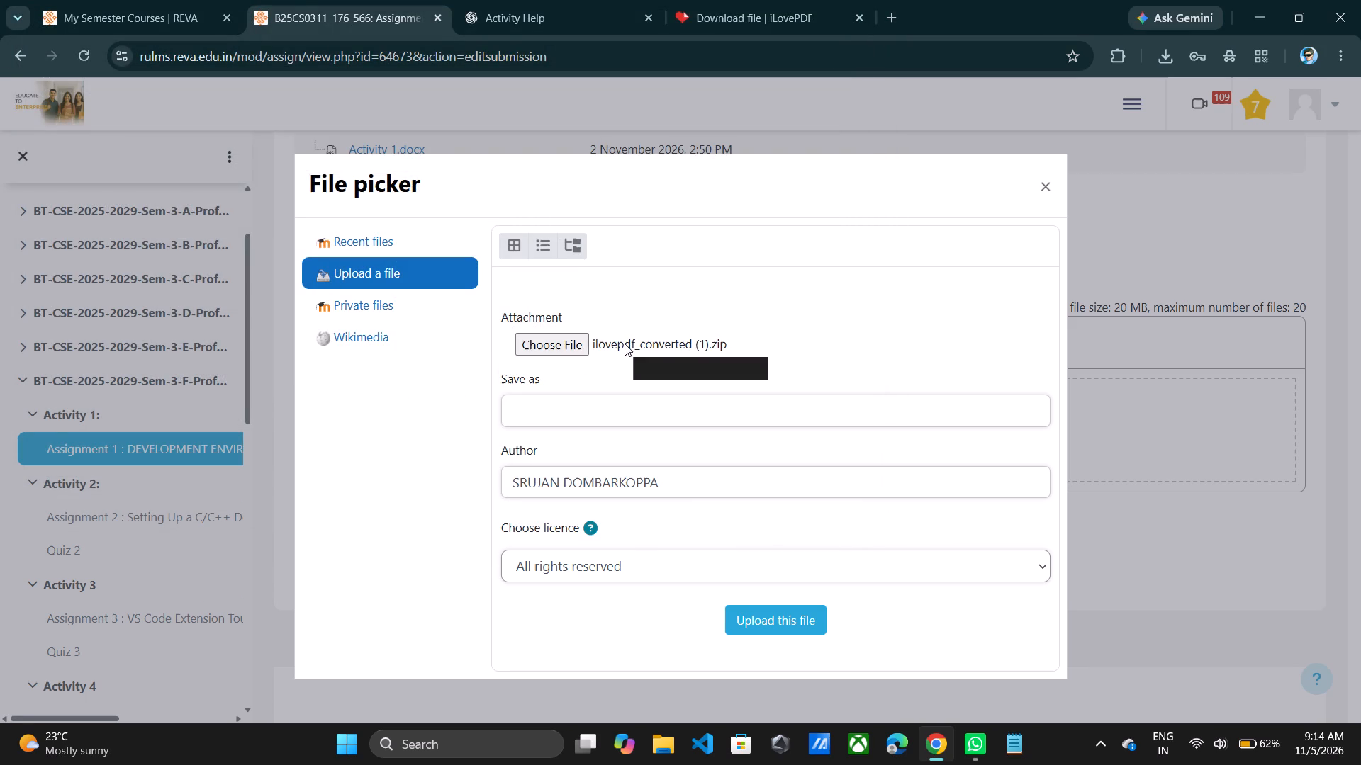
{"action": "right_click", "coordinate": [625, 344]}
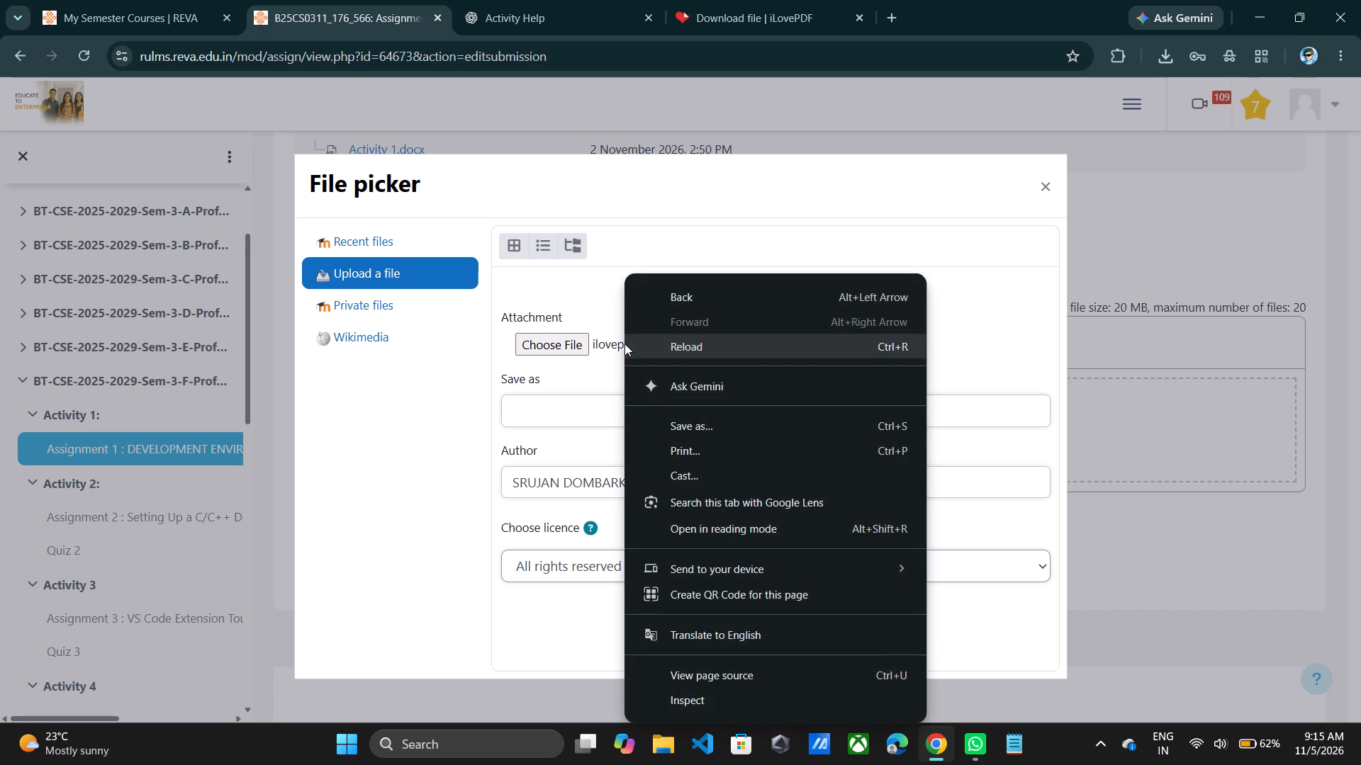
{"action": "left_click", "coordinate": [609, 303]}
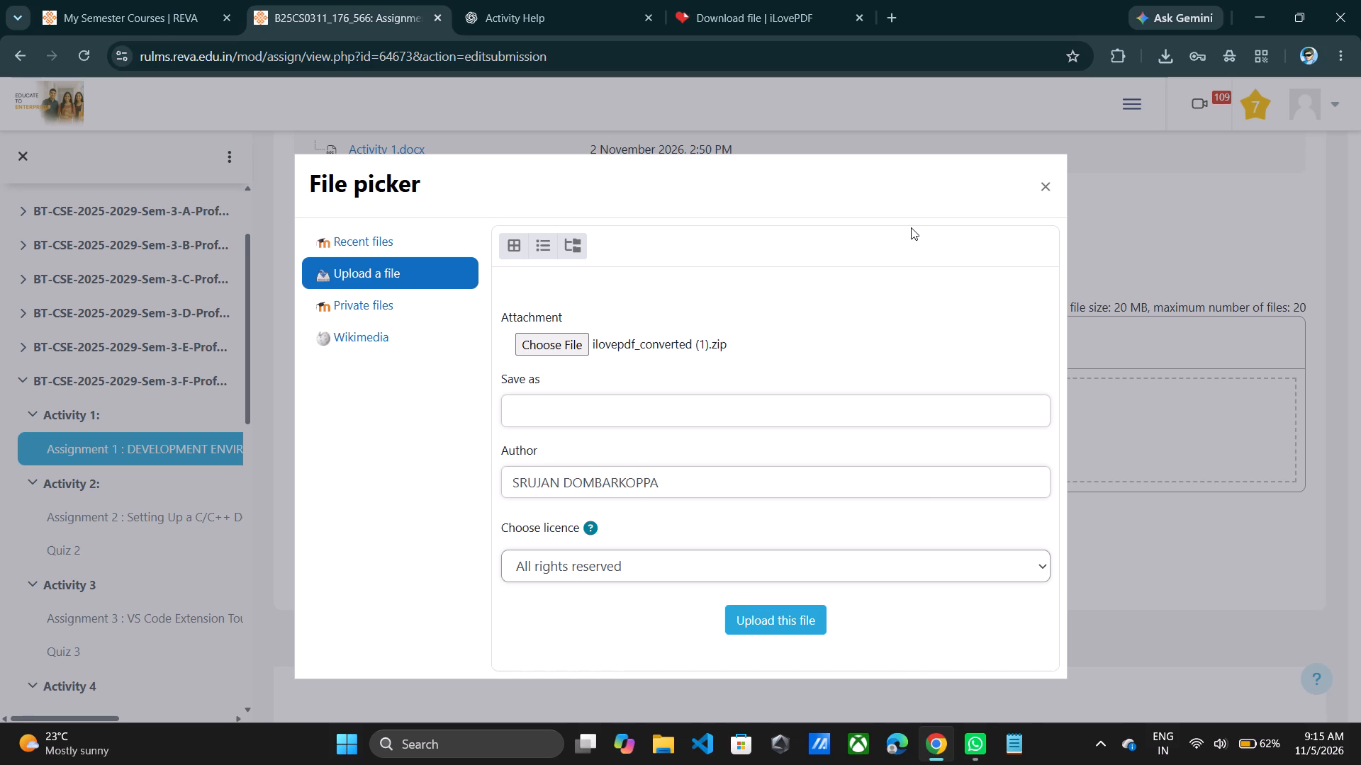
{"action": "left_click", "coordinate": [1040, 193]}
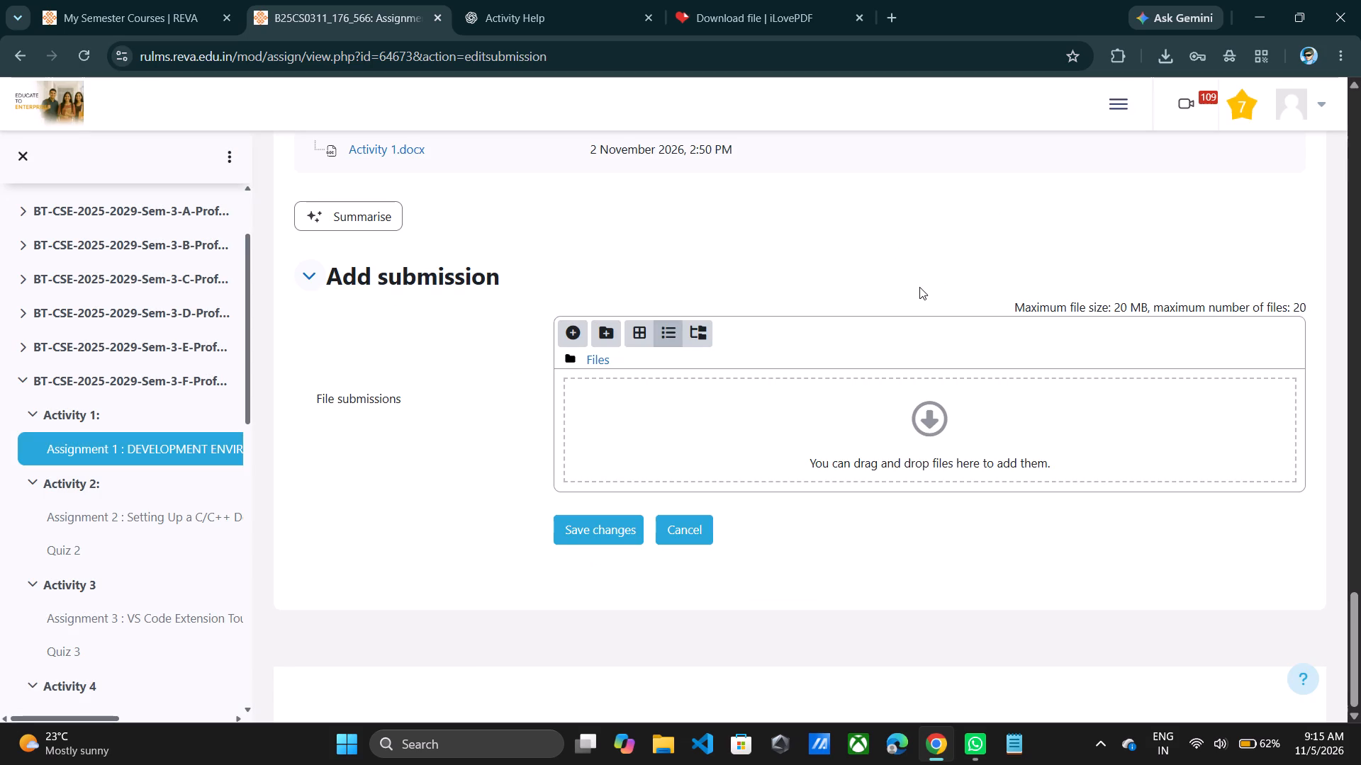
Add the Activity 0 PDF from the ilovepdf_converted (1) zip in Downloads to the Assignment 1 submission and save the changes.
{"action": "left_click", "coordinate": [666, 740]}
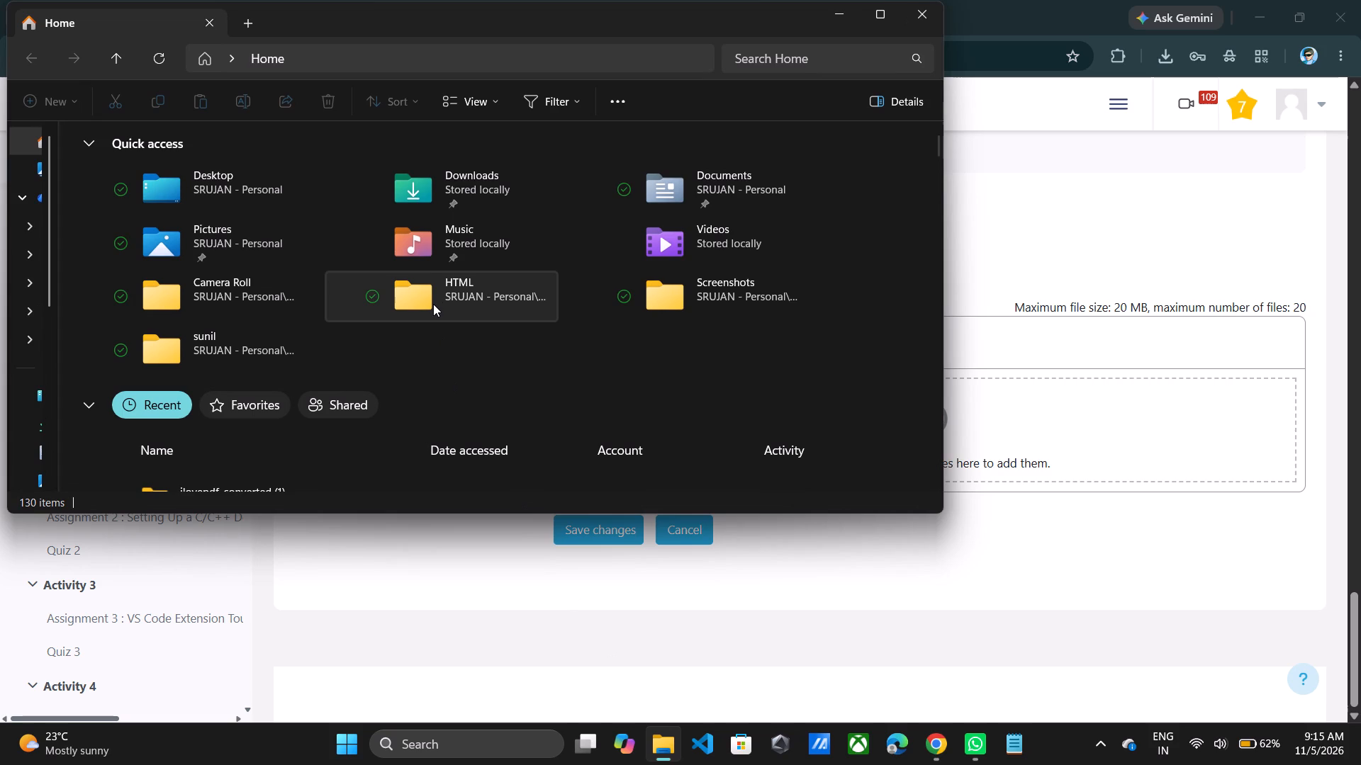
{"action": "left_click", "coordinate": [427, 174]}
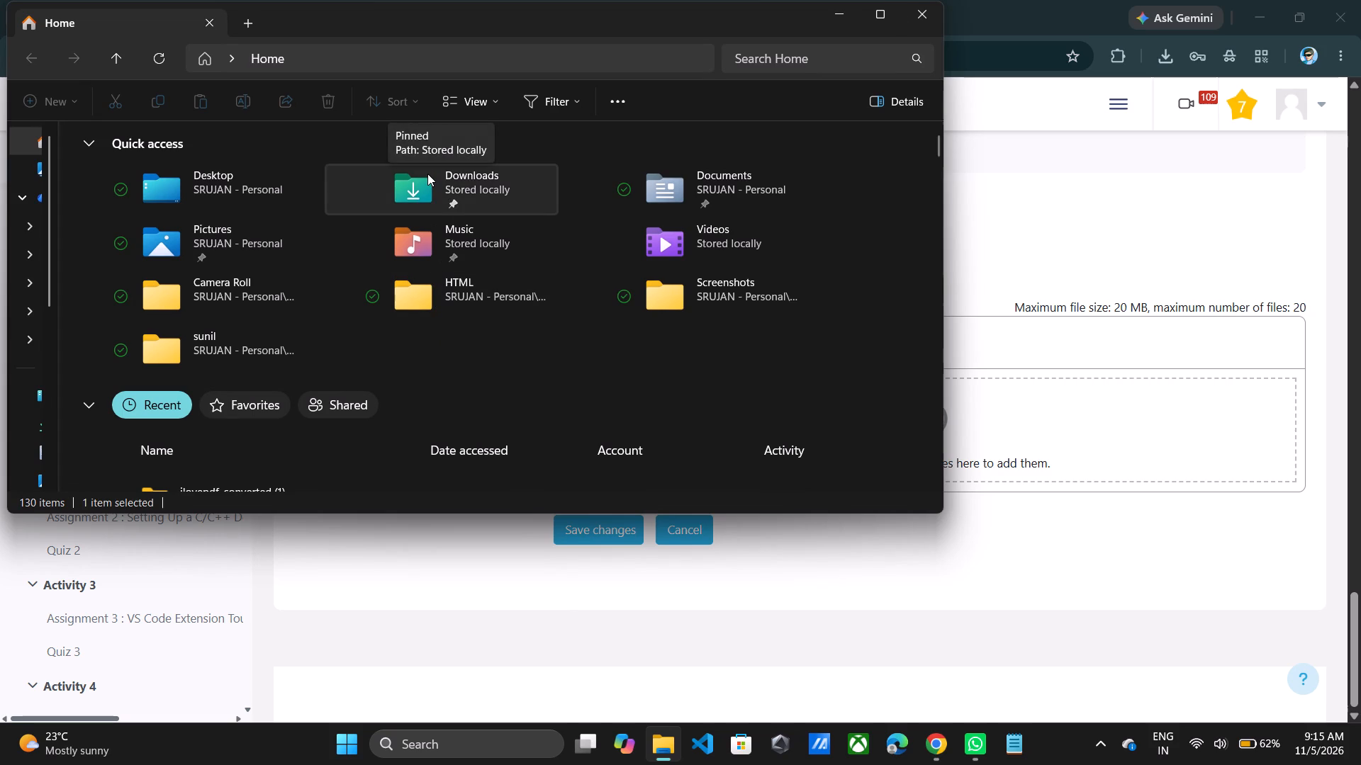
{"action": "double_click", "coordinate": [427, 174]}
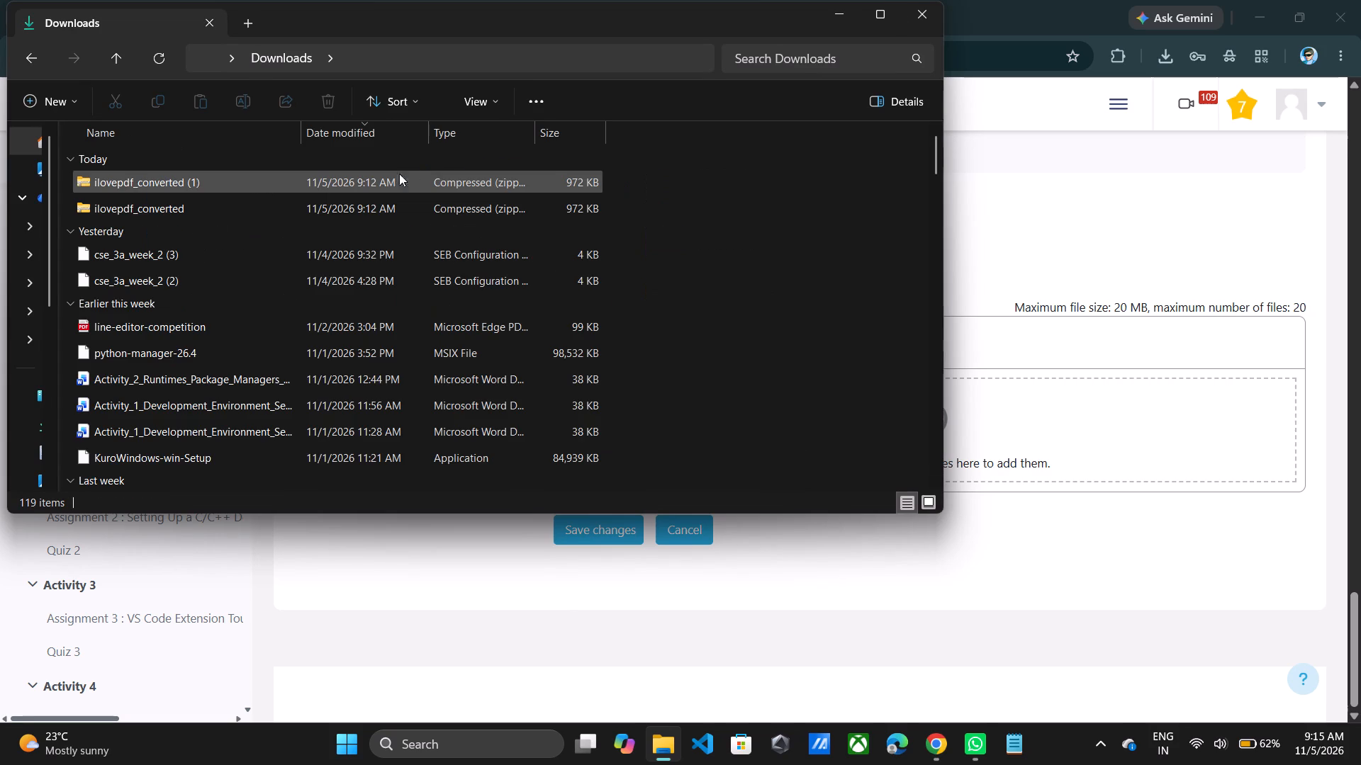
{"action": "double_click", "coordinate": [201, 173]}
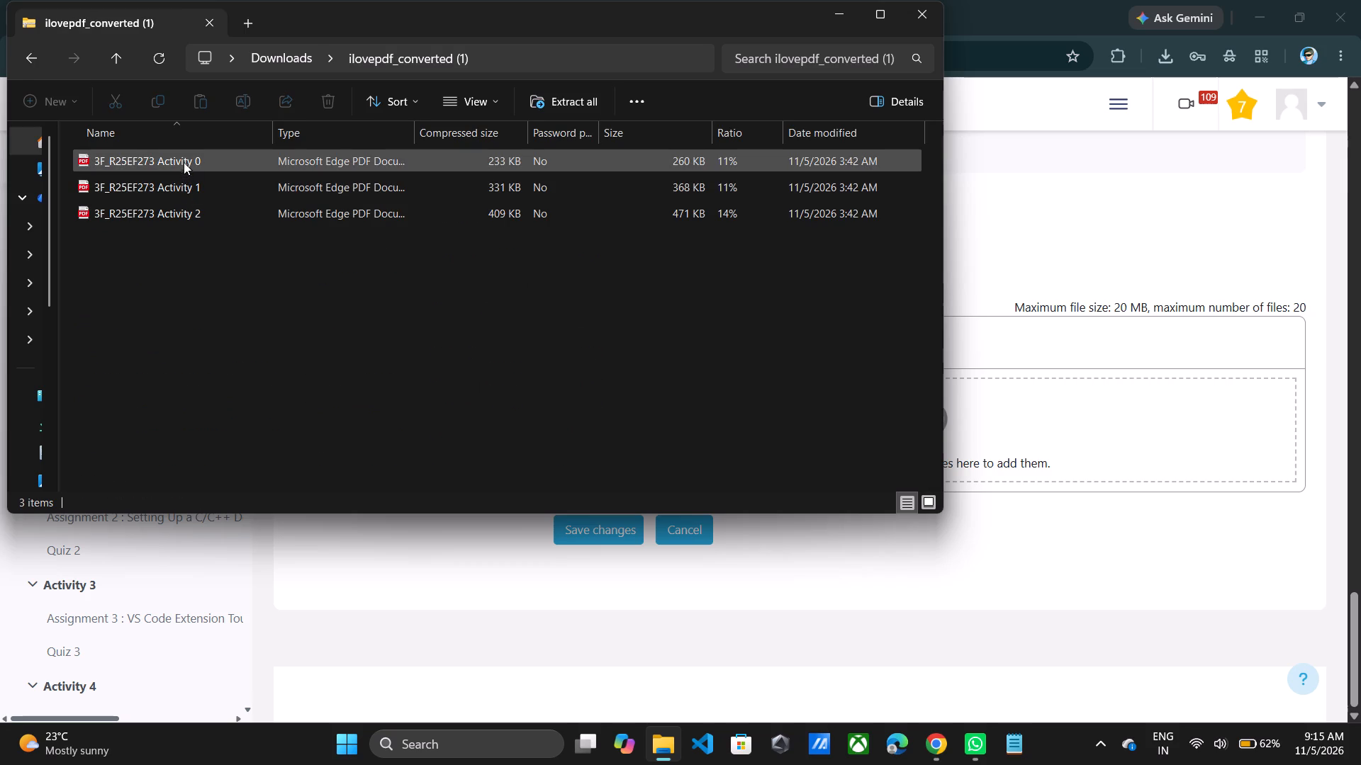
{"action": "left_click_drag", "start_coordinate": [183, 161], "coordinate": [246, 268]}
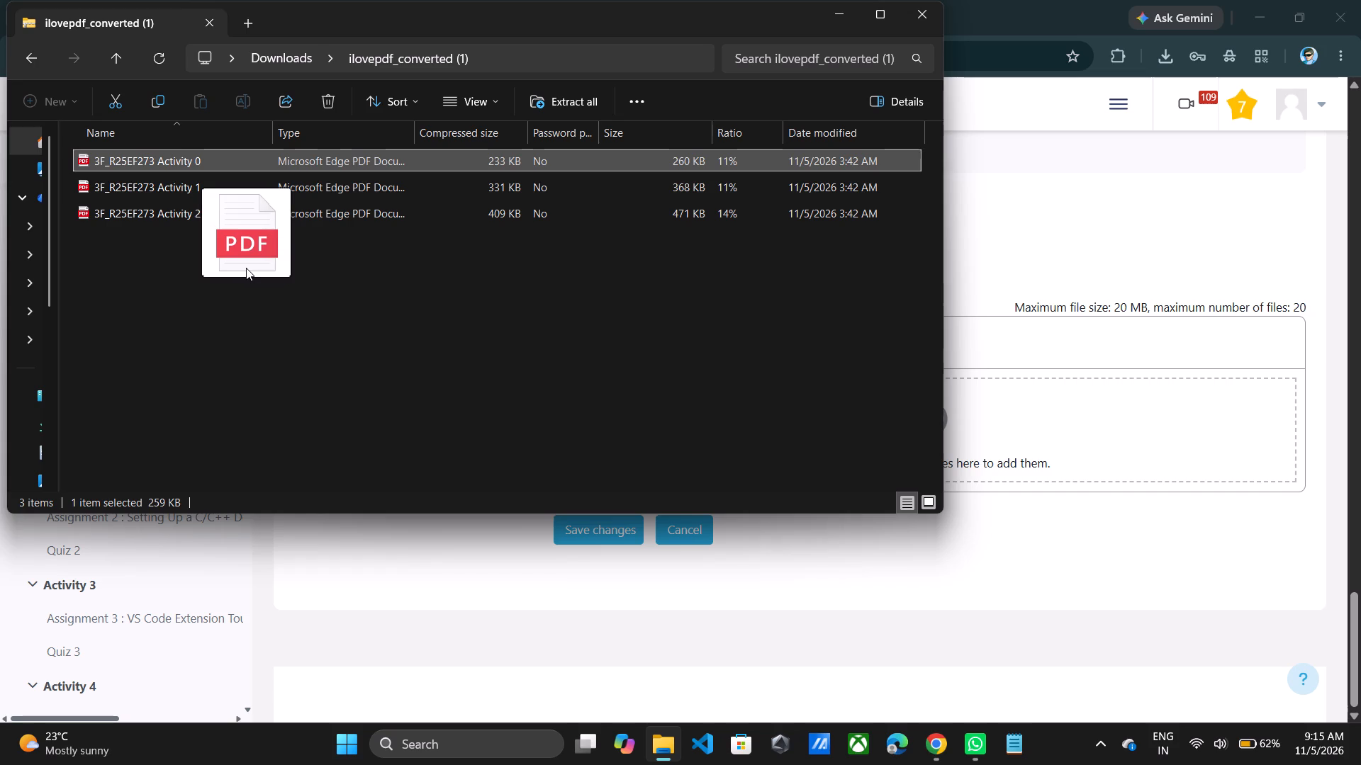
{"action": "left_click_drag", "start_coordinate": [246, 268], "coordinate": [637, 310]}
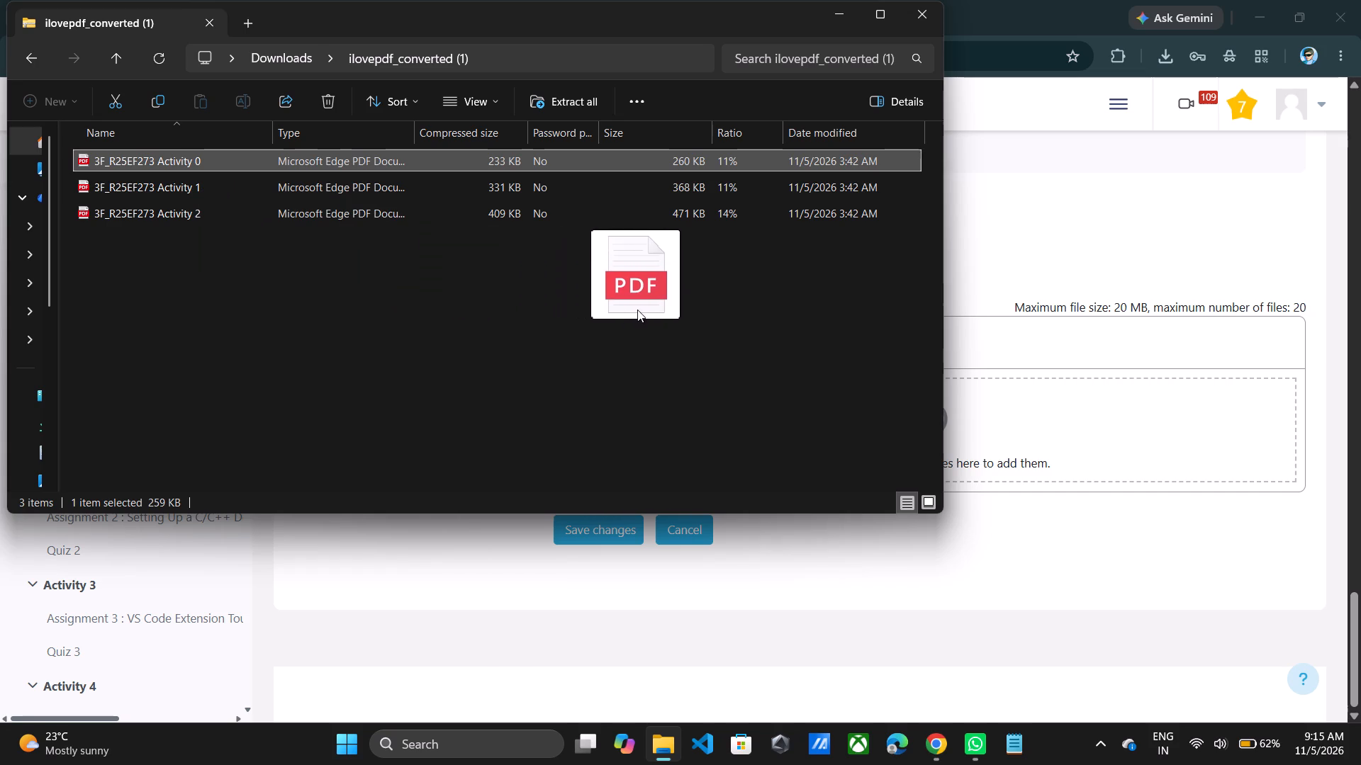
{"action": "left_click_drag", "start_coordinate": [637, 310], "coordinate": [930, 318]}
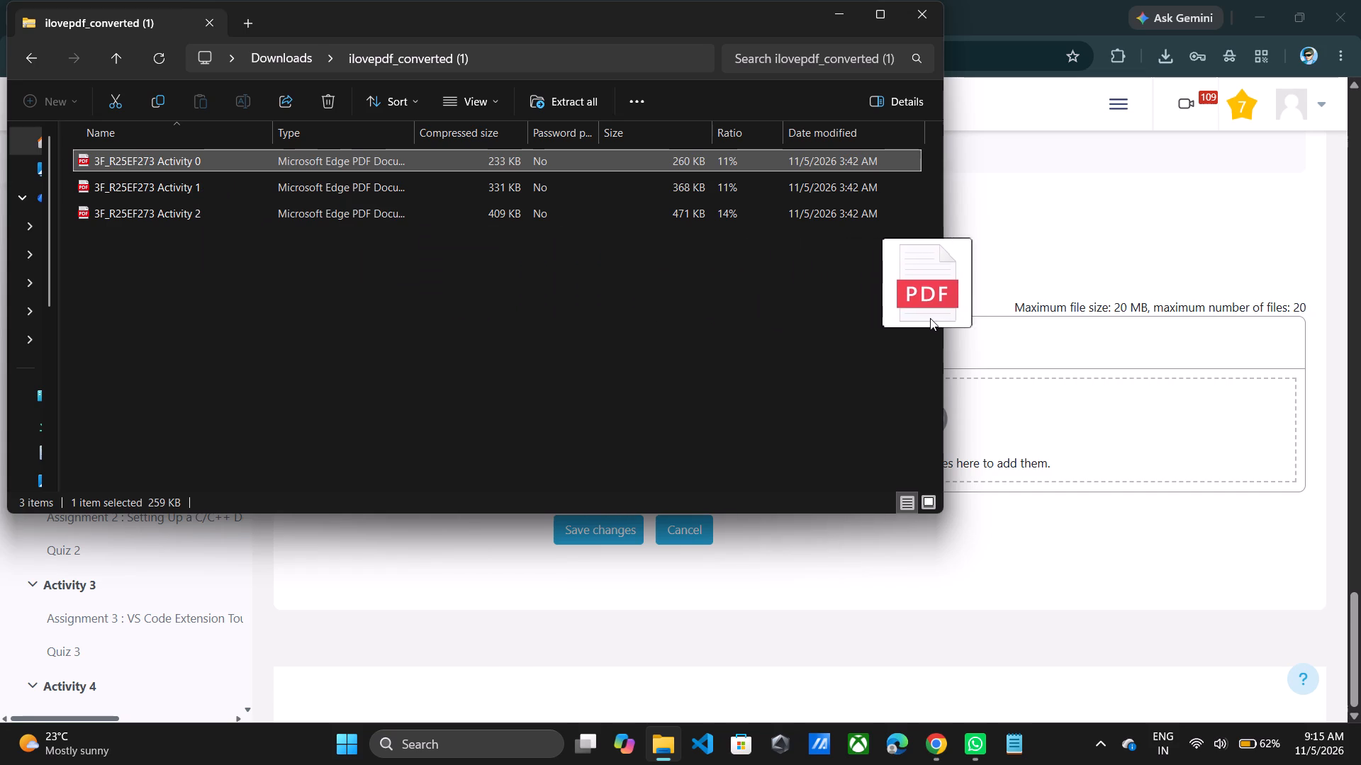
{"action": "left_click_drag", "start_coordinate": [930, 318], "coordinate": [994, 504]}
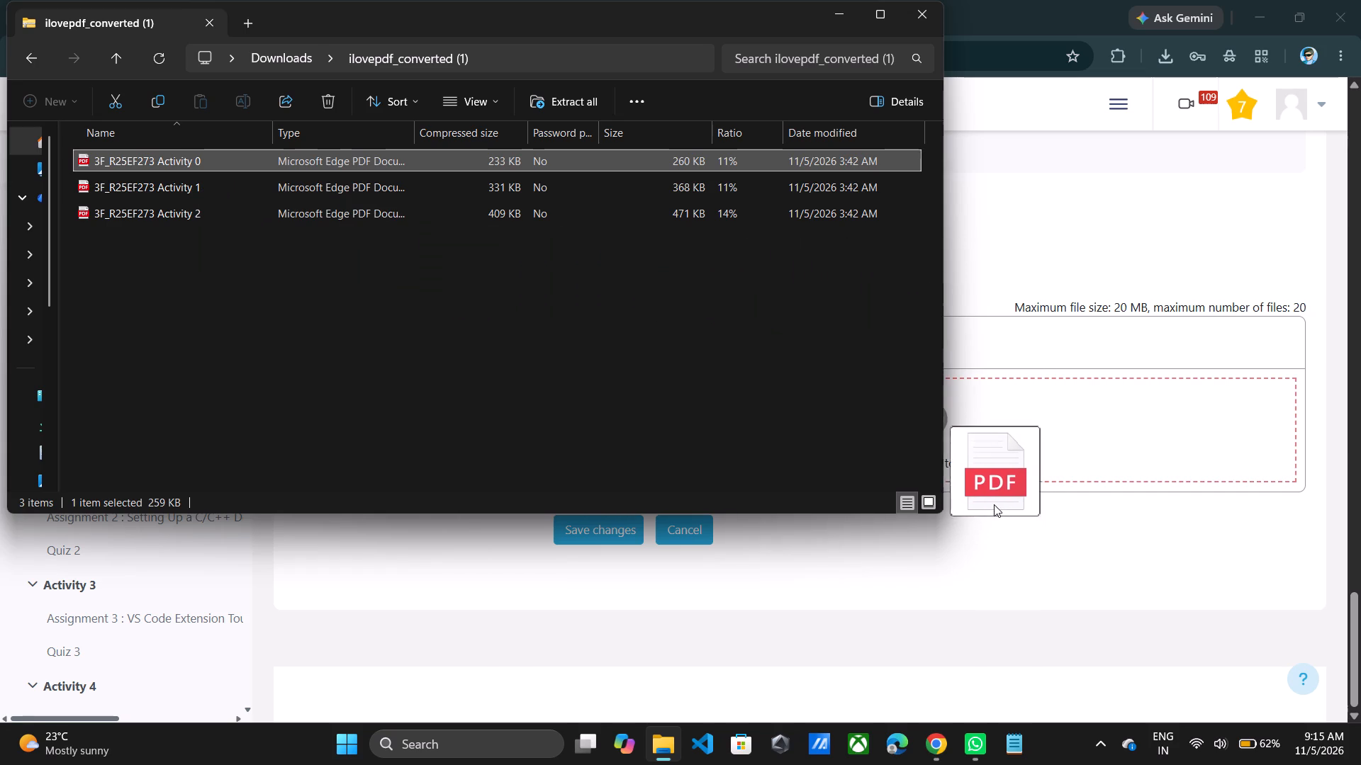
{"action": "left_click_drag", "start_coordinate": [994, 504], "coordinate": [997, 462]}
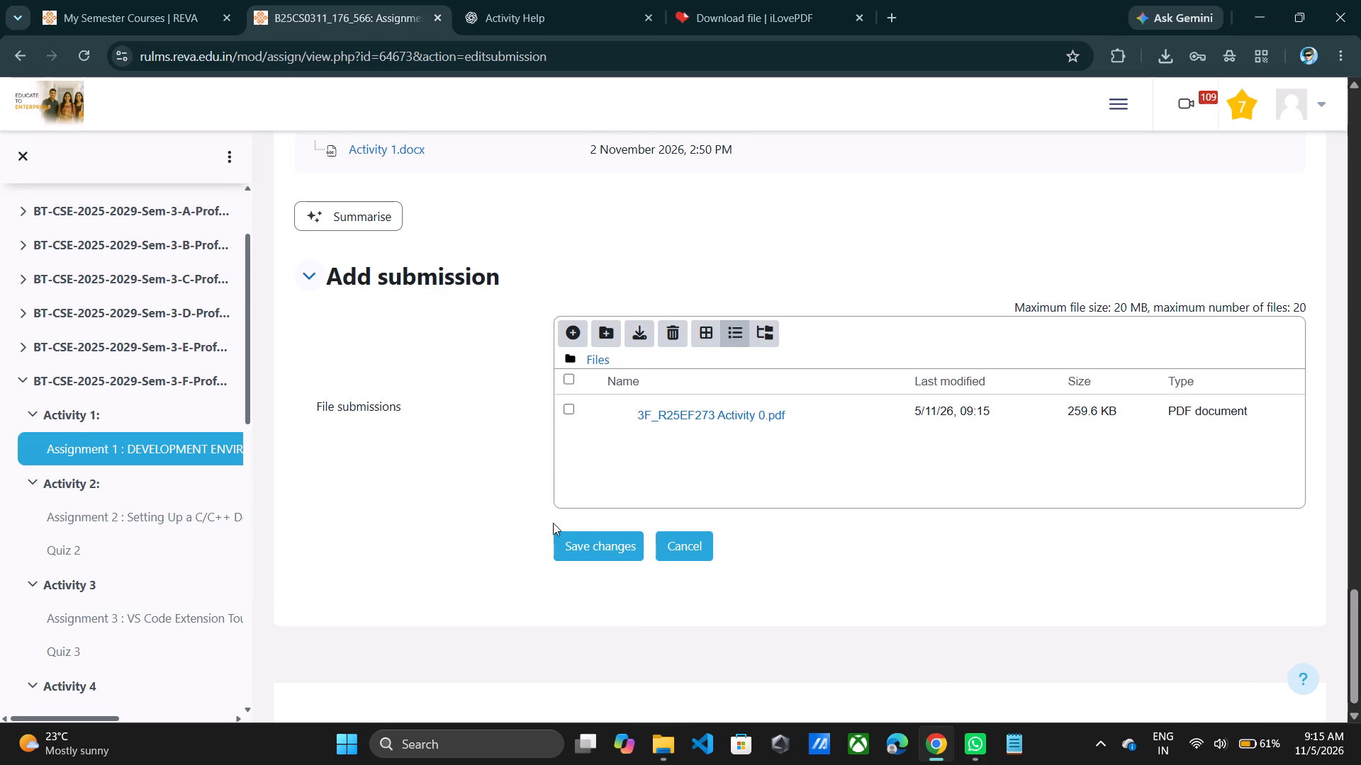
{"action": "left_click", "coordinate": [581, 538]}
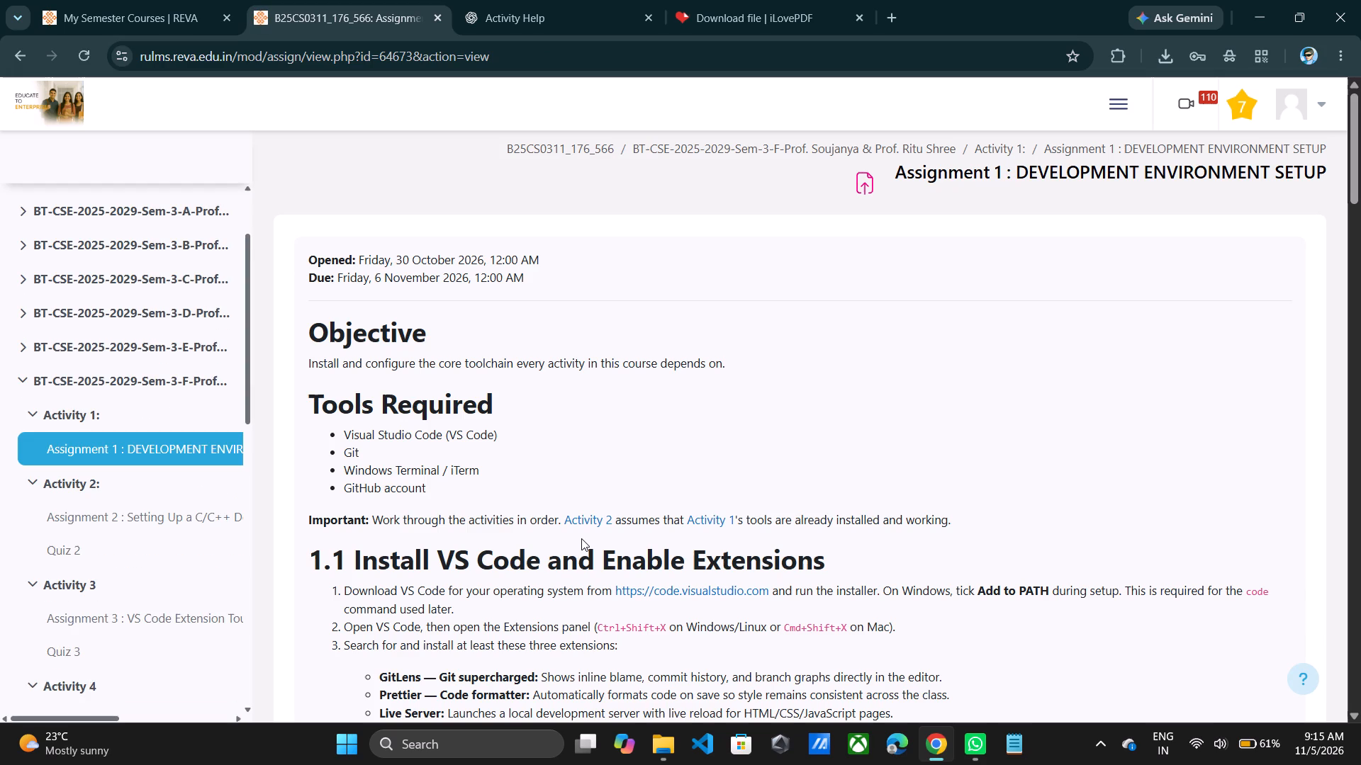
Open the Activity 0 PDF from the zip in File Explorer, review all its pages through the last section, and close it.
{"action": "scroll", "coordinate": [581, 538], "scroll_direction": "down", "scroll_amount": 3}
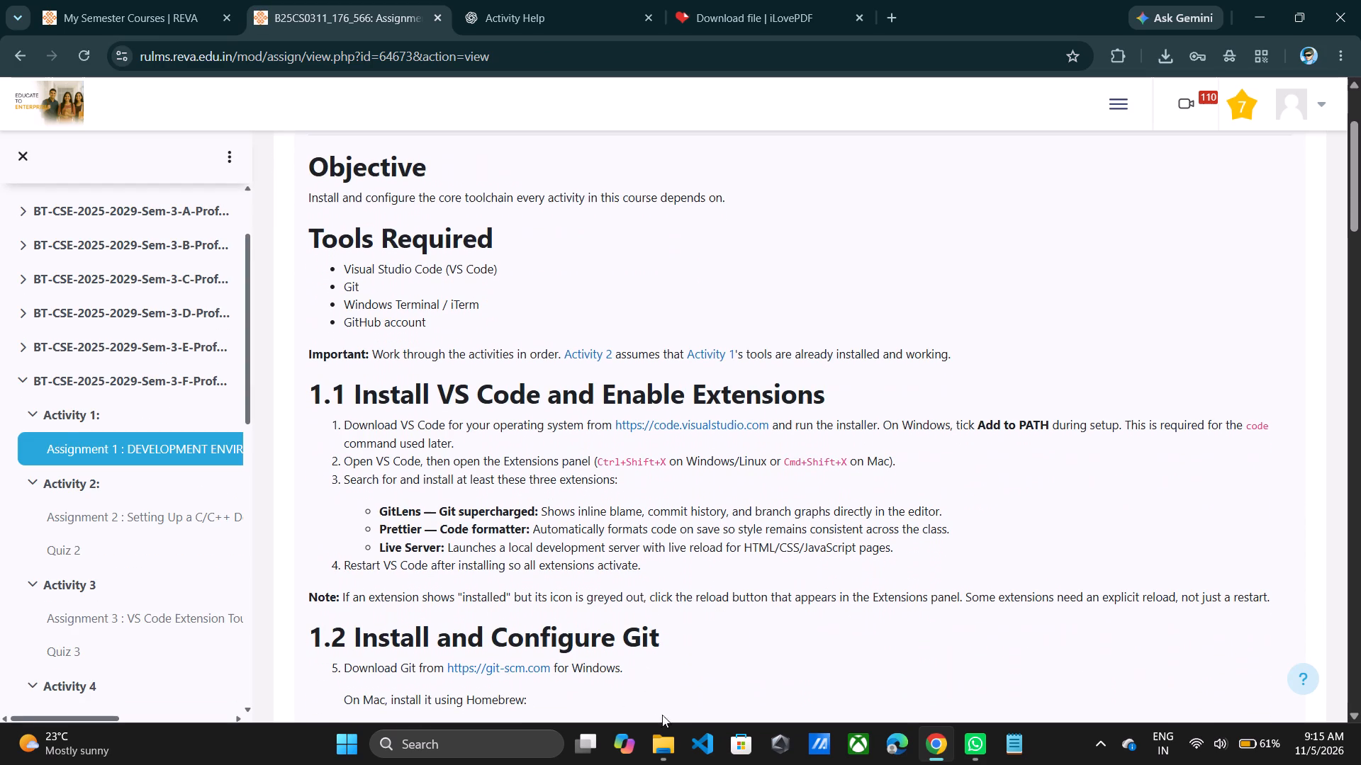
{"action": "left_click", "coordinate": [663, 741]}
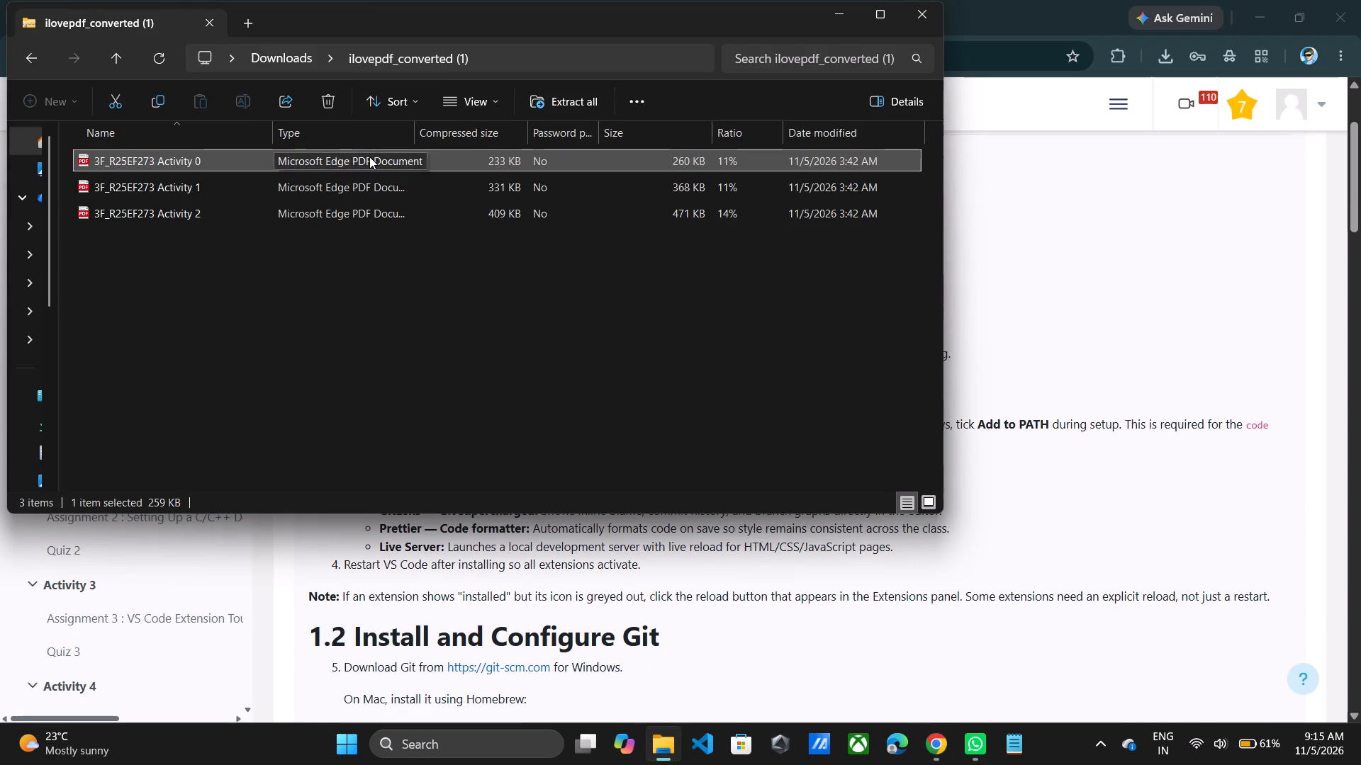
{"action": "double_click", "coordinate": [369, 157]}
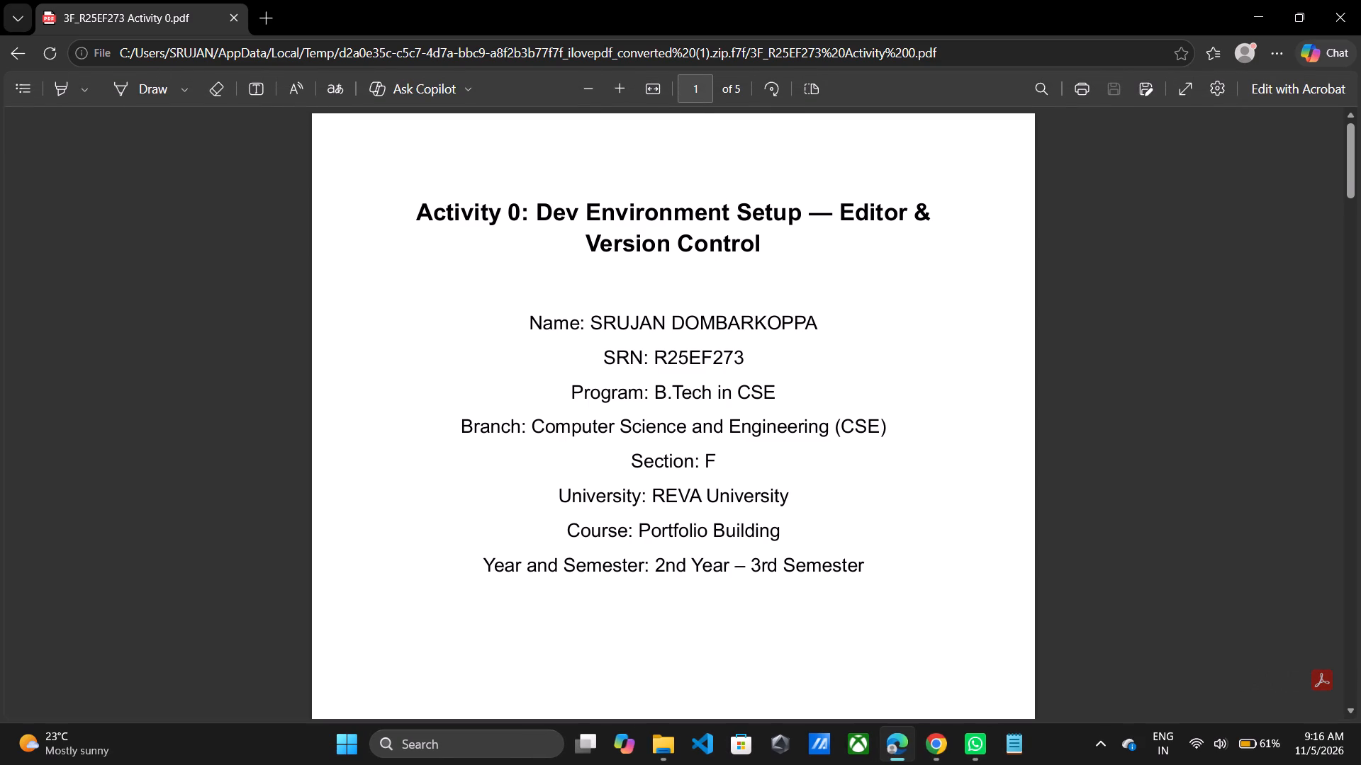
{"action": "scroll", "coordinate": [621, 485], "scroll_direction": "down", "scroll_amount": 4}
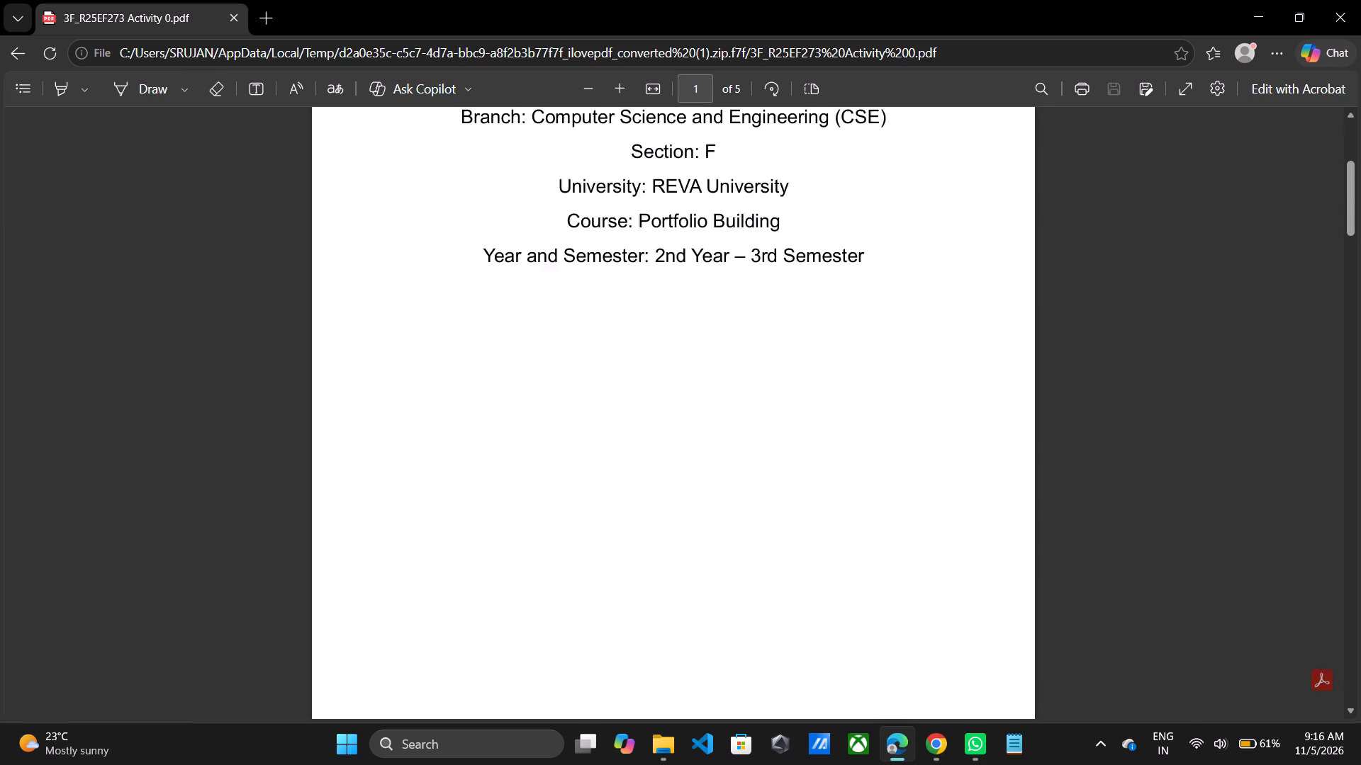
{"action": "scroll", "coordinate": [621, 485], "scroll_direction": "down", "scroll_amount": 2}
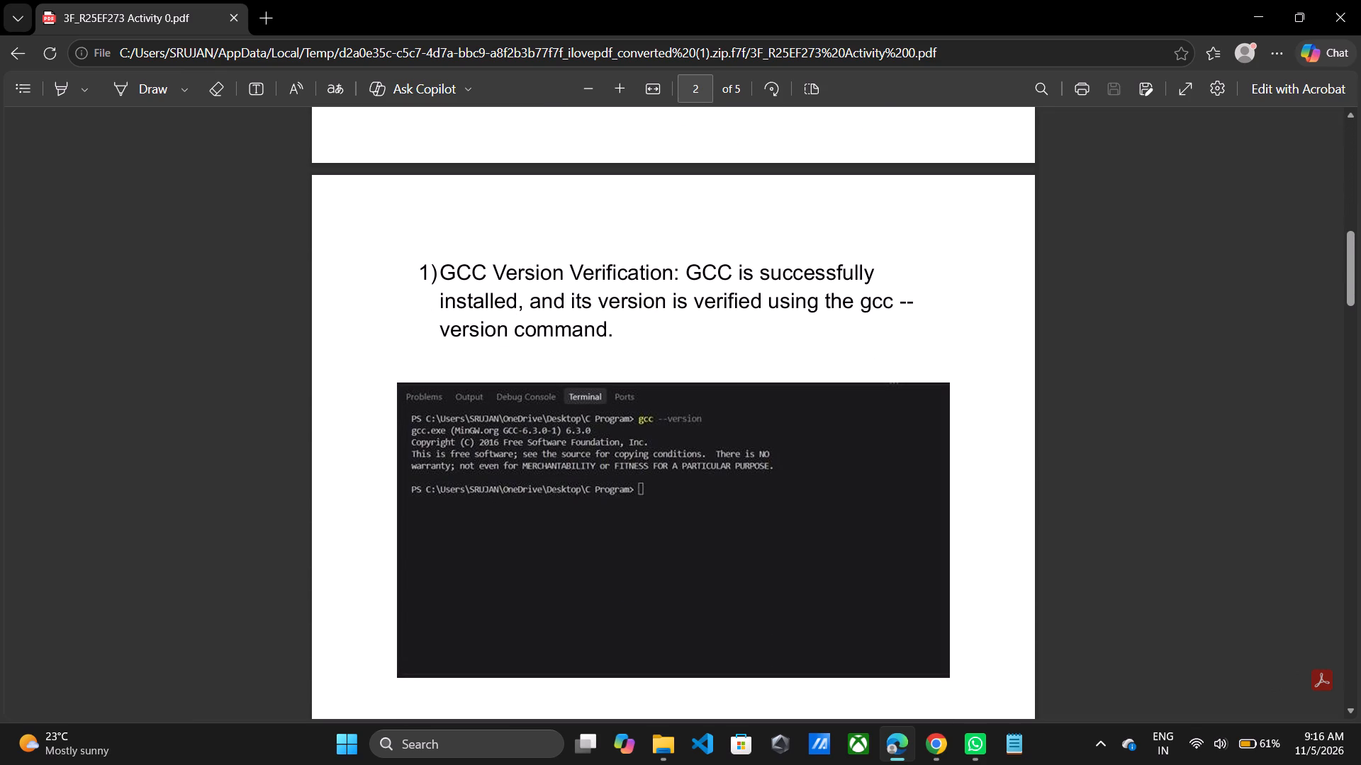
{"action": "scroll", "coordinate": [621, 485], "scroll_direction": "down", "scroll_amount": 1}
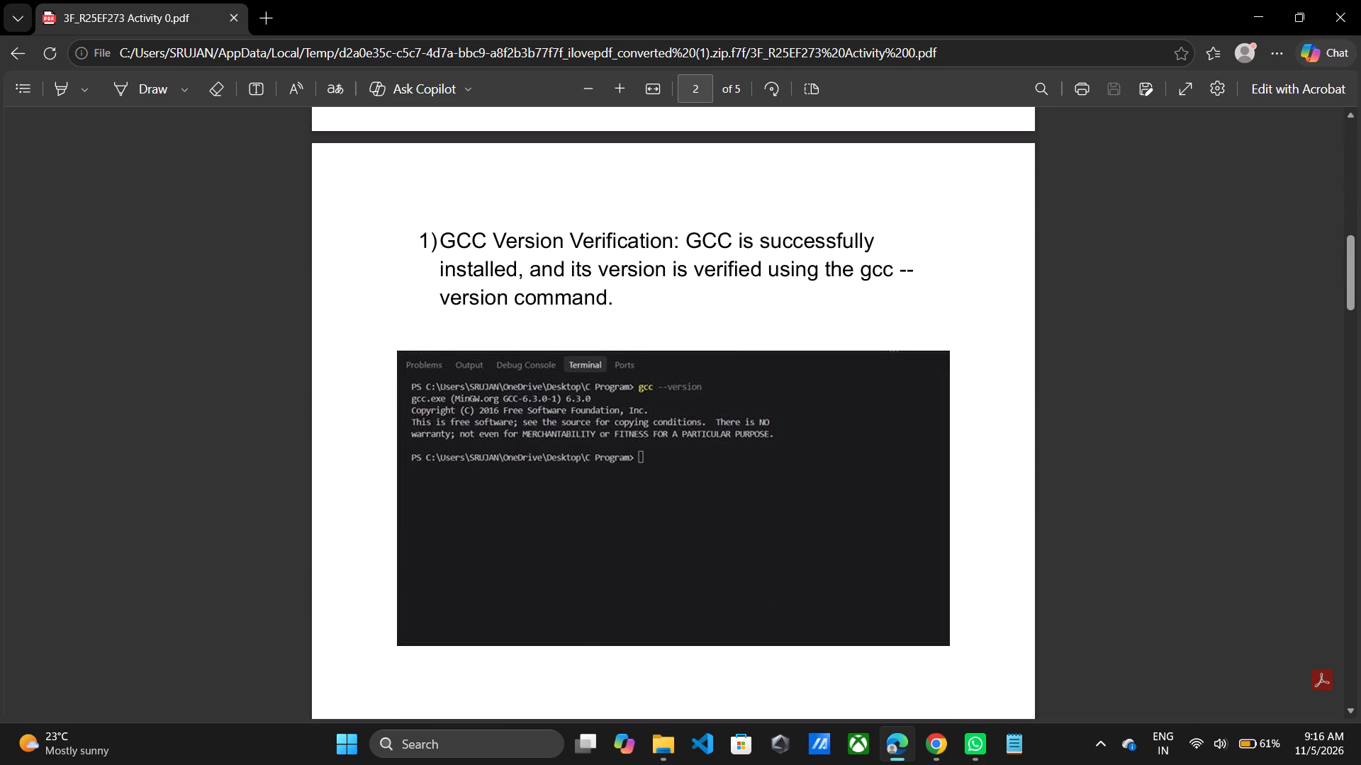
{"action": "scroll", "coordinate": [621, 485], "scroll_direction": "down", "scroll_amount": 7}
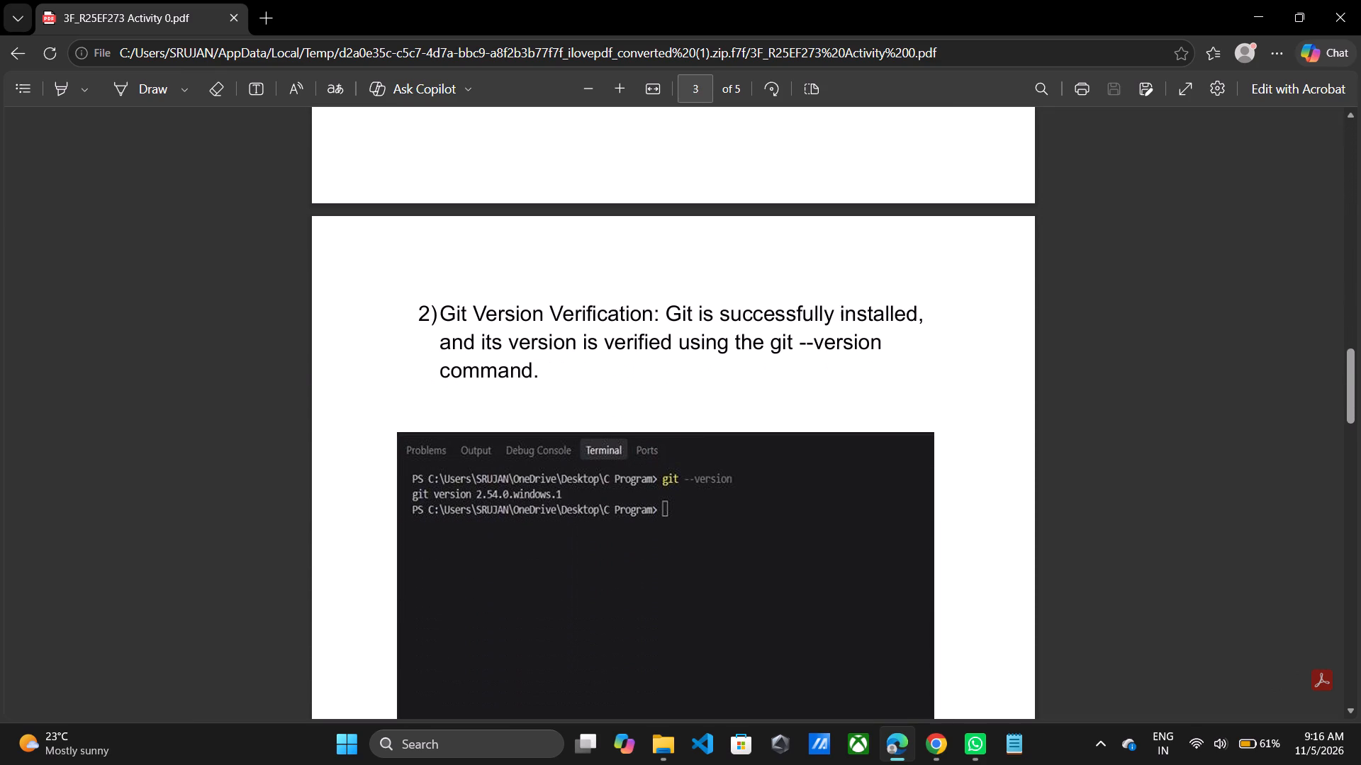
{"action": "scroll", "coordinate": [621, 485], "scroll_direction": "down", "scroll_amount": 5}
{"action": "scroll", "coordinate": [621, 485], "scroll_direction": "up", "scroll_amount": 1}
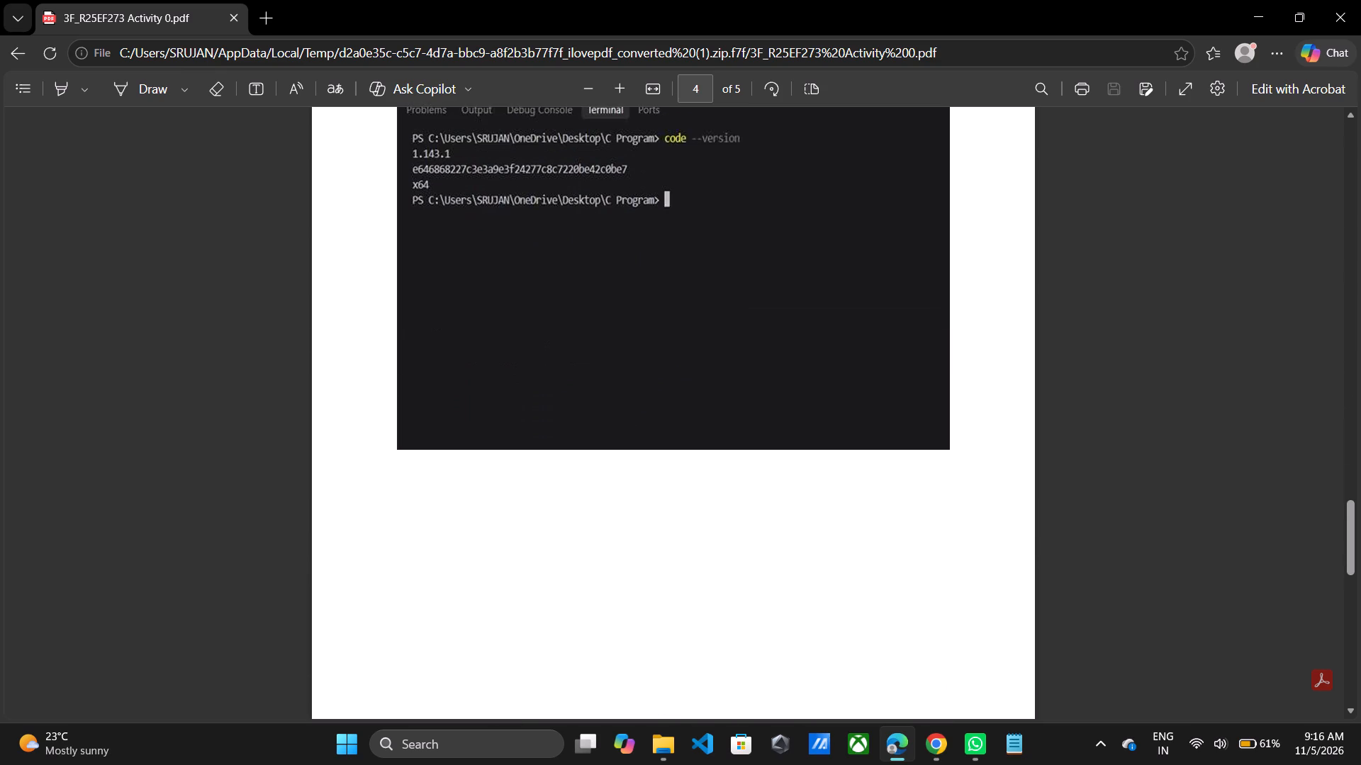
{"action": "scroll", "coordinate": [621, 485], "scroll_direction": "up", "scroll_amount": 3}
{"action": "scroll", "coordinate": [621, 485], "scroll_direction": "down", "scroll_amount": 5}
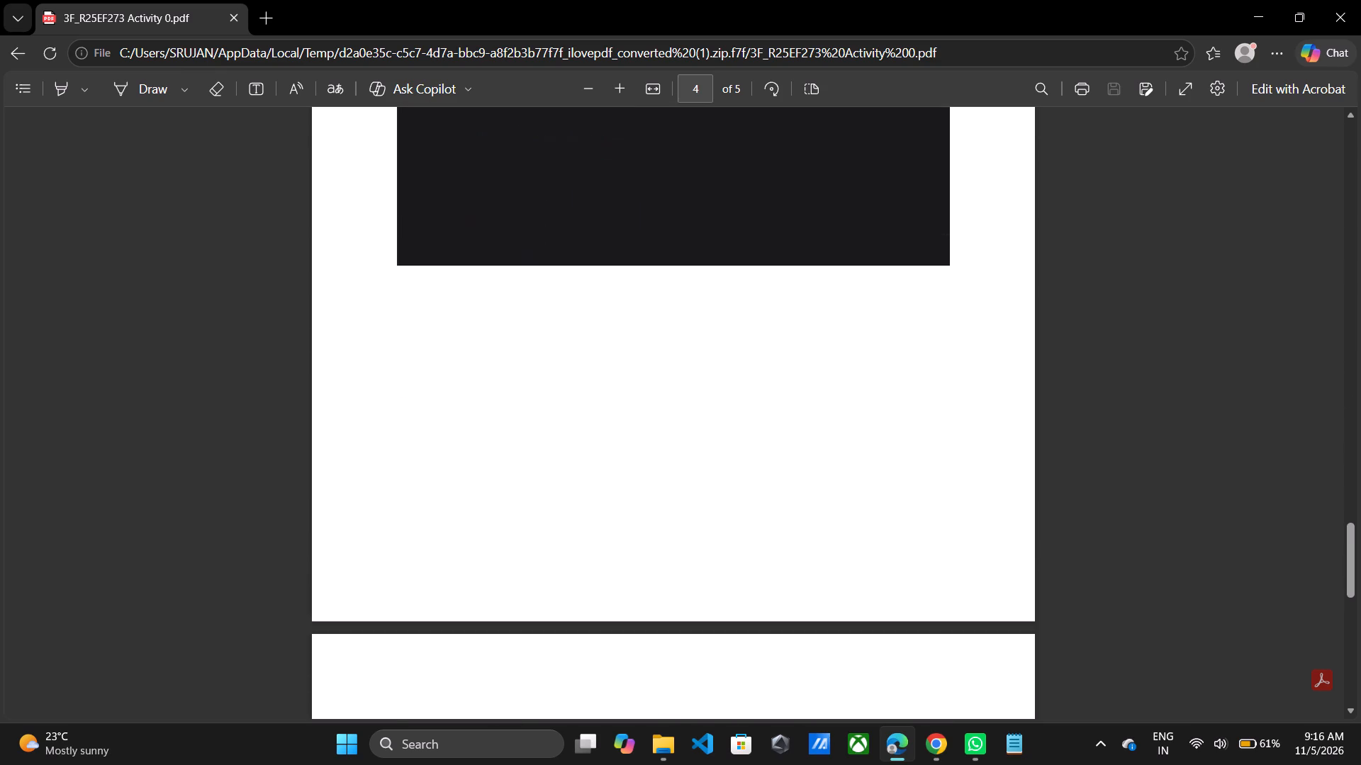
{"action": "scroll", "coordinate": [621, 485], "scroll_direction": "down", "scroll_amount": 3}
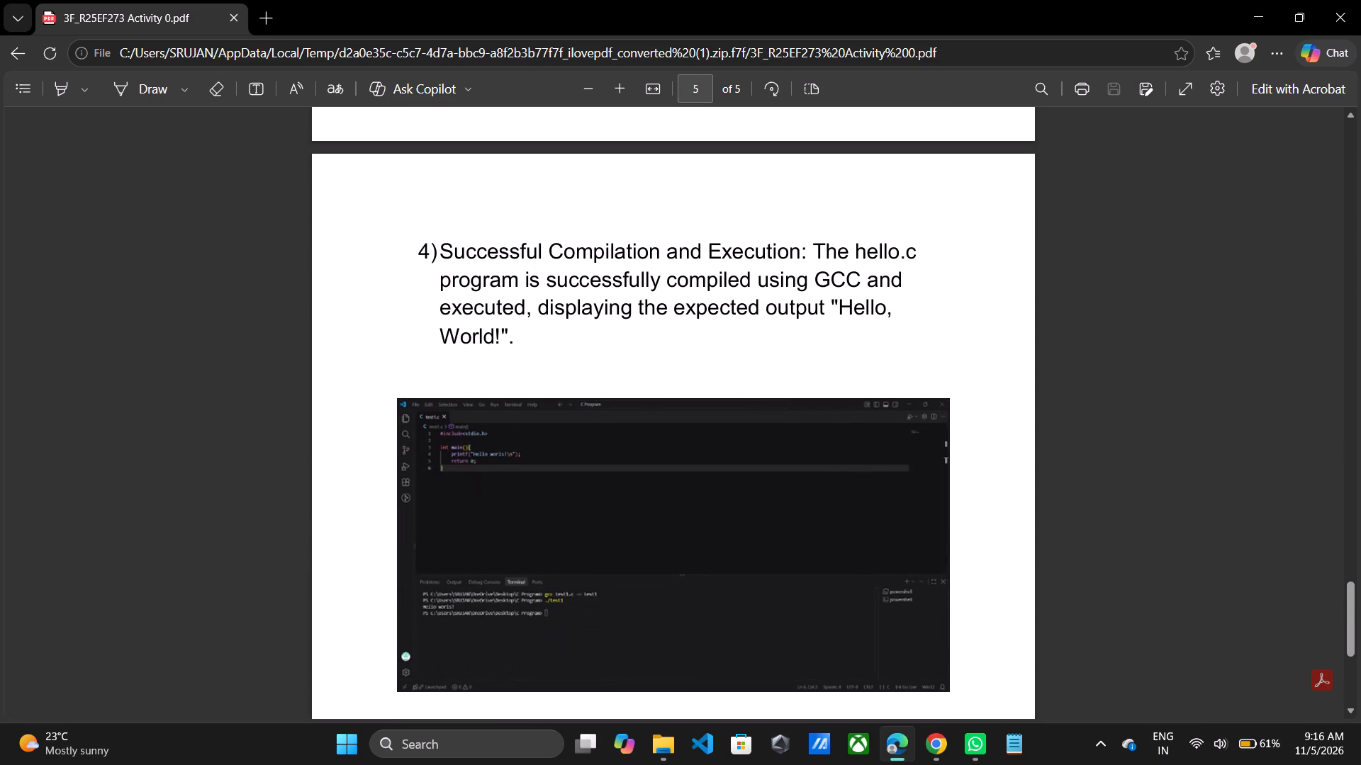
{"action": "scroll", "coordinate": [621, 485], "scroll_direction": "down", "scroll_amount": 1}
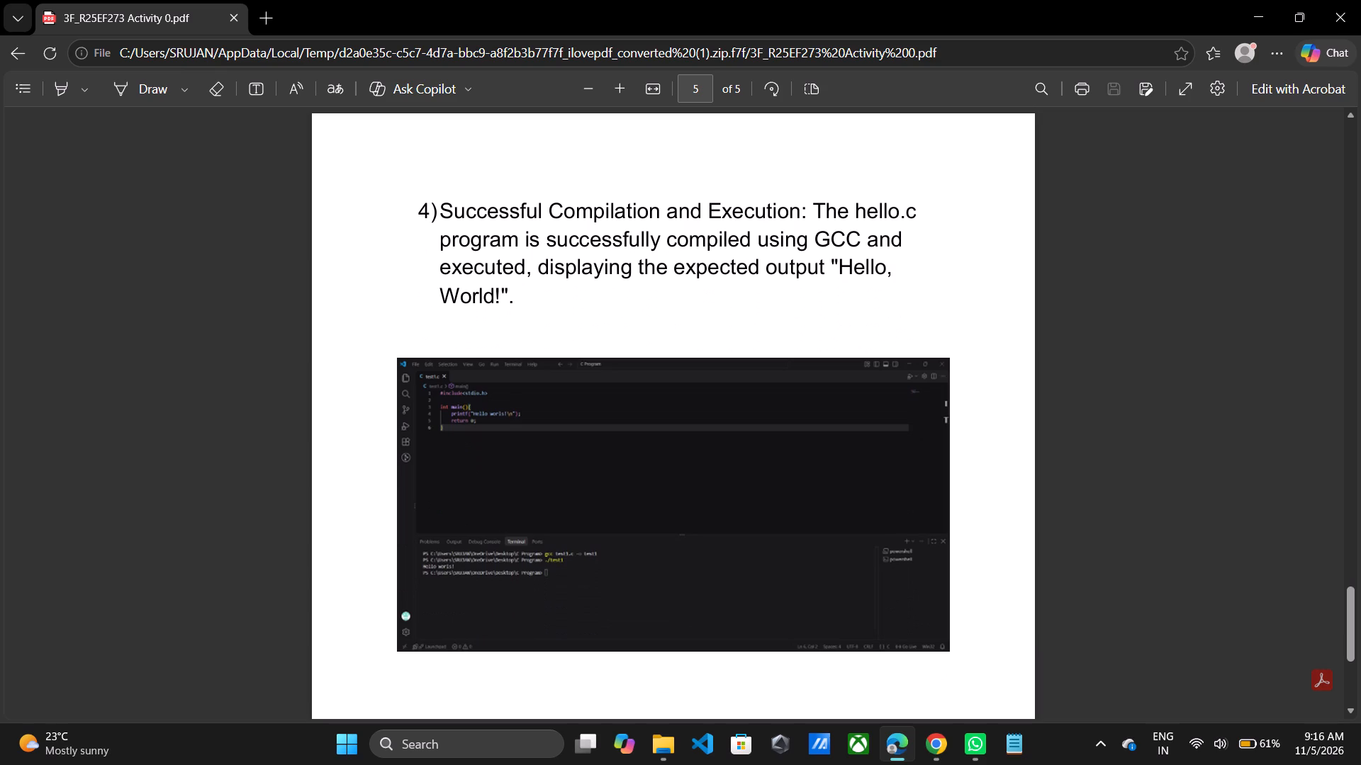
{"action": "scroll", "coordinate": [621, 485], "scroll_direction": "down", "scroll_amount": 4}
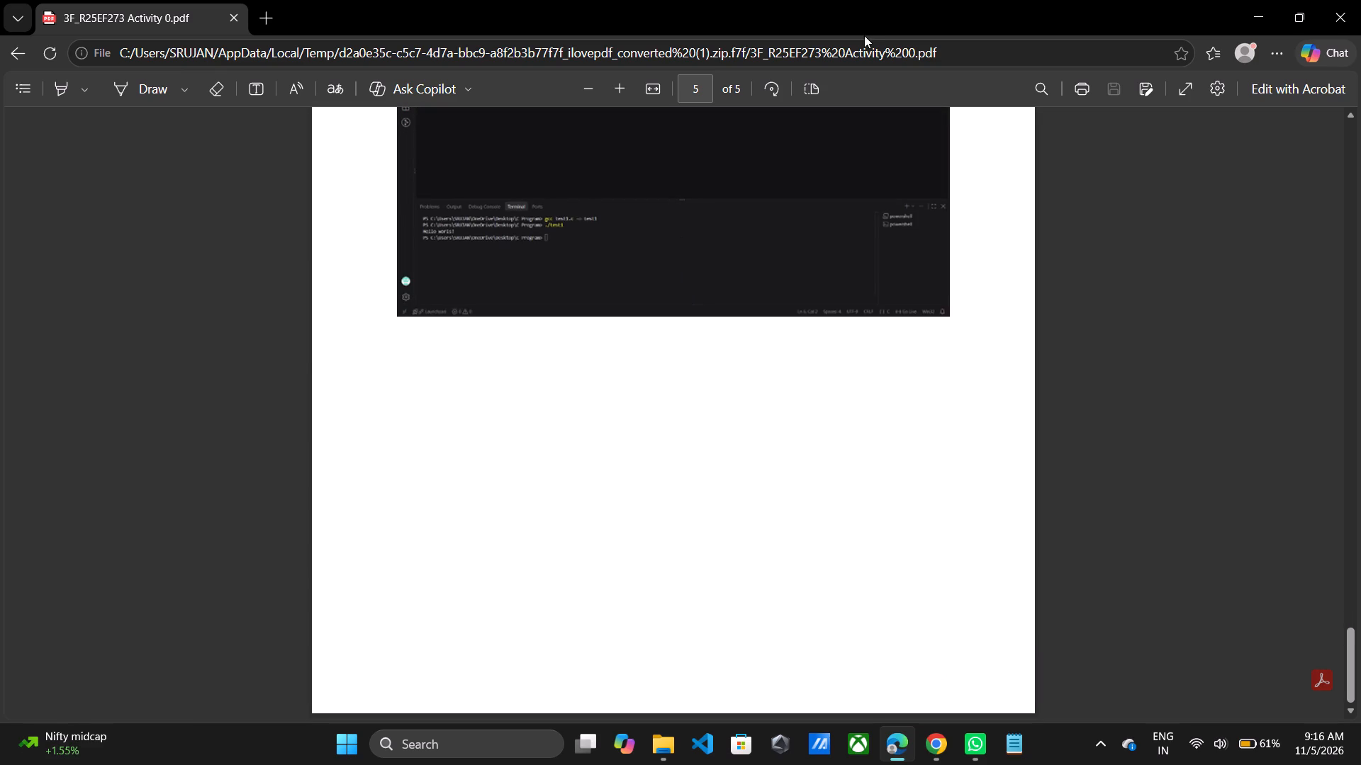
{"action": "left_click", "coordinate": [1350, 23]}
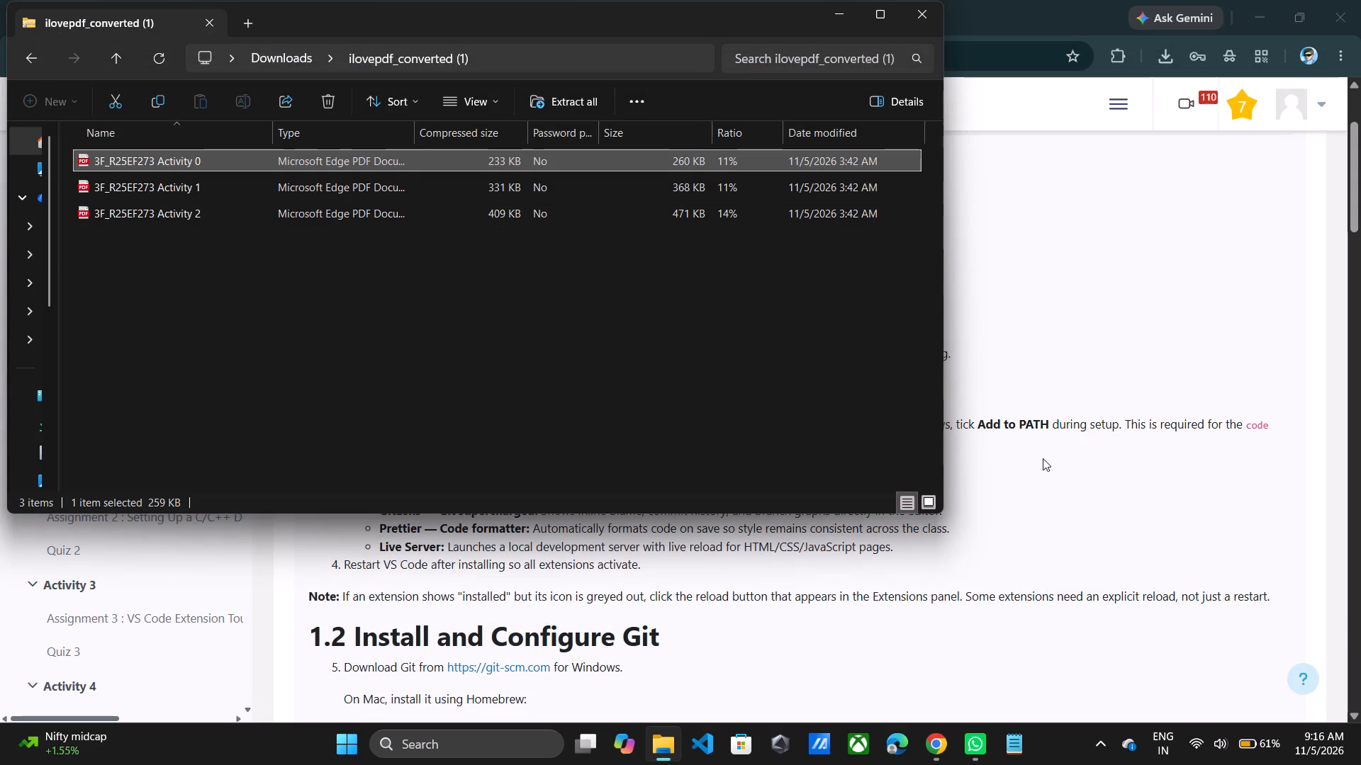
Return to the course page in Chrome and open Assignment 2 : Setting Up a C/C++ Development Environment in Visual Studio Code.
{"action": "left_click", "coordinate": [1067, 319]}
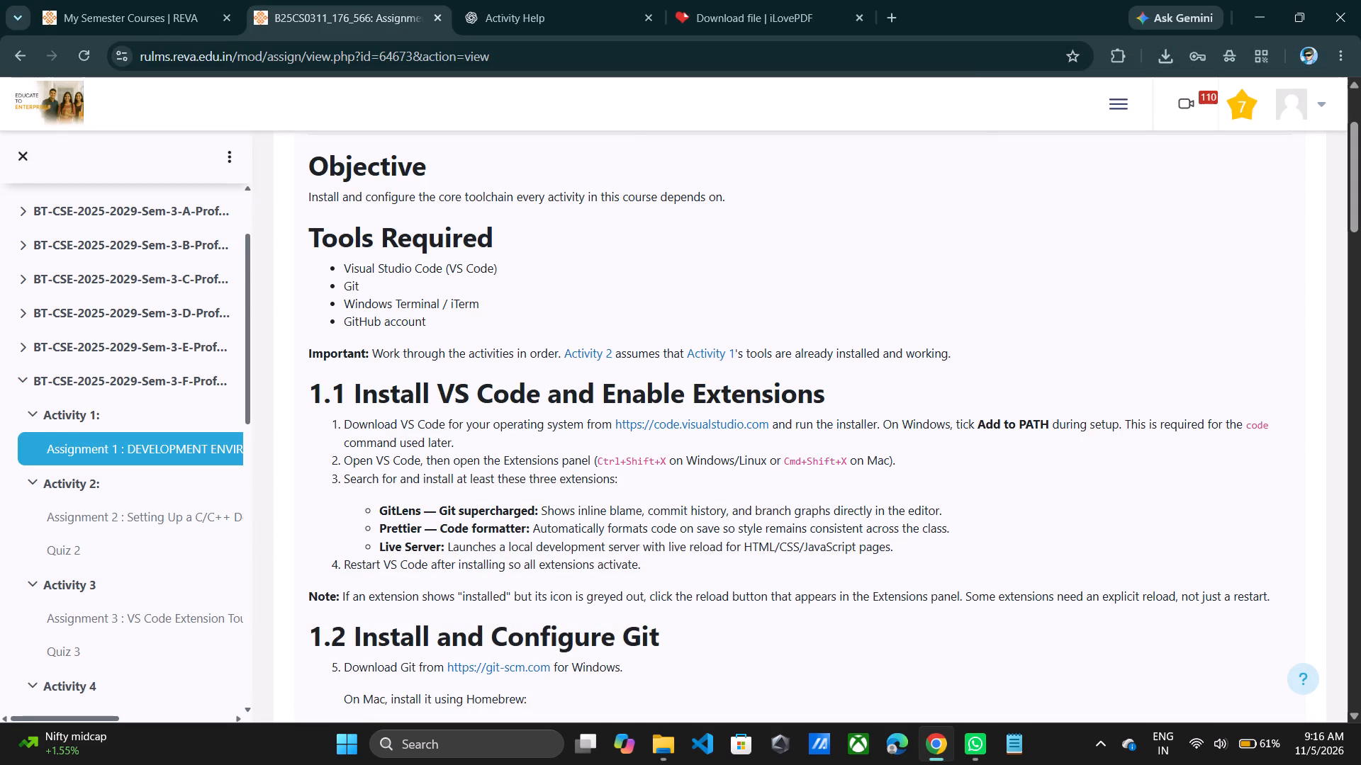
{"action": "left_click", "coordinate": [173, 523]}
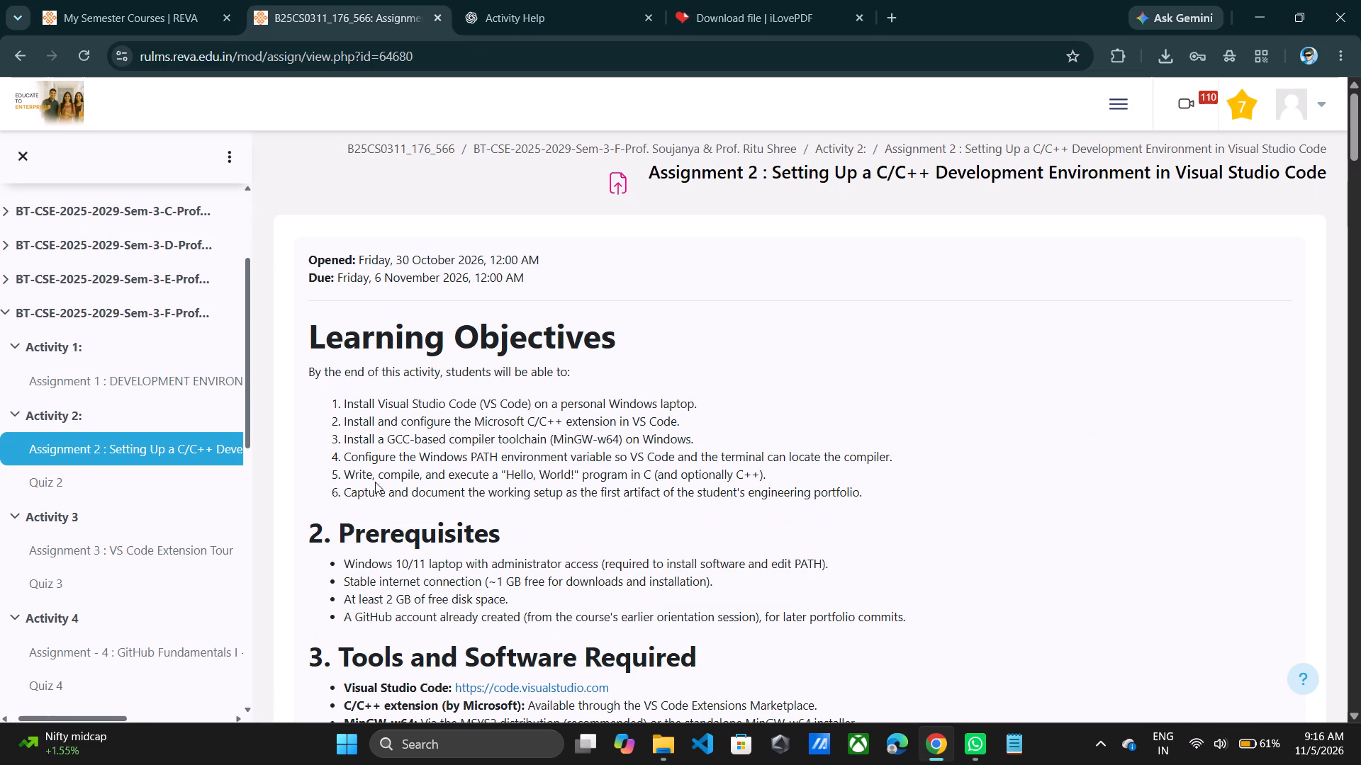
Start adding a submission to Assignment 2 below its instructions and bring up the file submissions area.
{"action": "scroll", "coordinate": [493, 459], "scroll_direction": "down", "scroll_amount": 7}
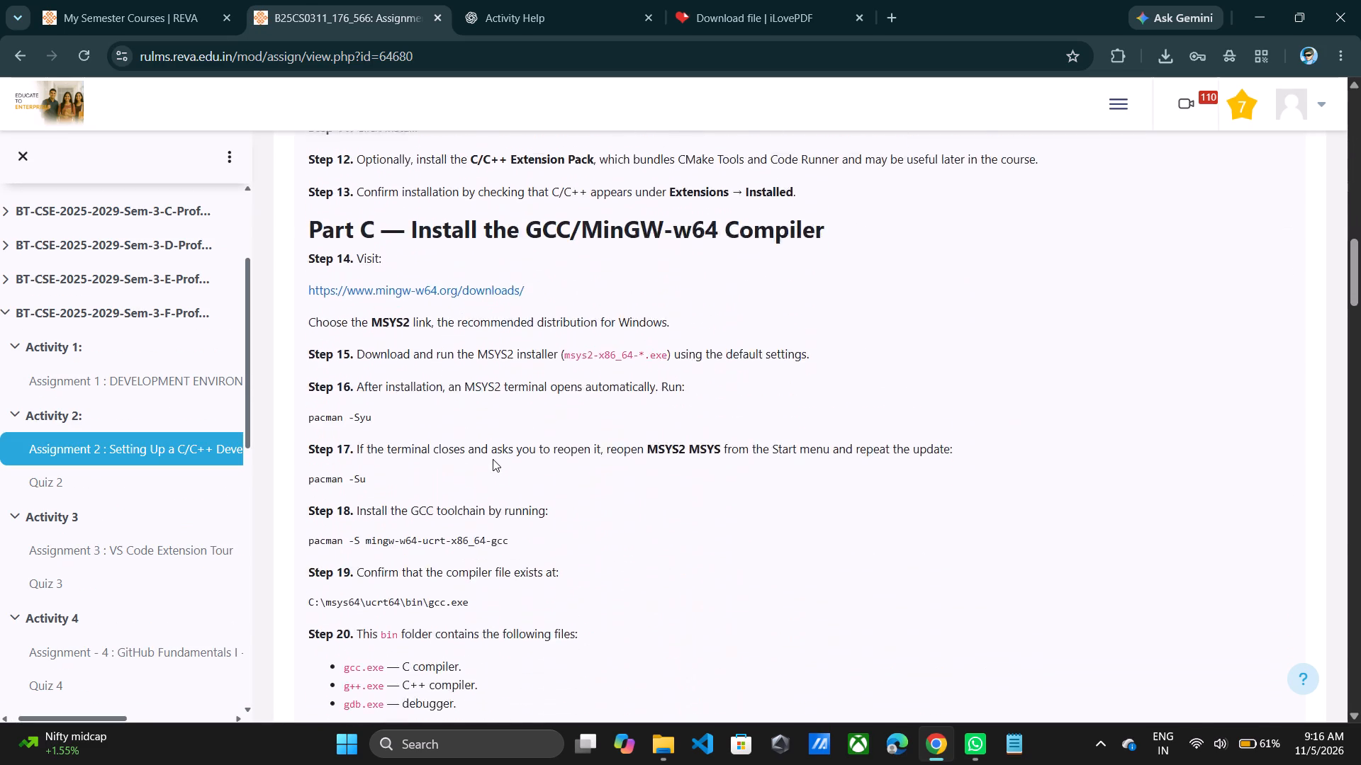
{"action": "scroll", "coordinate": [493, 459], "scroll_direction": "down", "scroll_amount": 7}
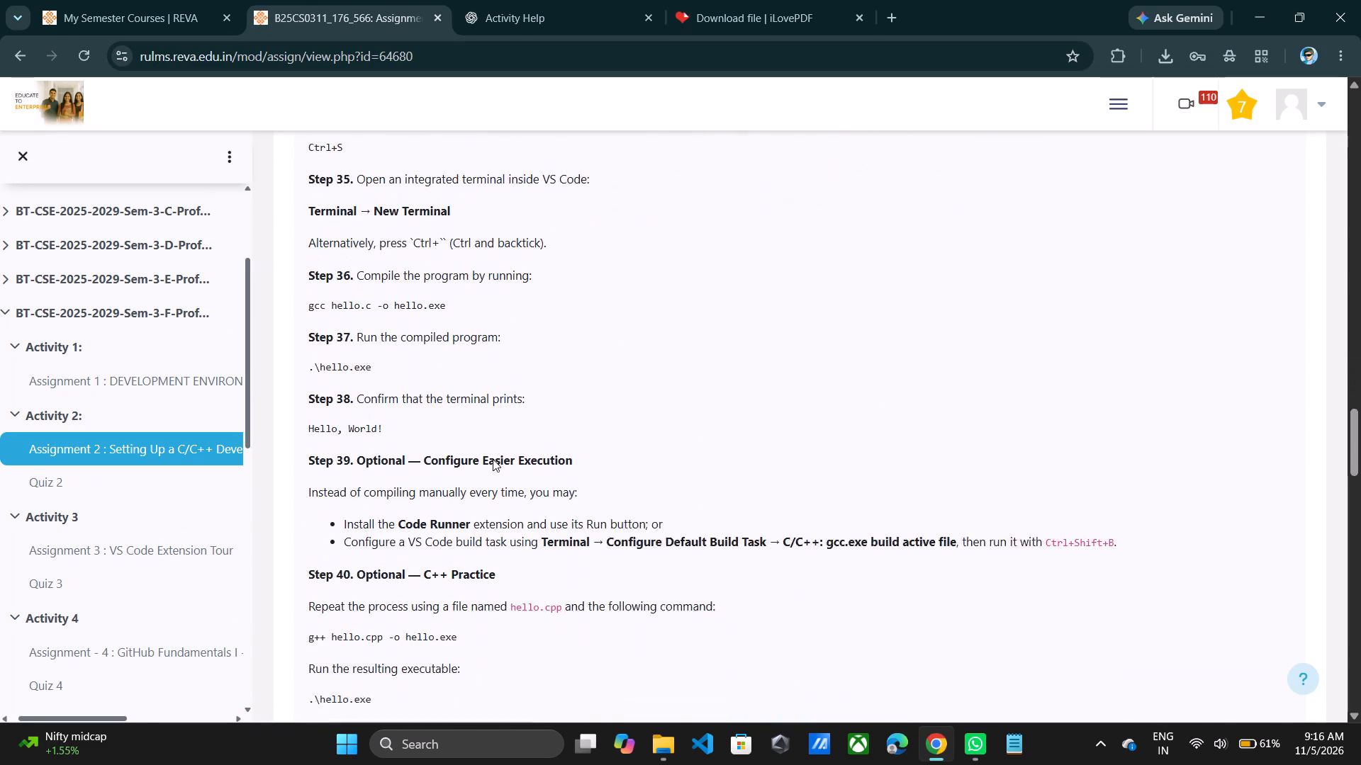
{"action": "scroll", "coordinate": [493, 459], "scroll_direction": "down", "scroll_amount": 6}
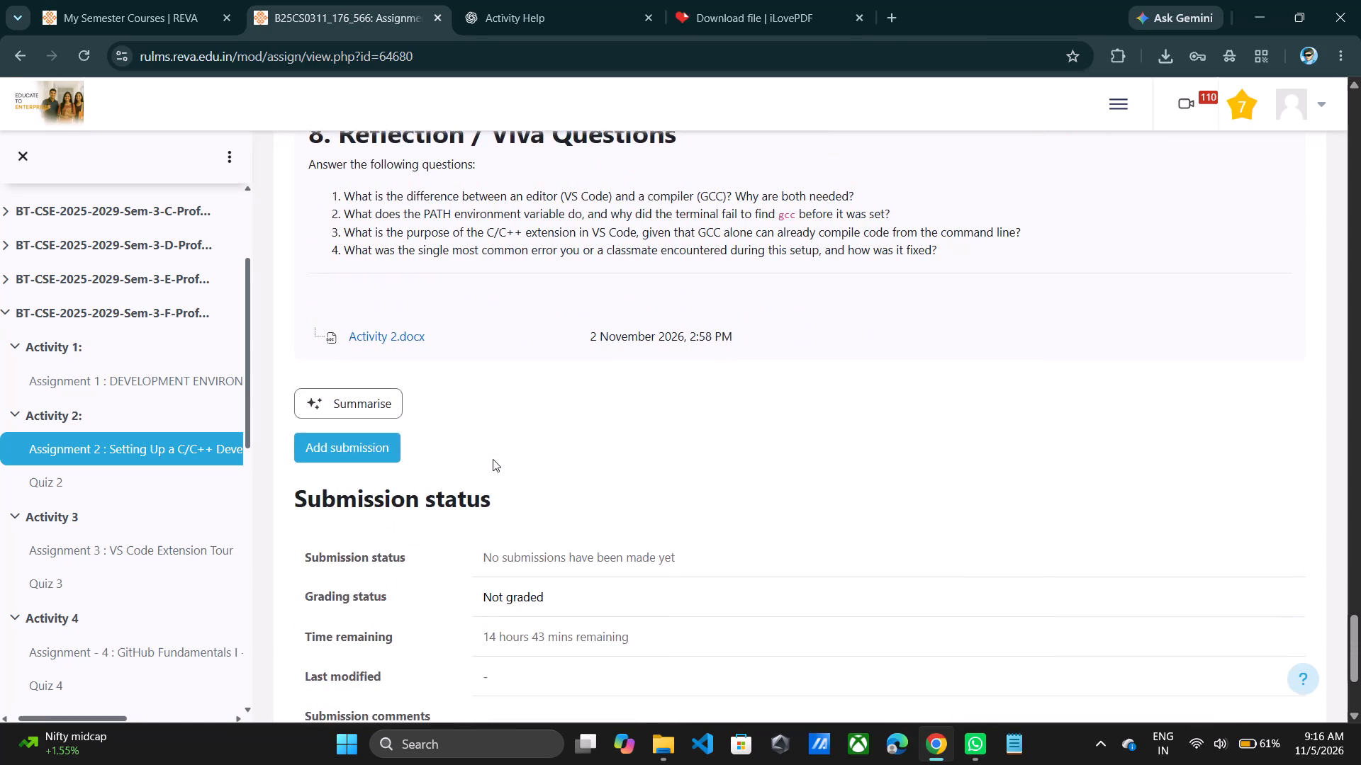
{"action": "scroll", "coordinate": [493, 459], "scroll_direction": "down", "scroll_amount": 1}
{"action": "left_click", "coordinate": [384, 439]}
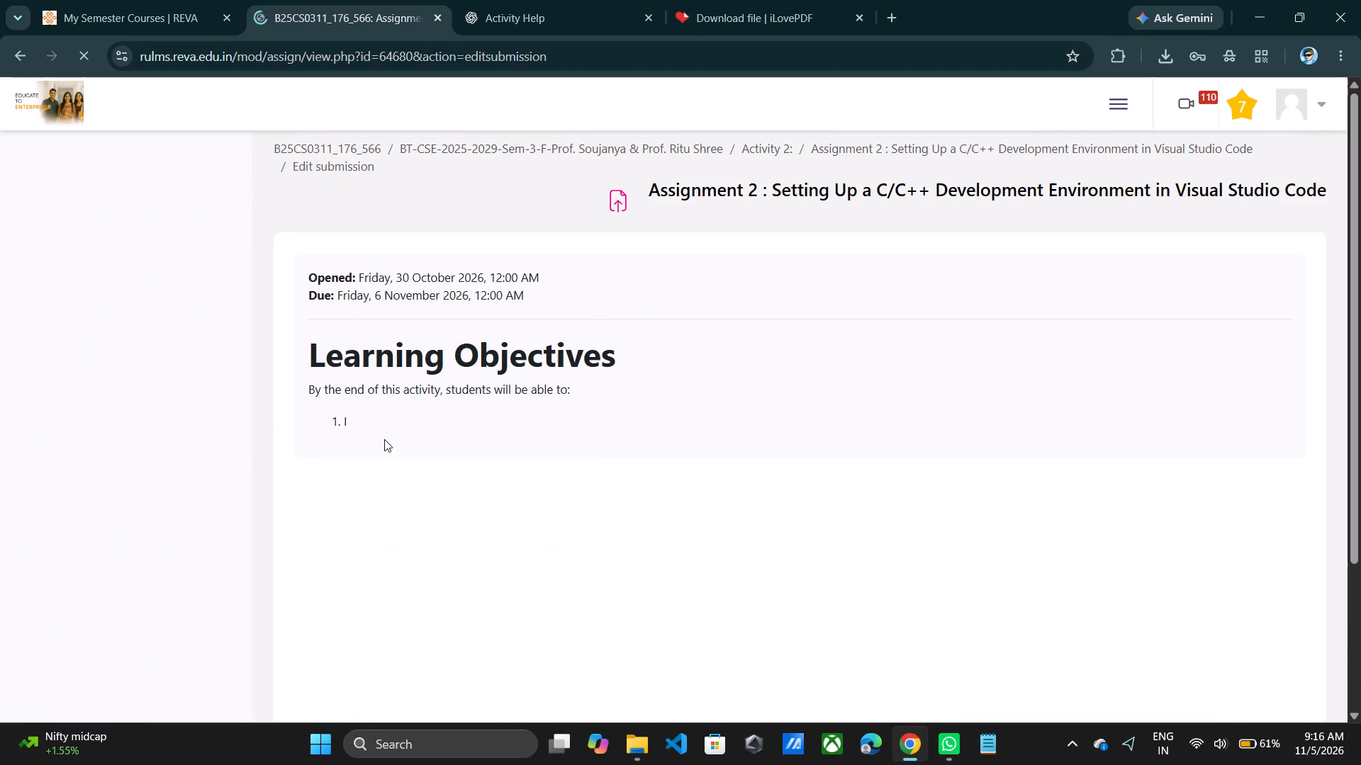
{"action": "scroll", "coordinate": [384, 439], "scroll_direction": "down", "scroll_amount": 3}
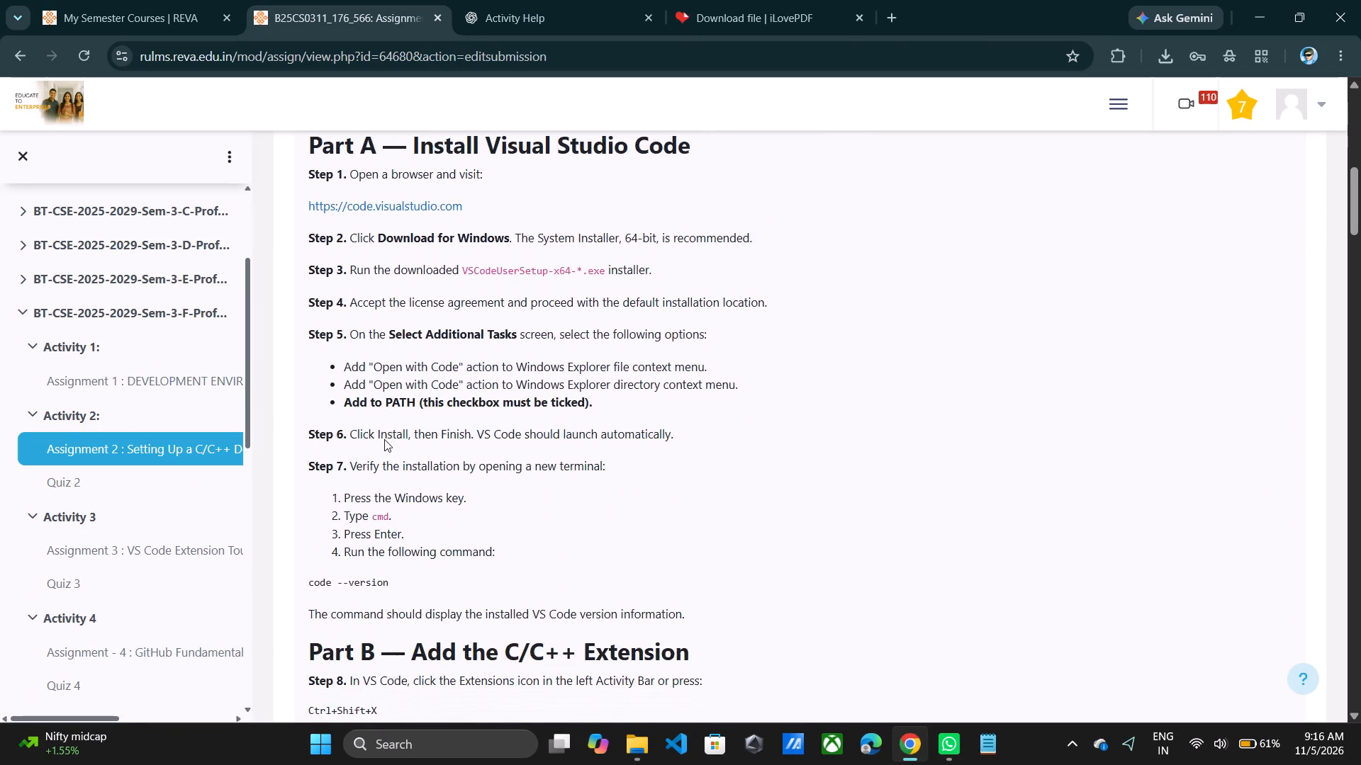
{"action": "scroll", "coordinate": [384, 439], "scroll_direction": "down", "scroll_amount": 10}
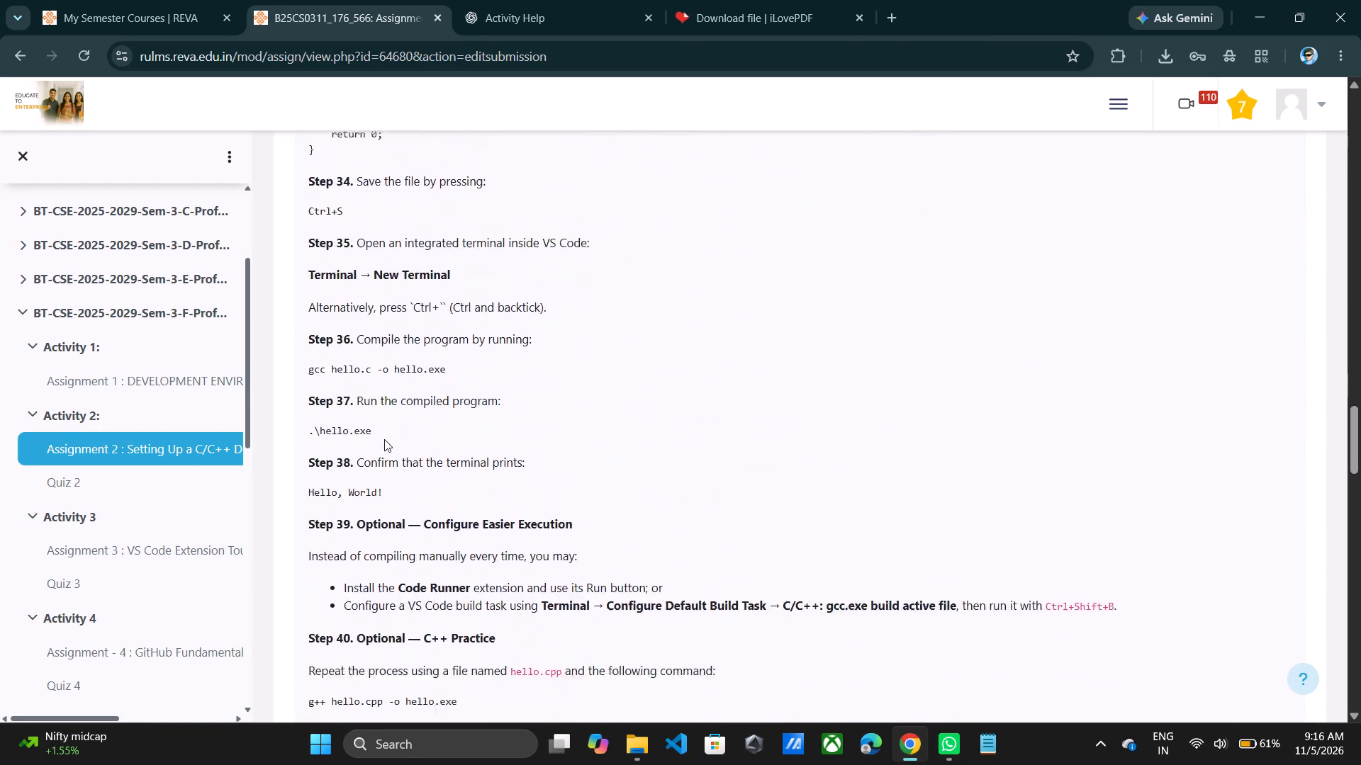
{"action": "scroll", "coordinate": [384, 439], "scroll_direction": "down", "scroll_amount": 9}
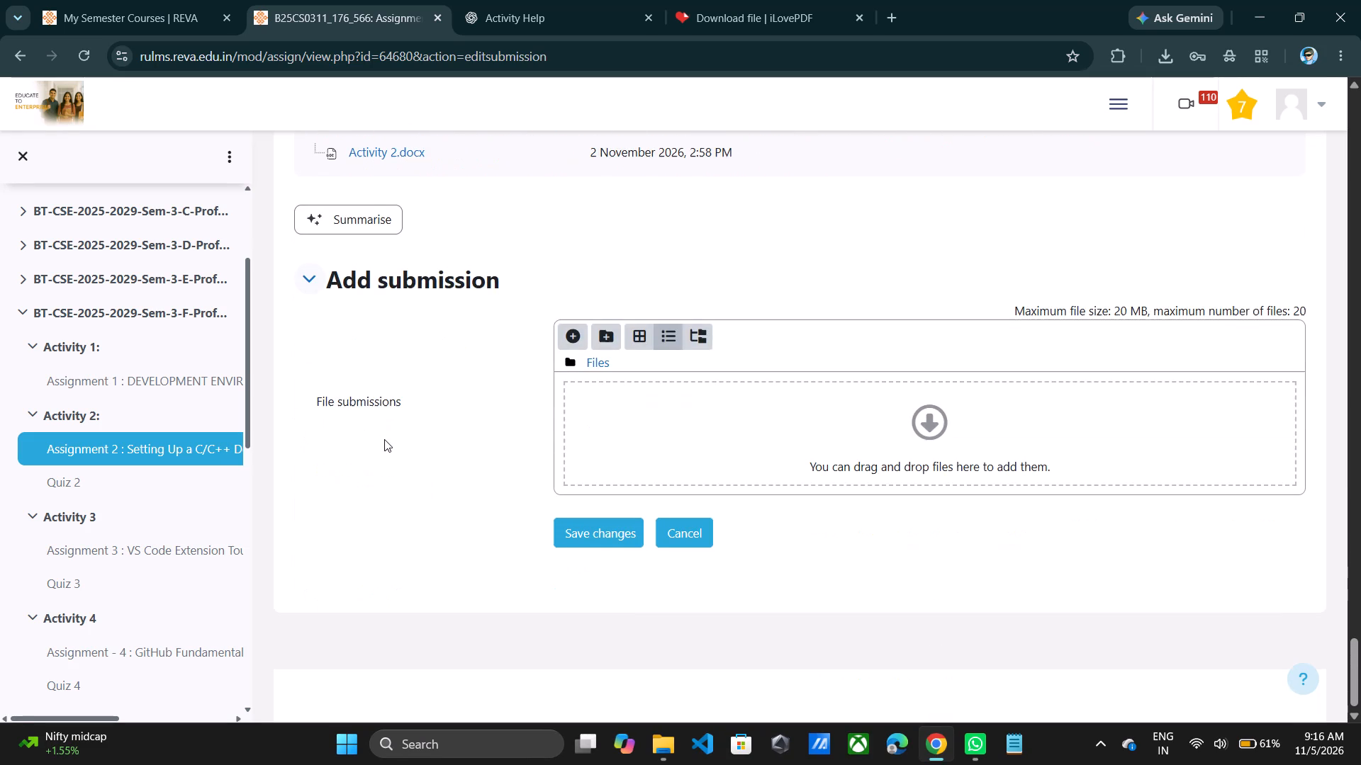
Examine the Deliverables and Reflection / Viva Questions sections of the Assignment 2 instructions.
{"action": "scroll", "coordinate": [384, 439], "scroll_direction": "up", "scroll_amount": 1}
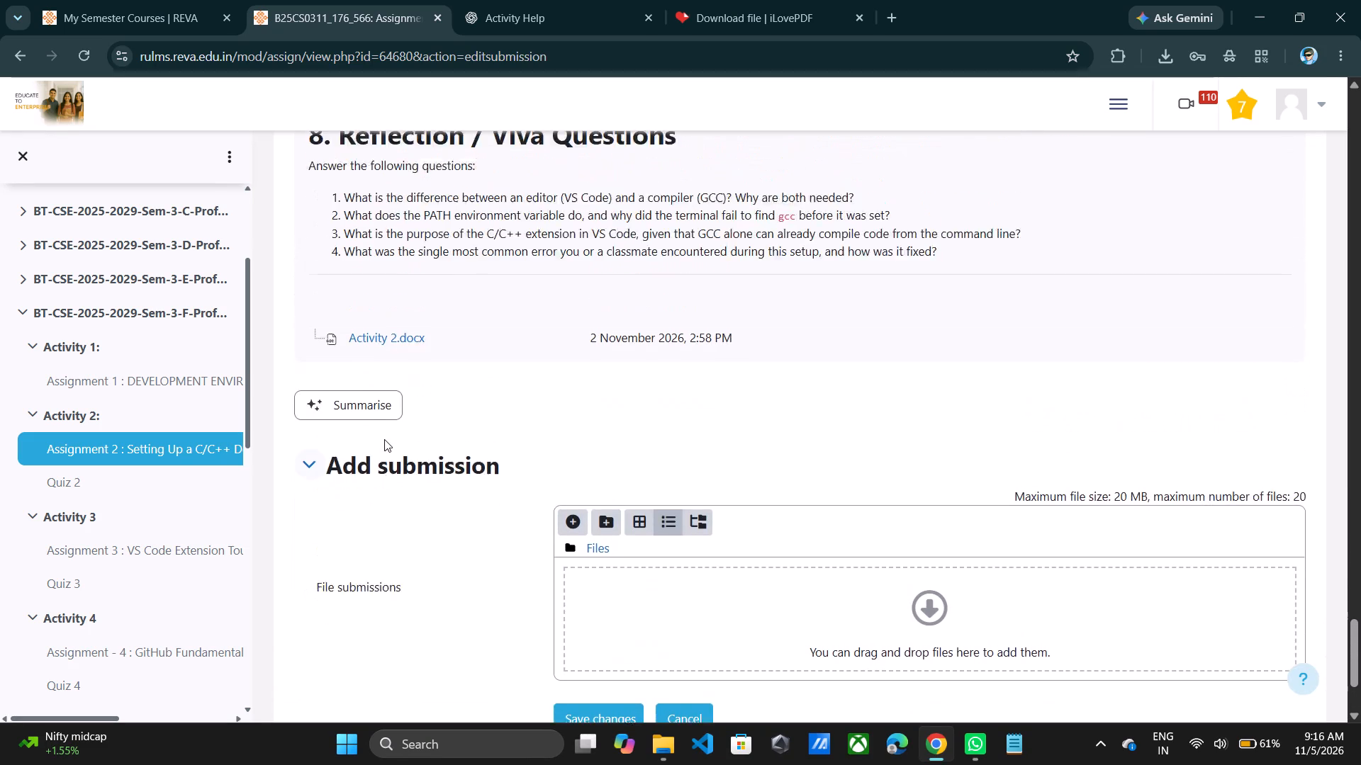
{"action": "scroll", "coordinate": [384, 439], "scroll_direction": "up", "scroll_amount": 4}
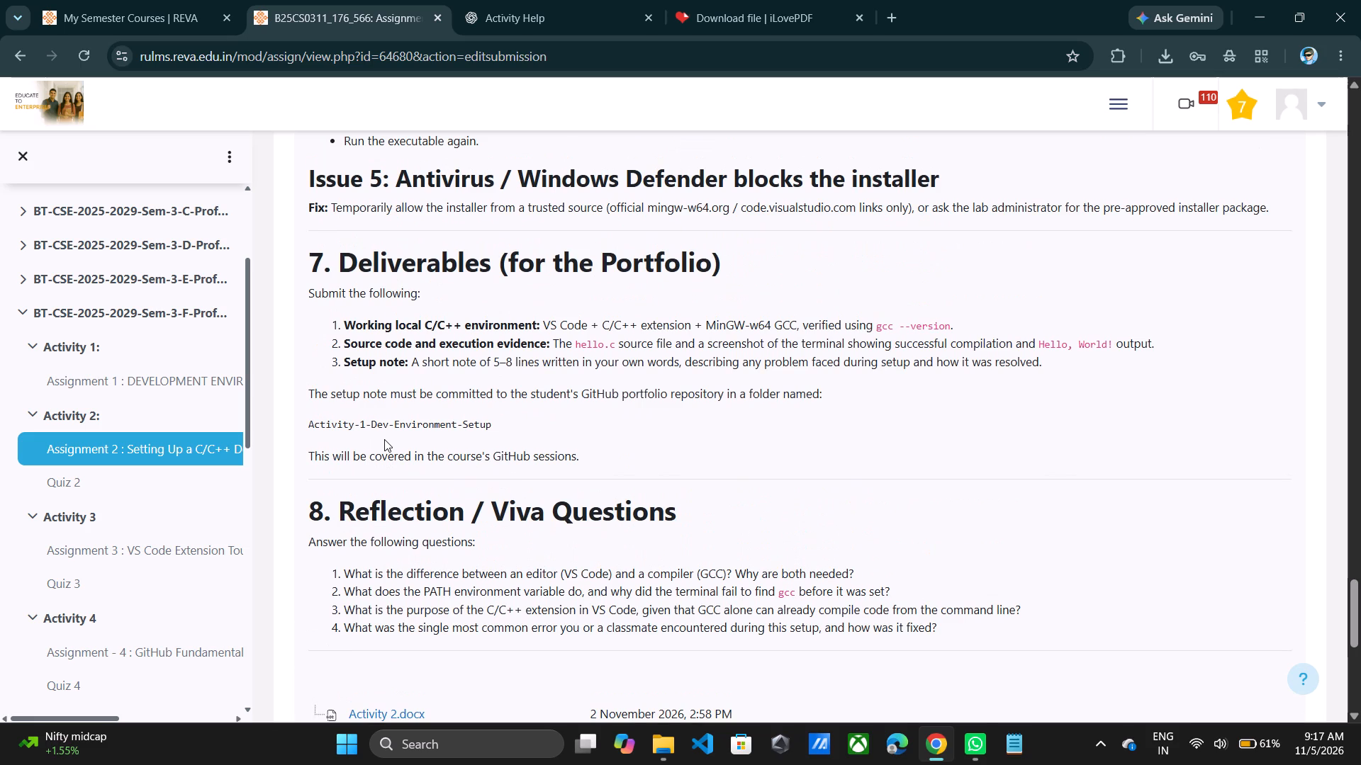
{"action": "scroll", "coordinate": [384, 439], "scroll_direction": "down", "scroll_amount": 2}
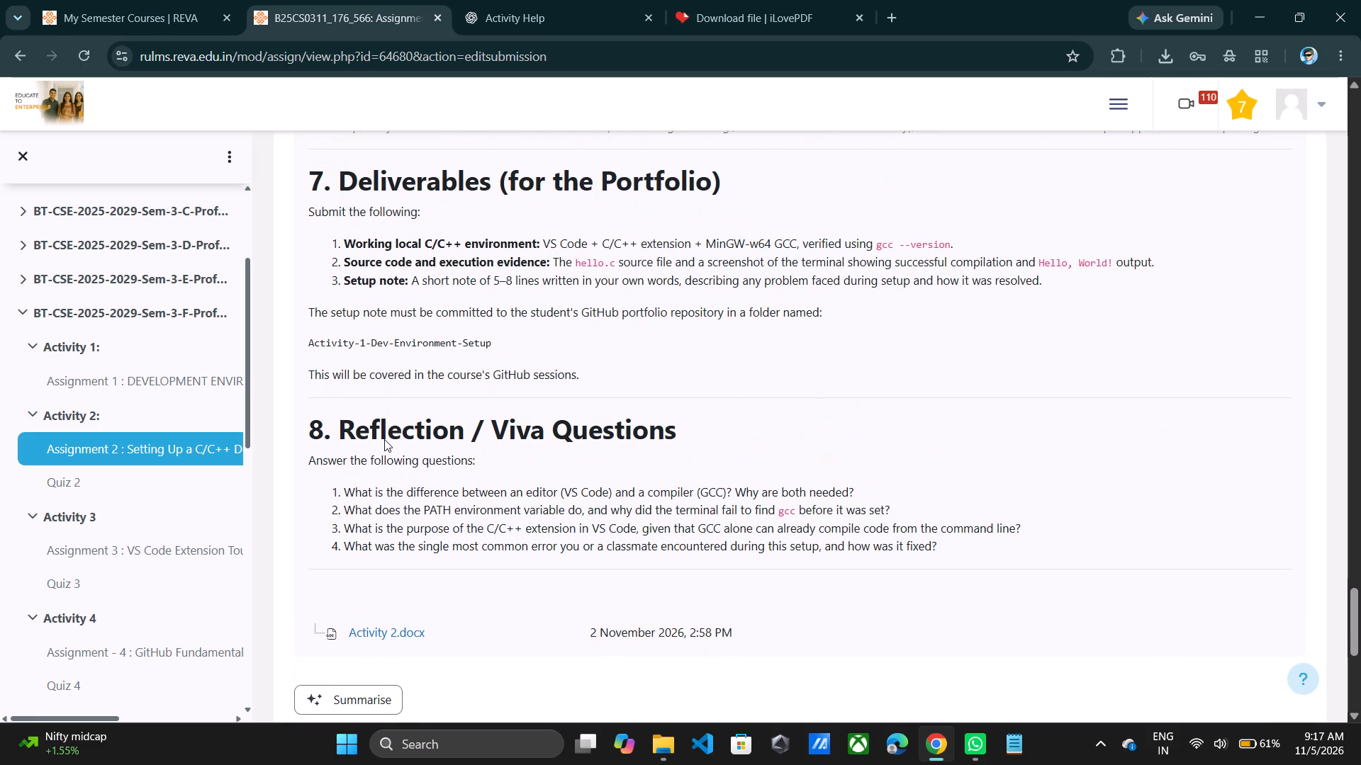
Upload the Activity 1 PDF from the ilovepdf_converted (1) zip to the Assignment 2 file submissions and save the submission.
{"action": "scroll", "coordinate": [384, 439], "scroll_direction": "down", "scroll_amount": 4}
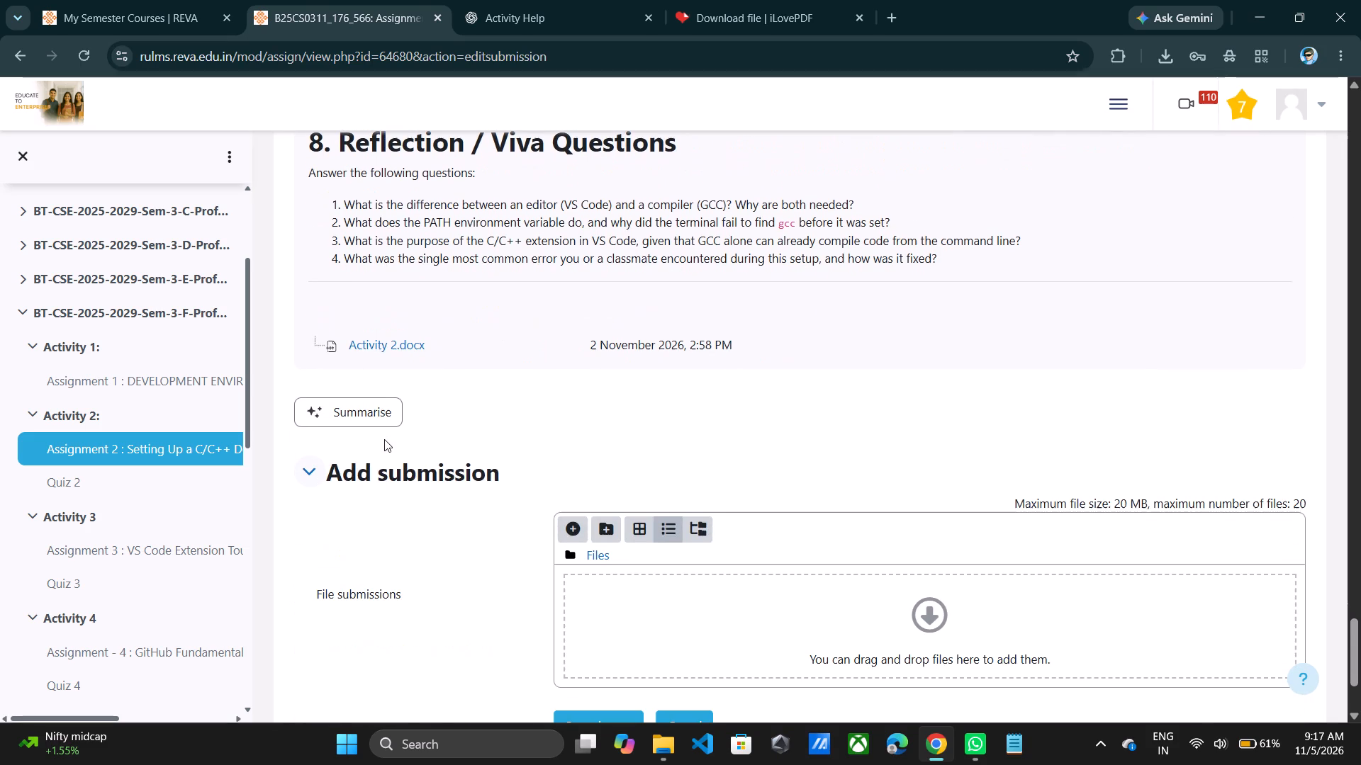
{"action": "left_click", "coordinate": [654, 749]}
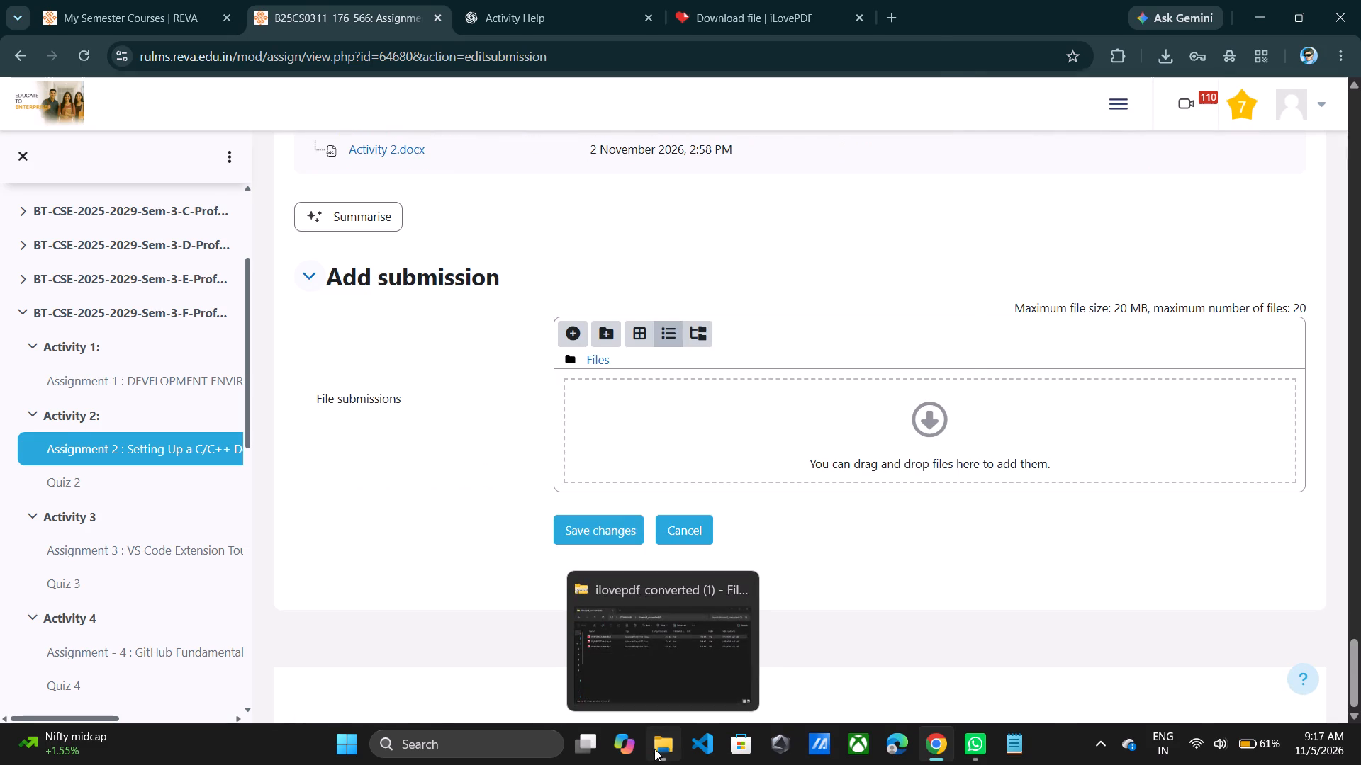
{"action": "left_click_drag", "start_coordinate": [233, 181], "coordinate": [362, 191]}
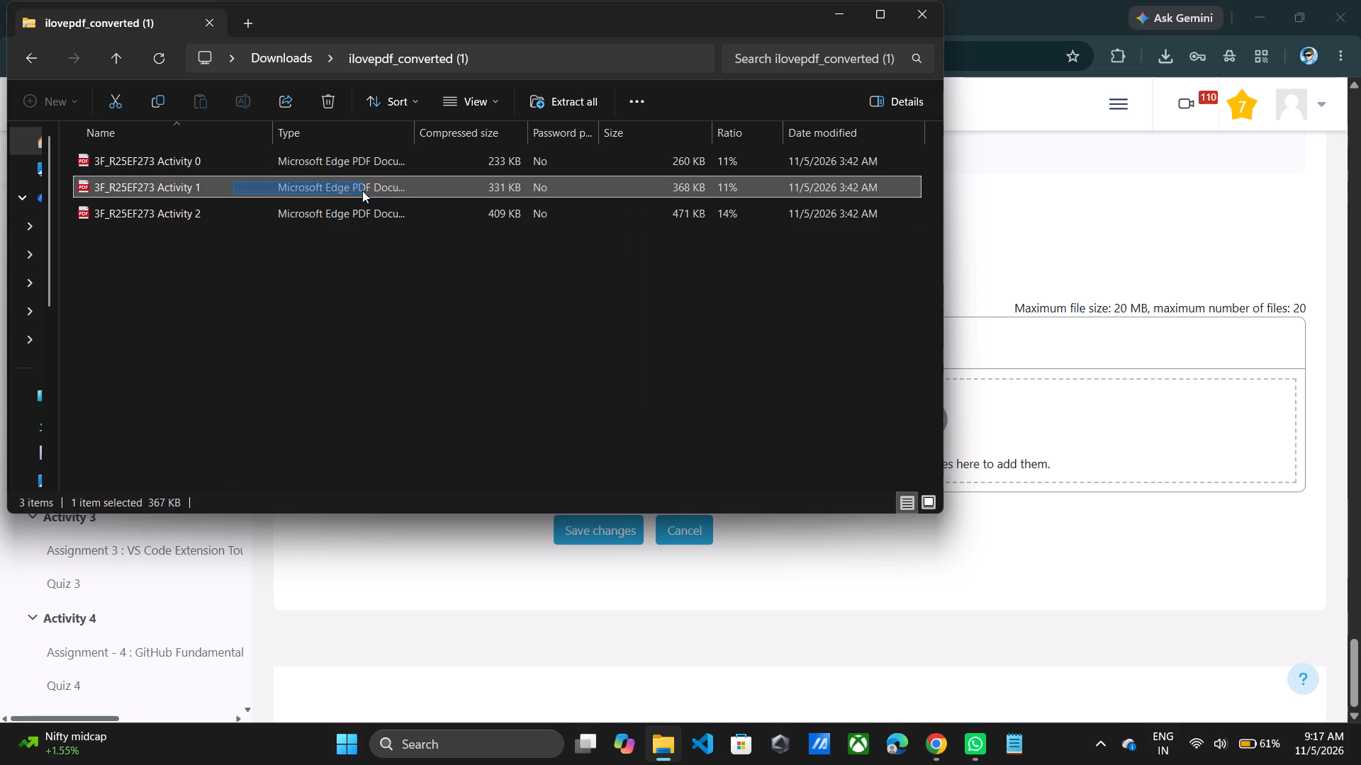
{"action": "left_click_drag", "start_coordinate": [362, 191], "coordinate": [362, 185]}
{"action": "left_click", "coordinate": [332, 316]}
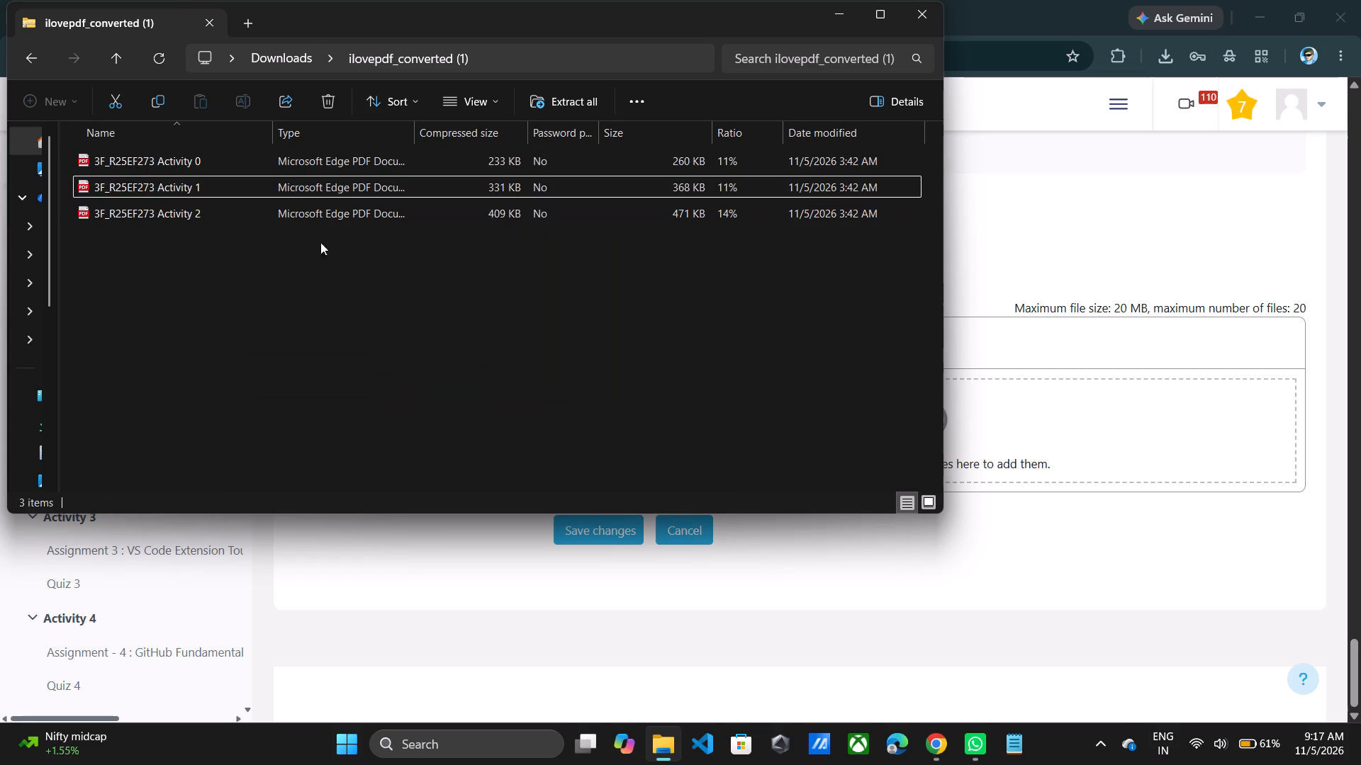
{"action": "left_click", "coordinate": [295, 186]}
{"action": "left_click_drag", "start_coordinate": [295, 186], "coordinate": [540, 281]}
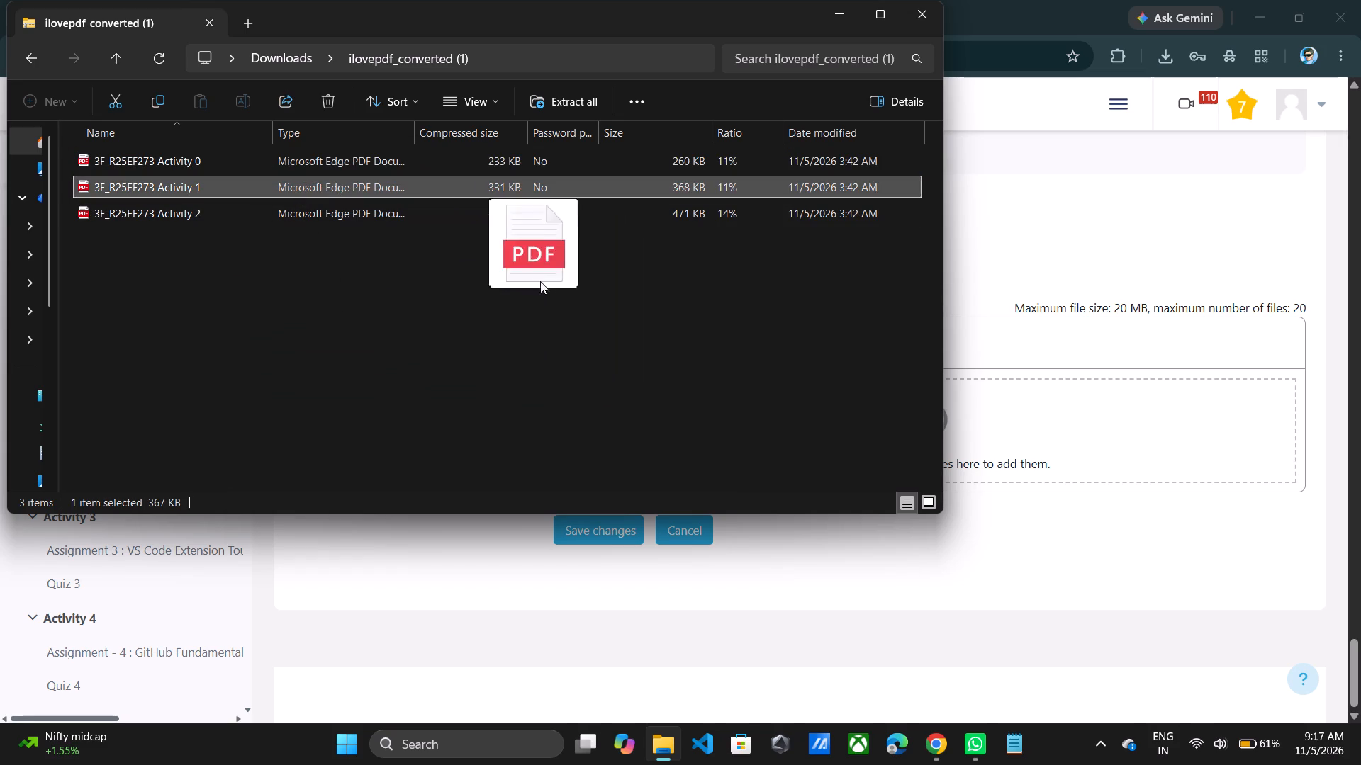
{"action": "left_click_drag", "start_coordinate": [540, 281], "coordinate": [1028, 429]}
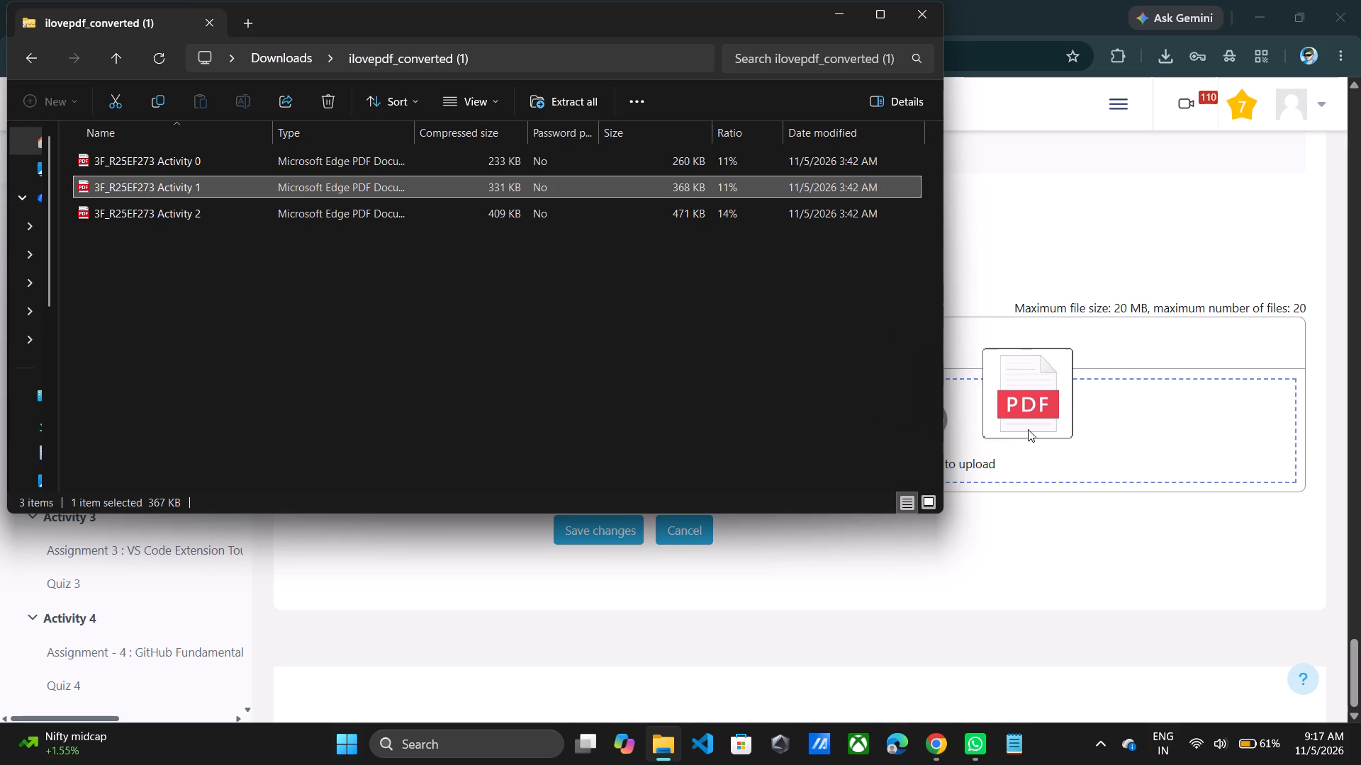
{"action": "left_click_drag", "start_coordinate": [1028, 429], "coordinate": [1072, 482]}
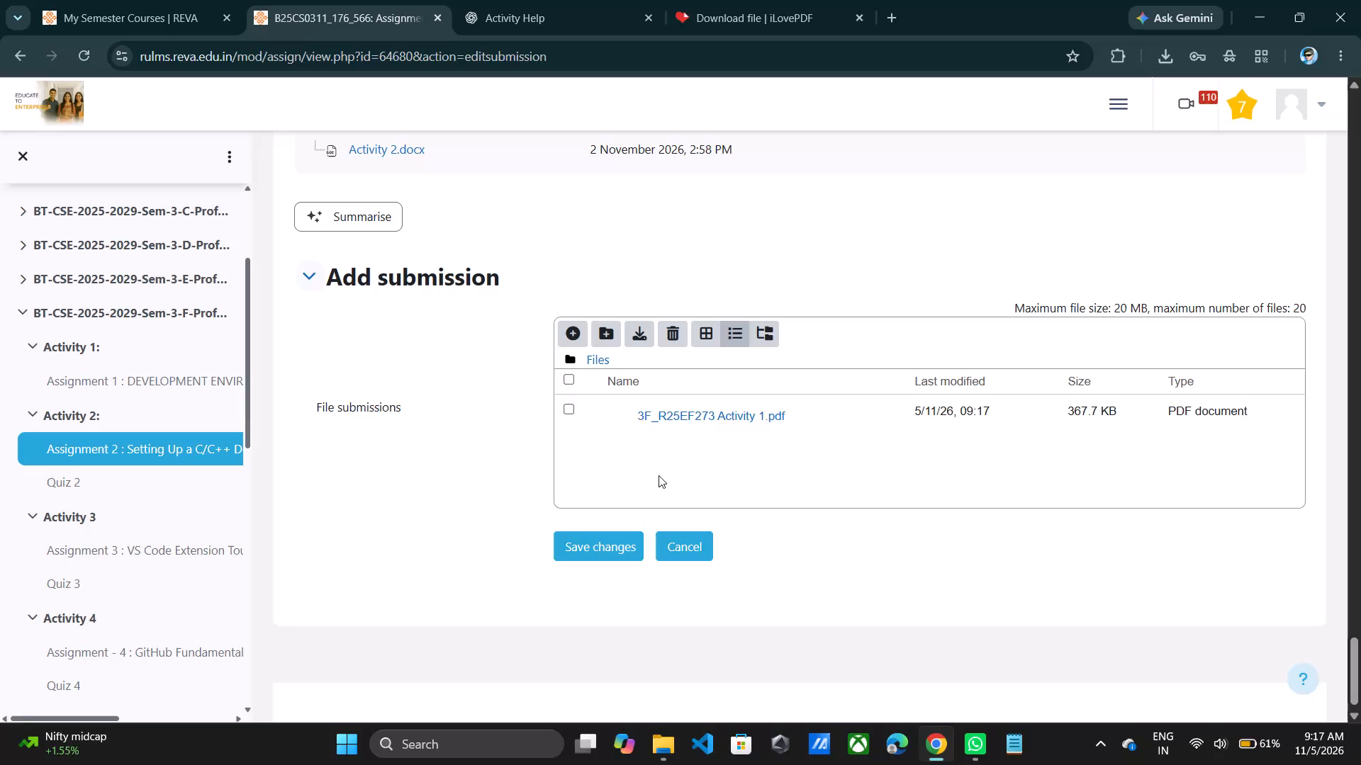
{"action": "left_click", "coordinate": [596, 548]}
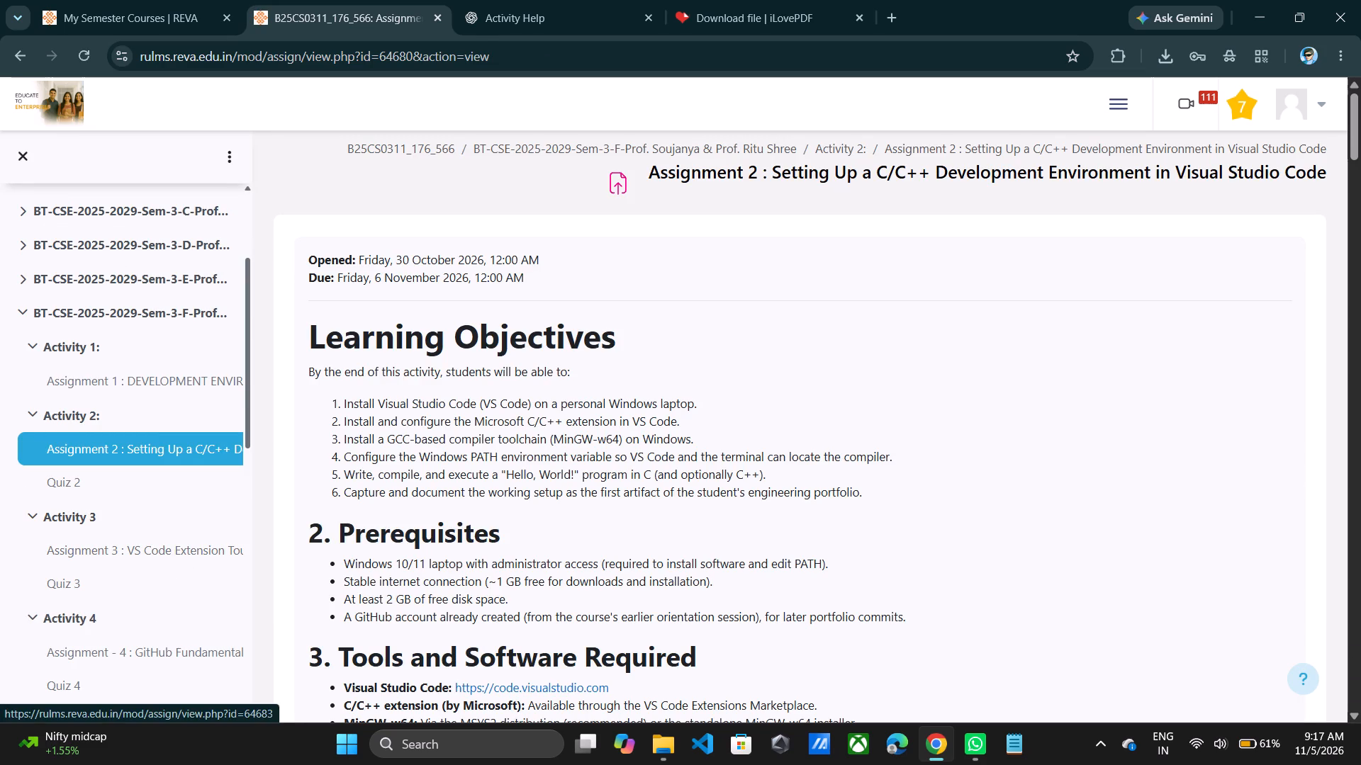
Open the Activity 1 PDF from the zip in File Explorer, review its pages through to the last one, and close it.
{"action": "left_click", "coordinate": [675, 749]}
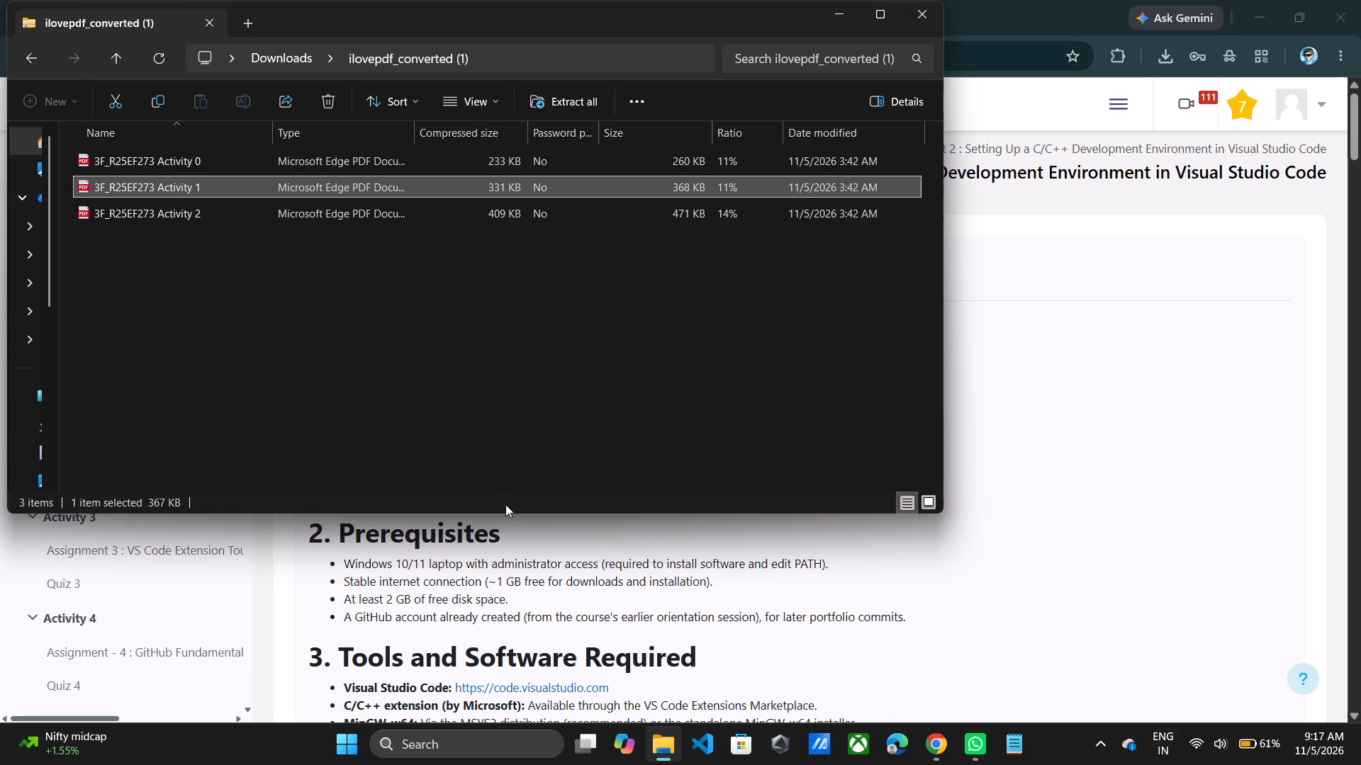
{"action": "double_click", "coordinate": [335, 179]}
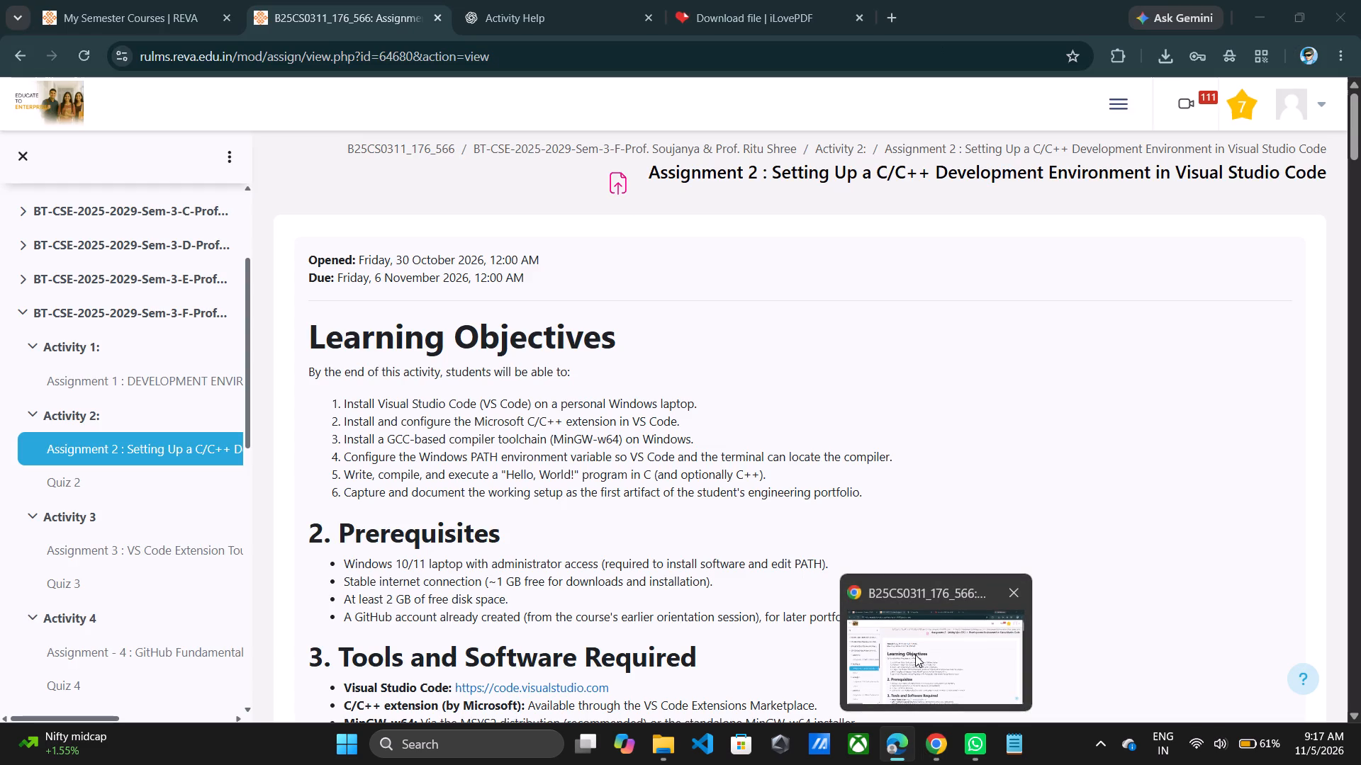
{"action": "left_click", "coordinate": [915, 654]}
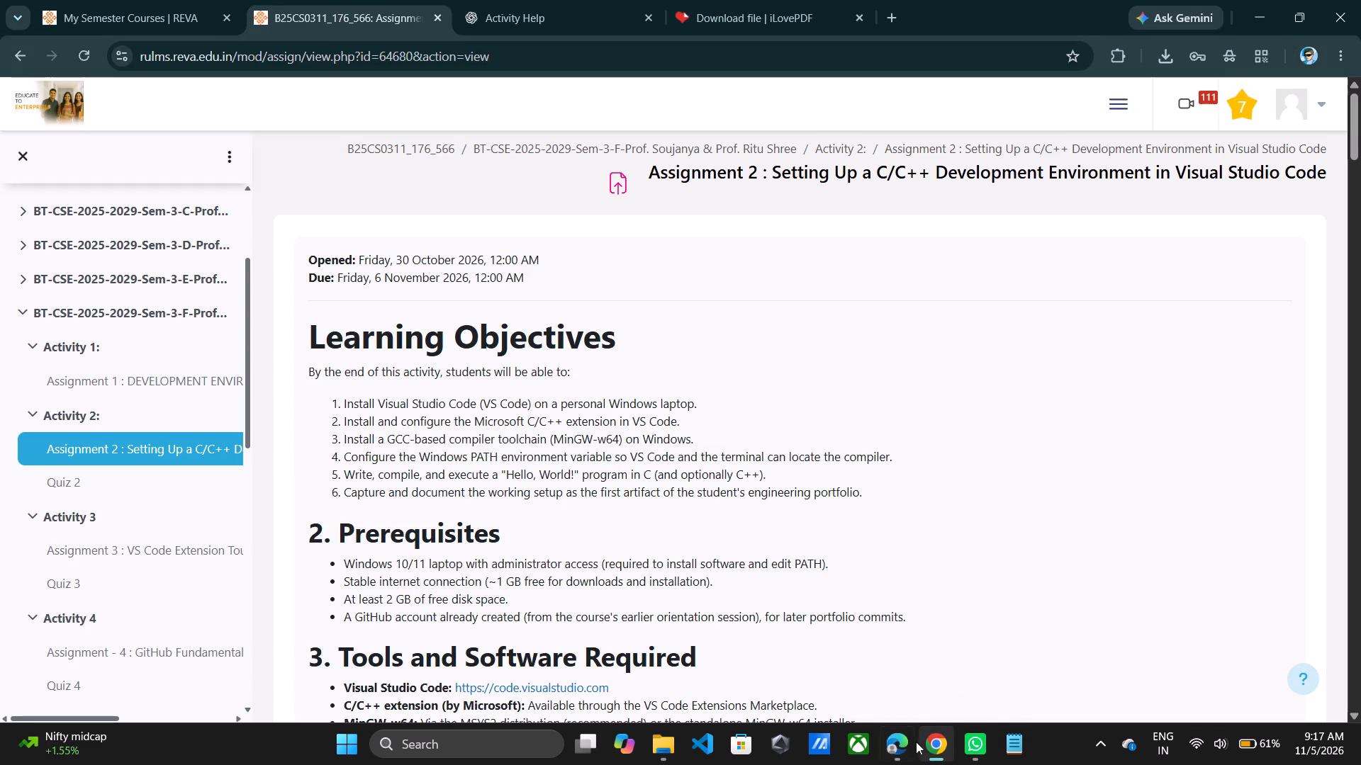
{"action": "left_click", "coordinate": [901, 743]}
{"action": "scroll", "coordinate": [817, 550], "scroll_direction": "down", "scroll_amount": 3}
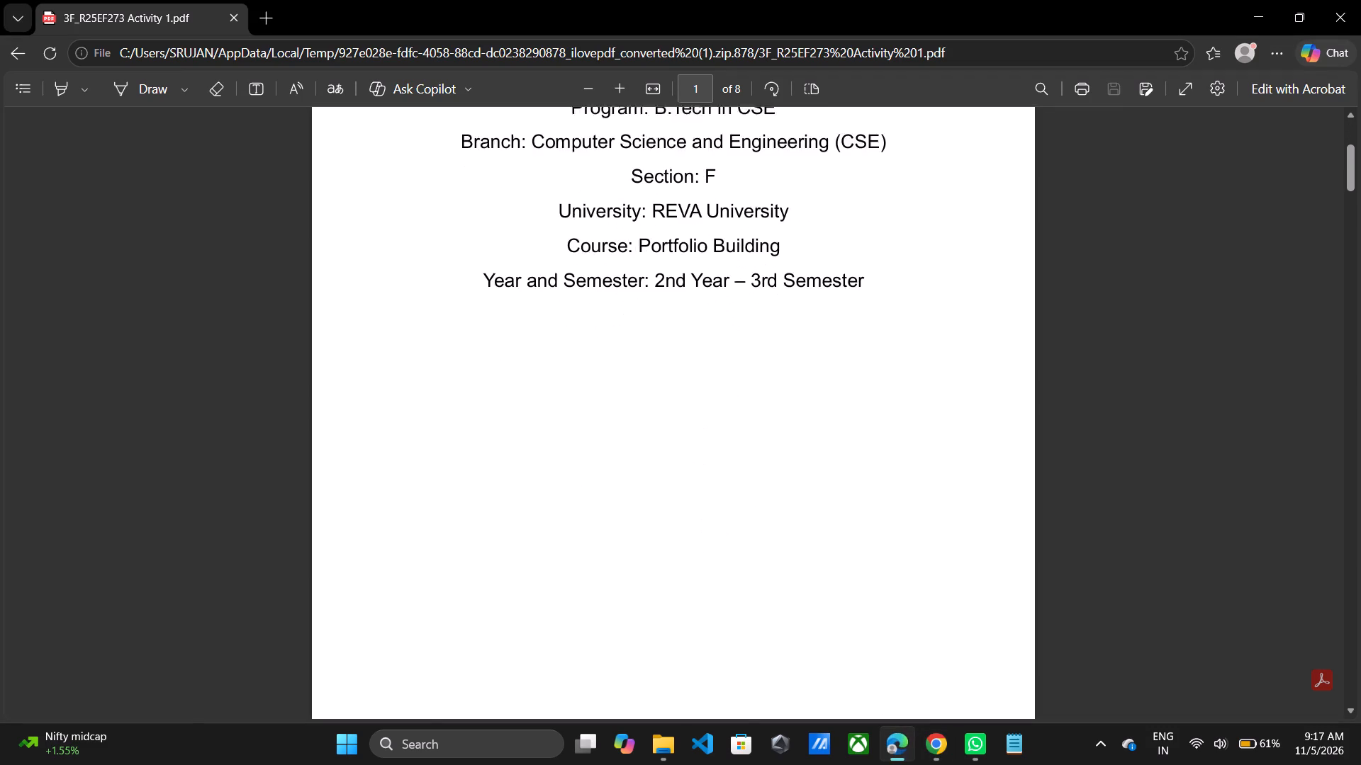
{"action": "scroll", "coordinate": [817, 550], "scroll_direction": "down", "scroll_amount": 9}
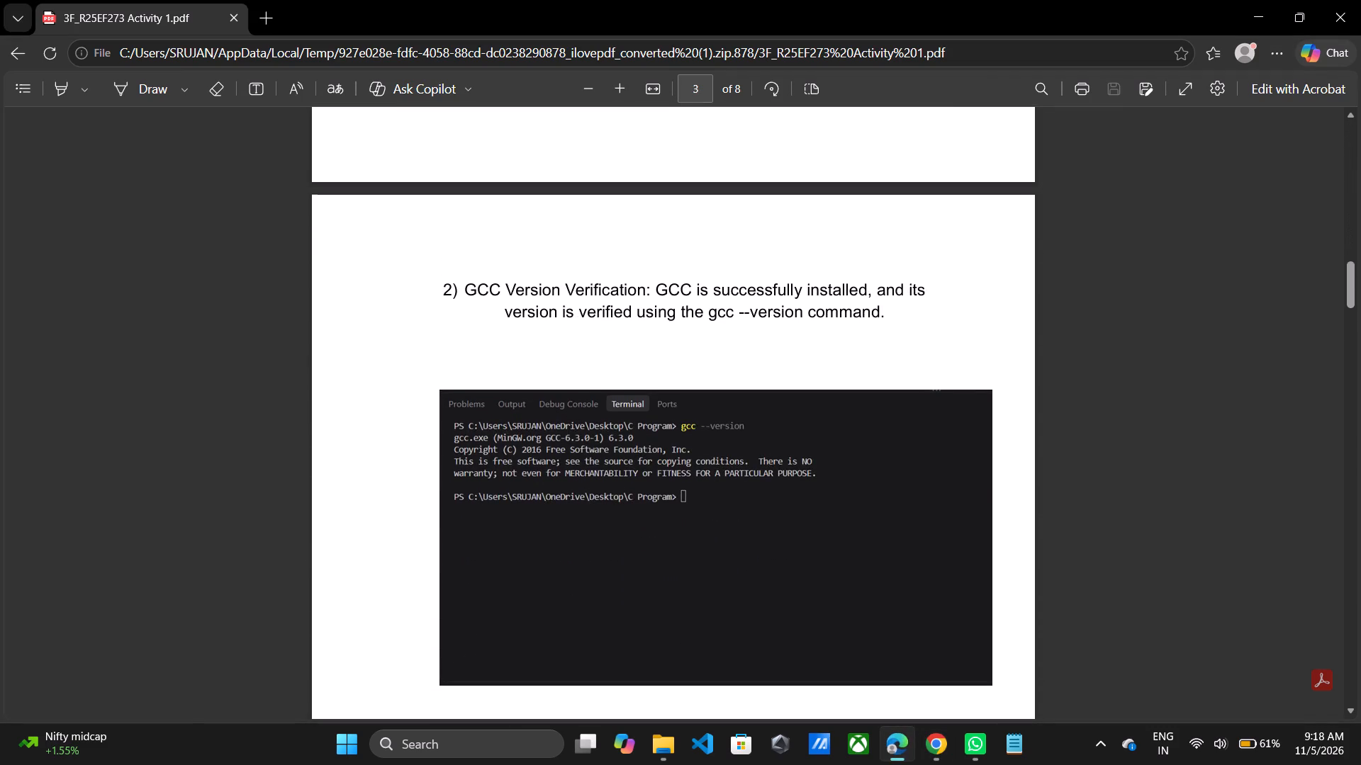
{"action": "scroll", "coordinate": [817, 550], "scroll_direction": "down", "scroll_amount": 8}
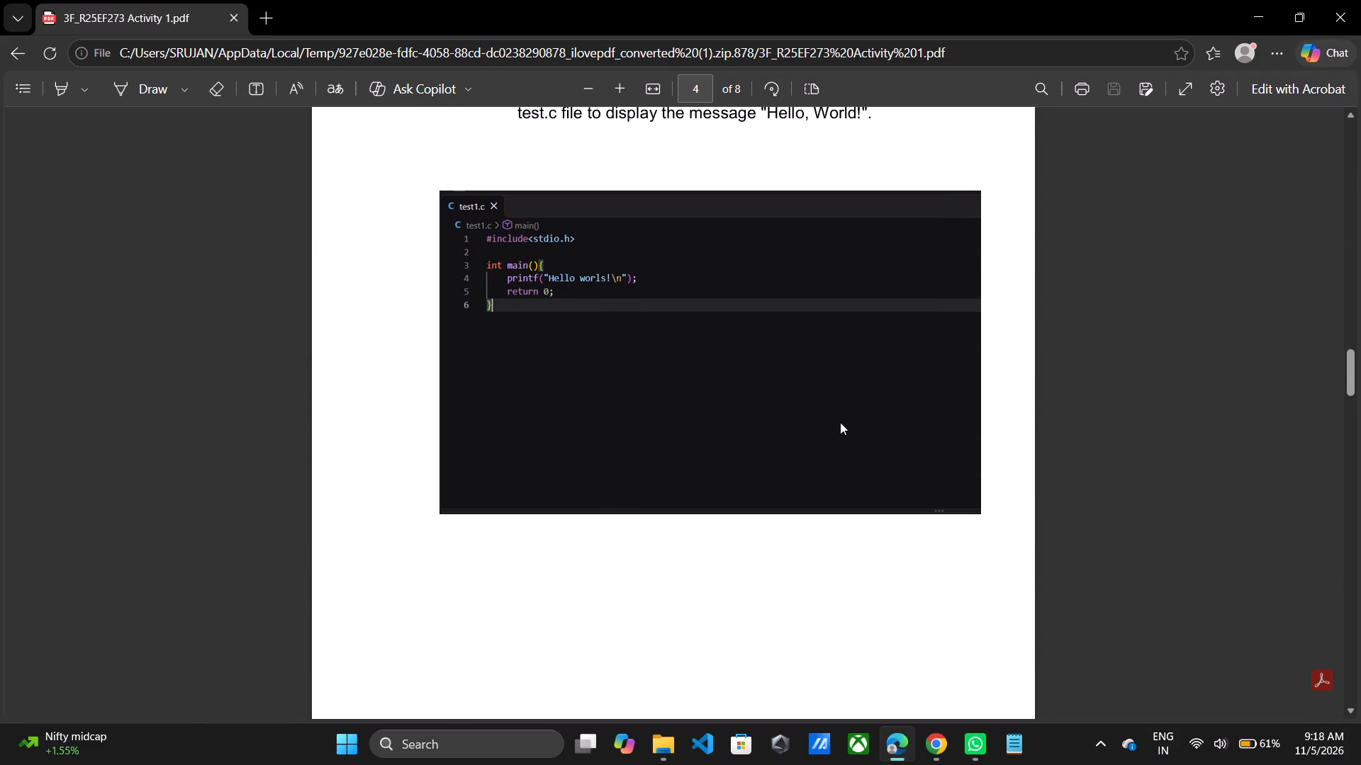
{"action": "scroll", "coordinate": [851, 333], "scroll_direction": "down", "scroll_amount": 6}
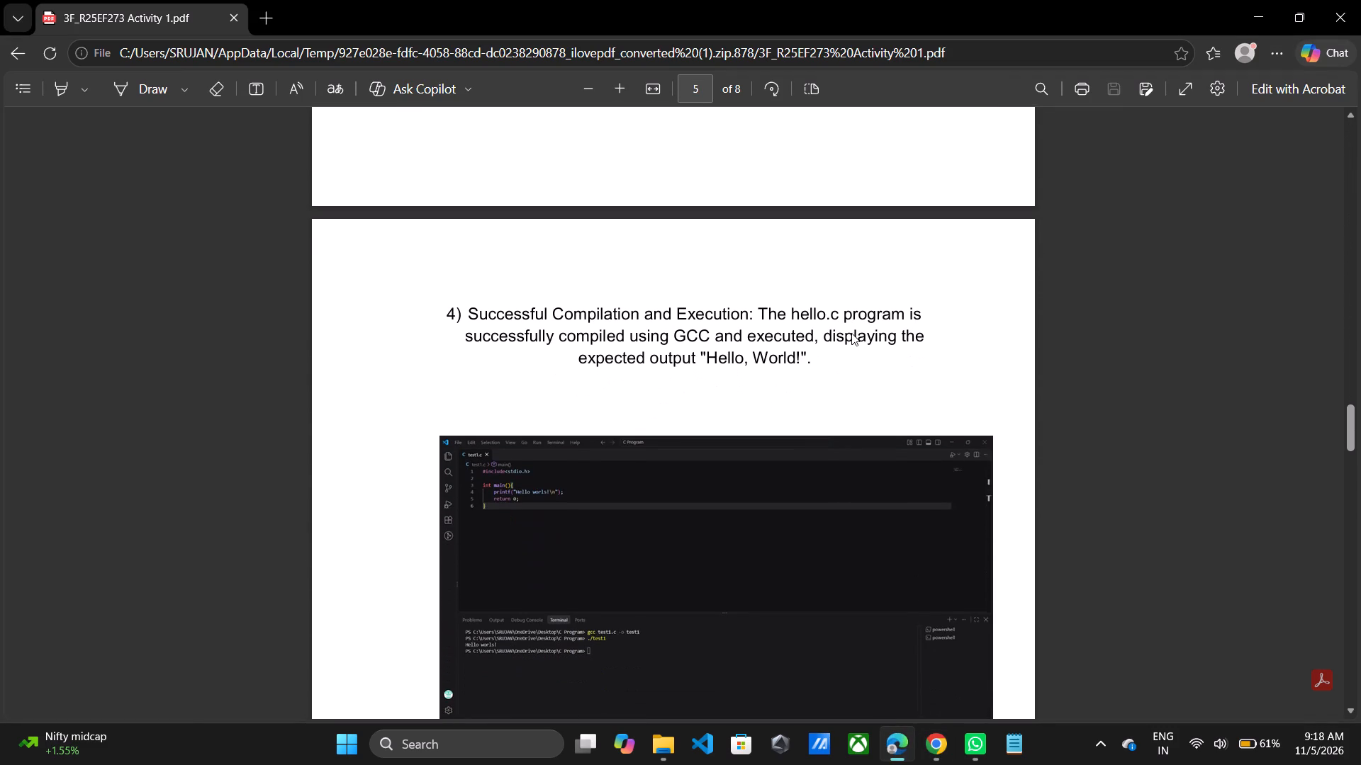
{"action": "scroll", "coordinate": [851, 333], "scroll_direction": "down", "scroll_amount": 14}
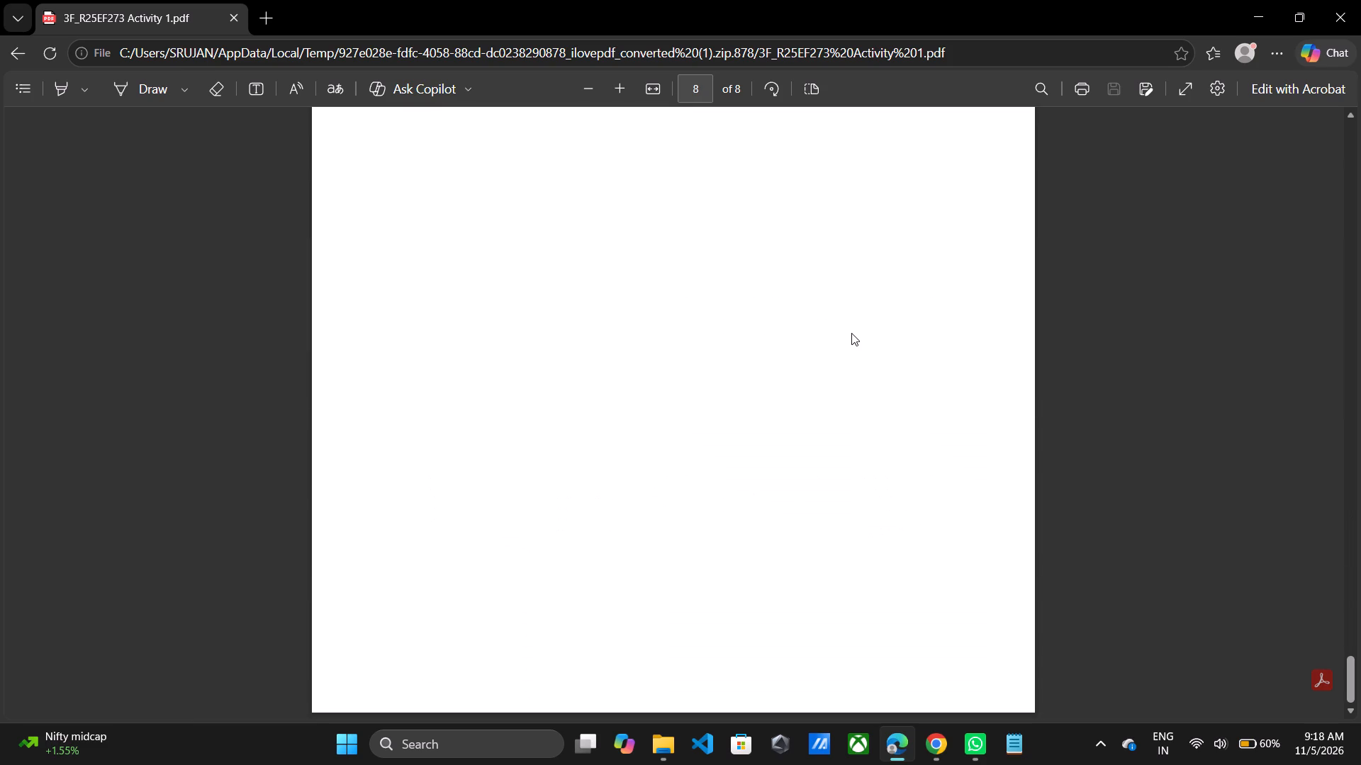
{"action": "scroll", "coordinate": [851, 333], "scroll_direction": "down", "scroll_amount": 3}
{"action": "left_click", "coordinate": [1338, 13]}
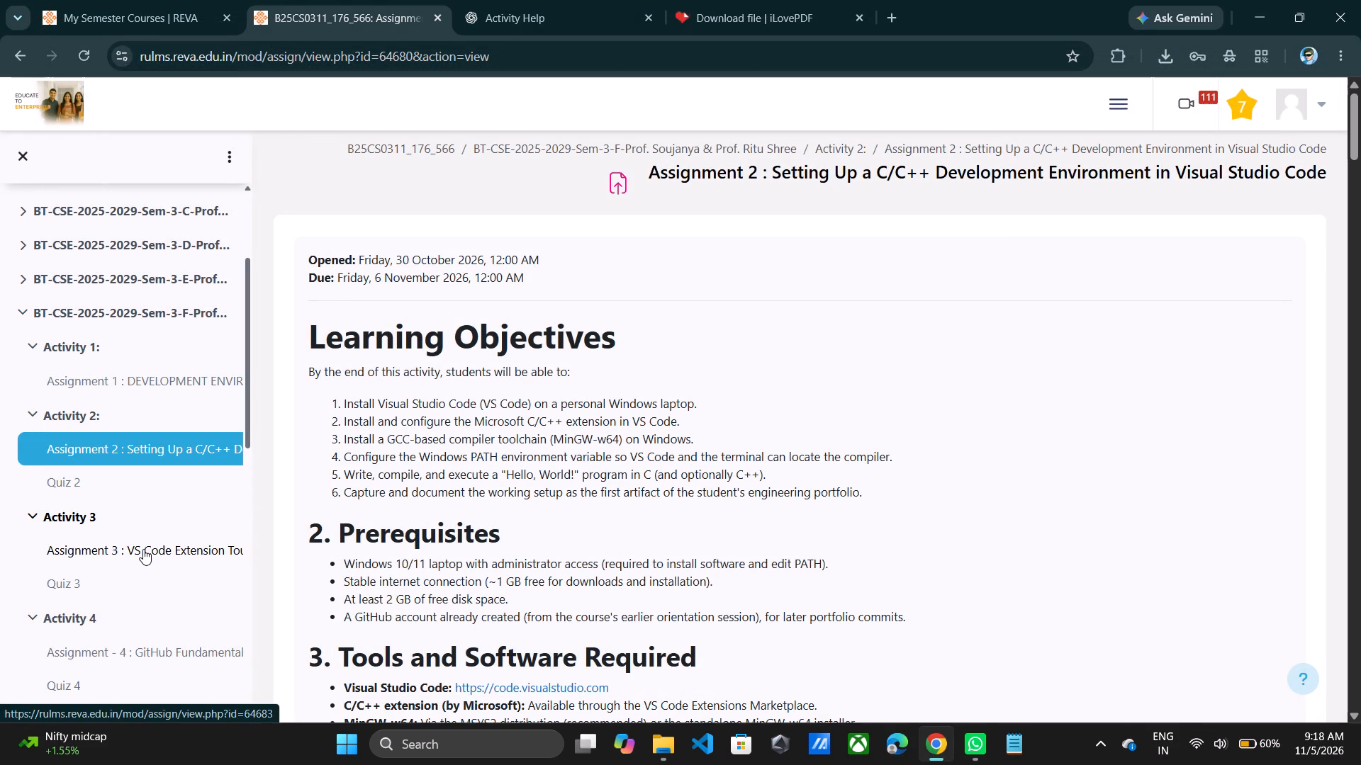
Check the submission status of Assignment 2 in Chrome and open Assignment 3 : VS Code Extension Tour.
{"action": "scroll", "coordinate": [315, 540], "scroll_direction": "down", "scroll_amount": 13}
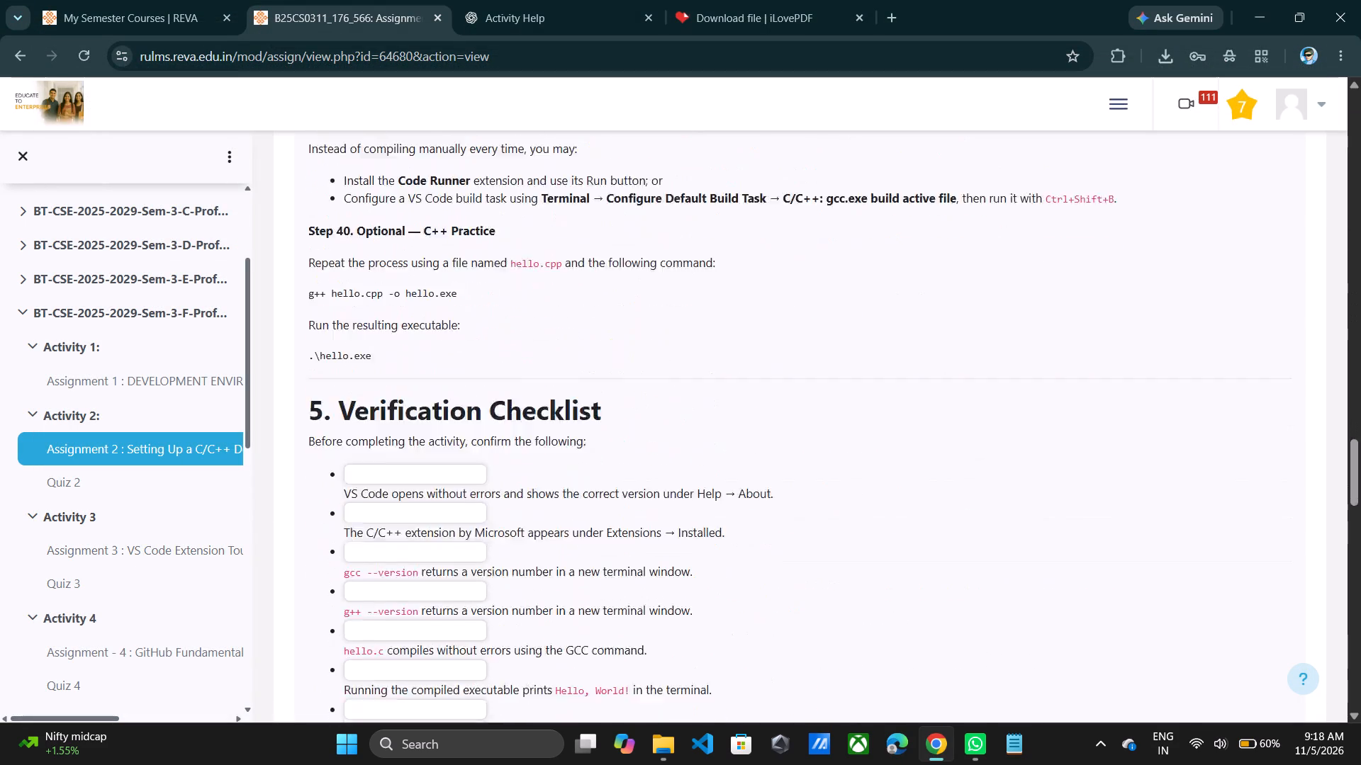
{"action": "scroll", "coordinate": [315, 540], "scroll_direction": "down", "scroll_amount": 10}
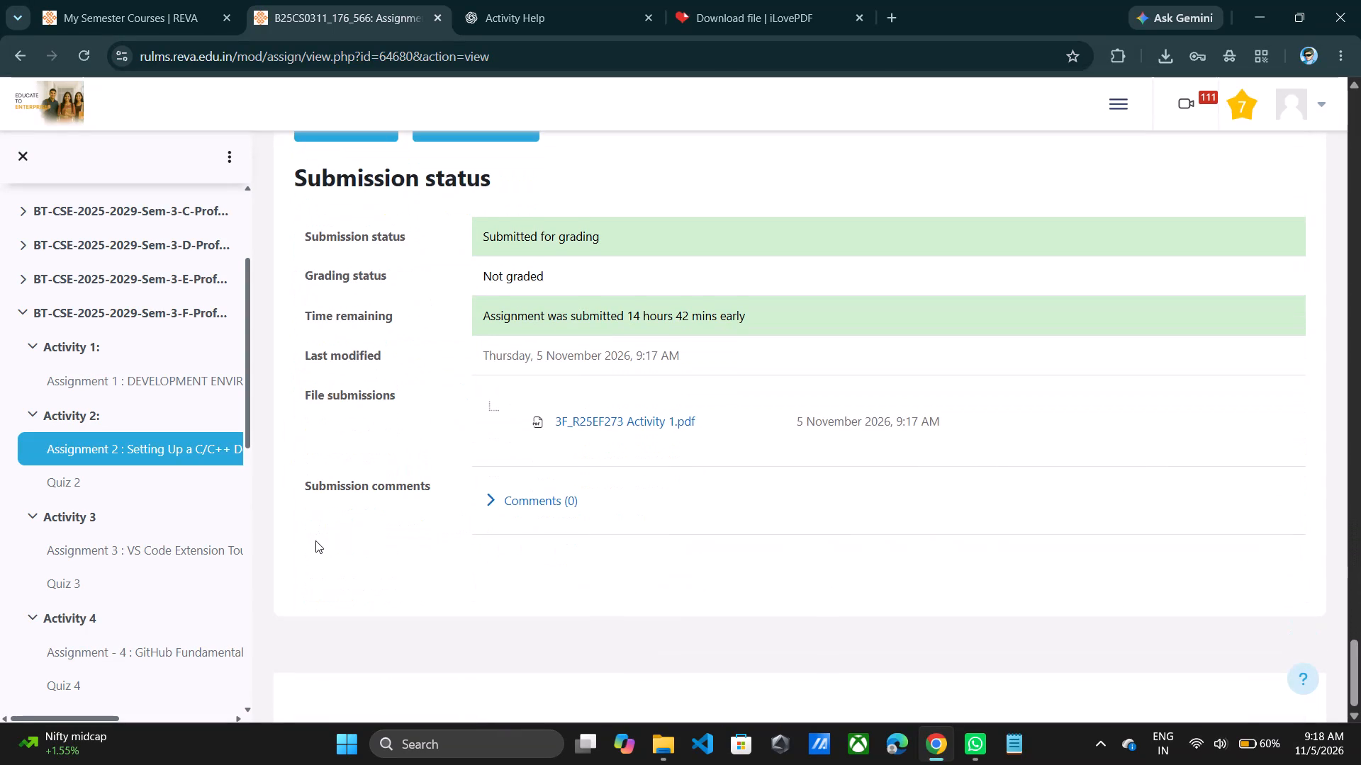
{"action": "left_click", "coordinate": [116, 551]}
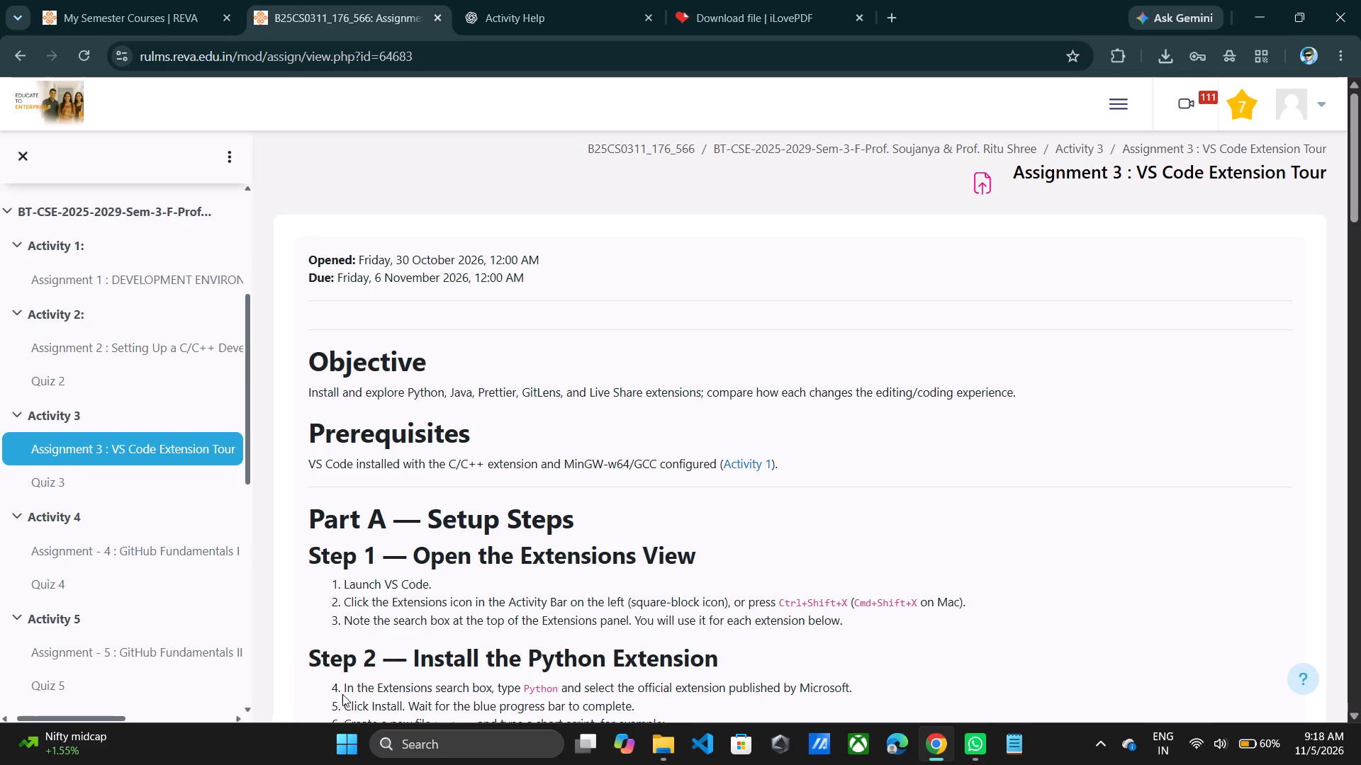
Start adding a submission to Assignment 3 and bring up the file submissions area below its instructions.
{"action": "scroll", "coordinate": [423, 648], "scroll_direction": "down", "scroll_amount": 9}
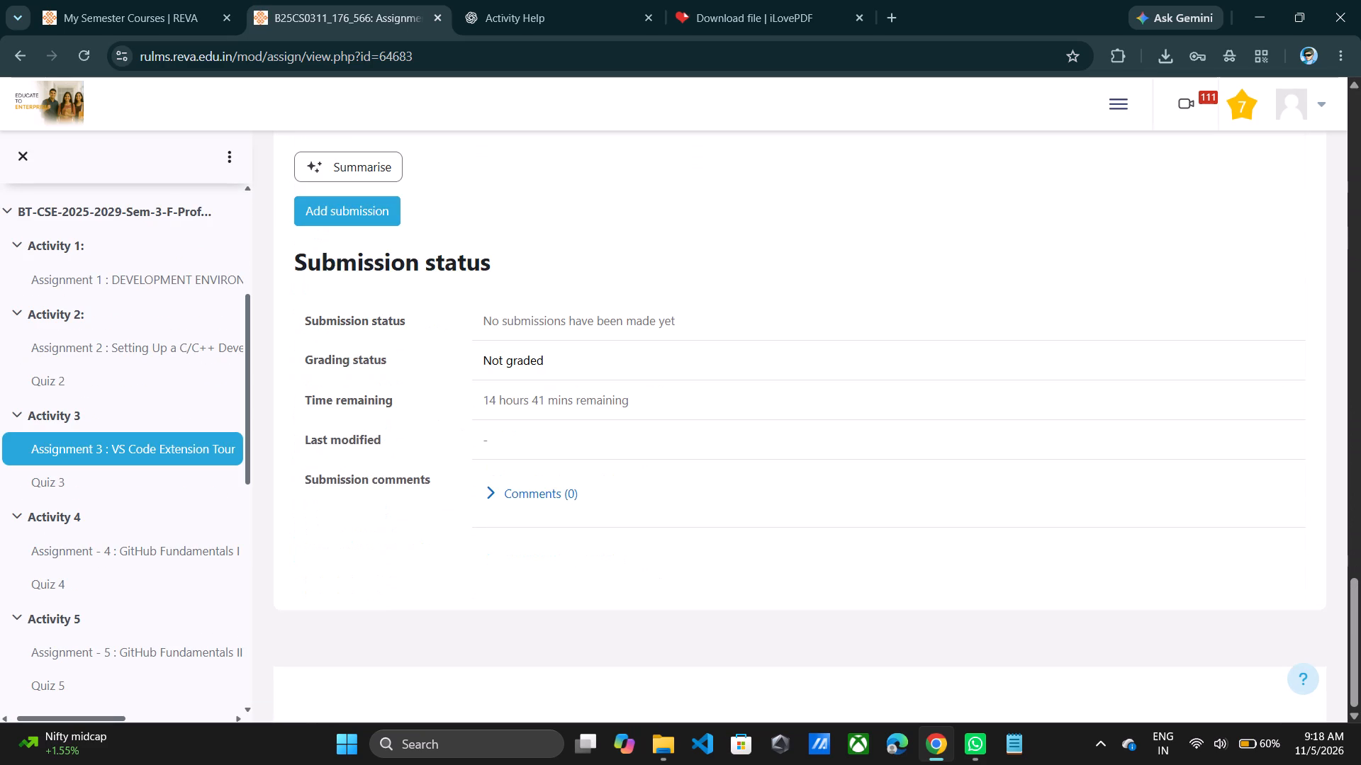
{"action": "left_click", "coordinate": [372, 219]}
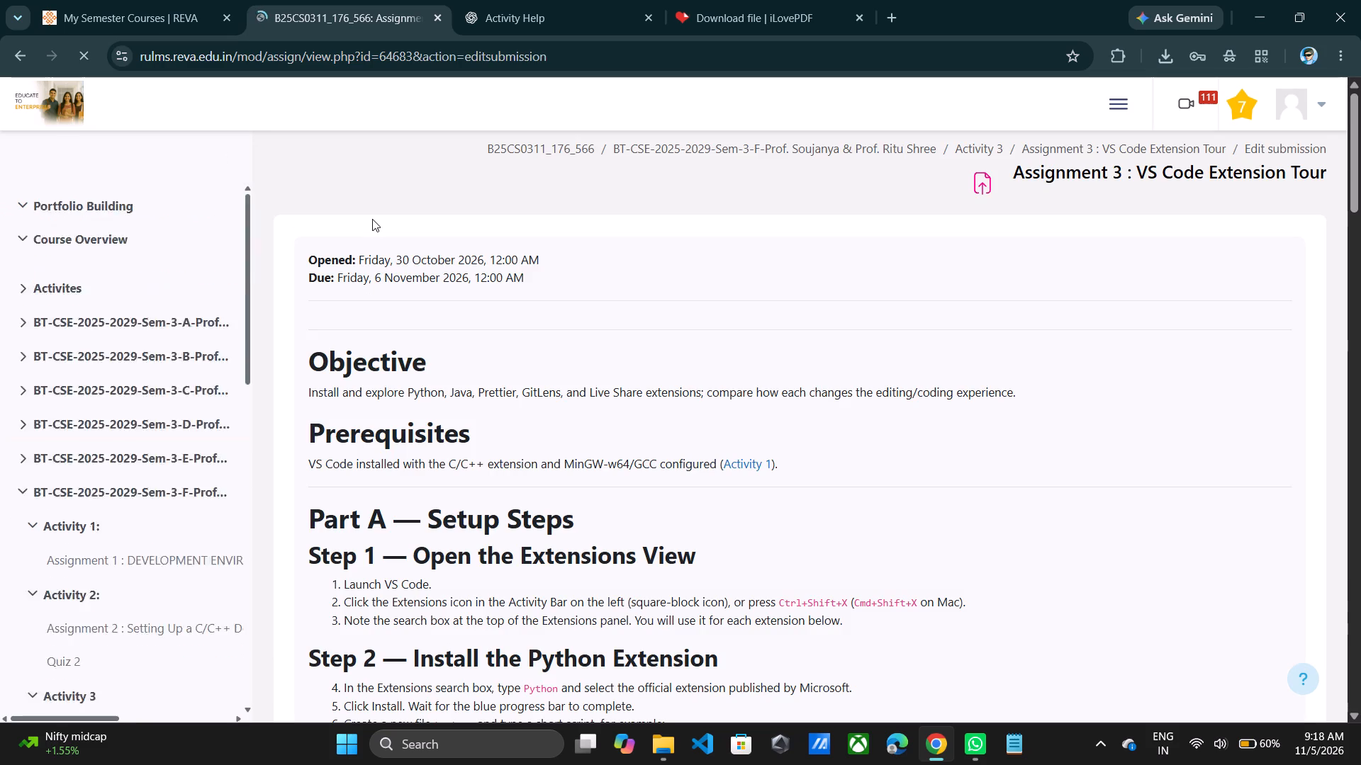
{"action": "scroll", "coordinate": [401, 396], "scroll_direction": "down", "scroll_amount": 9}
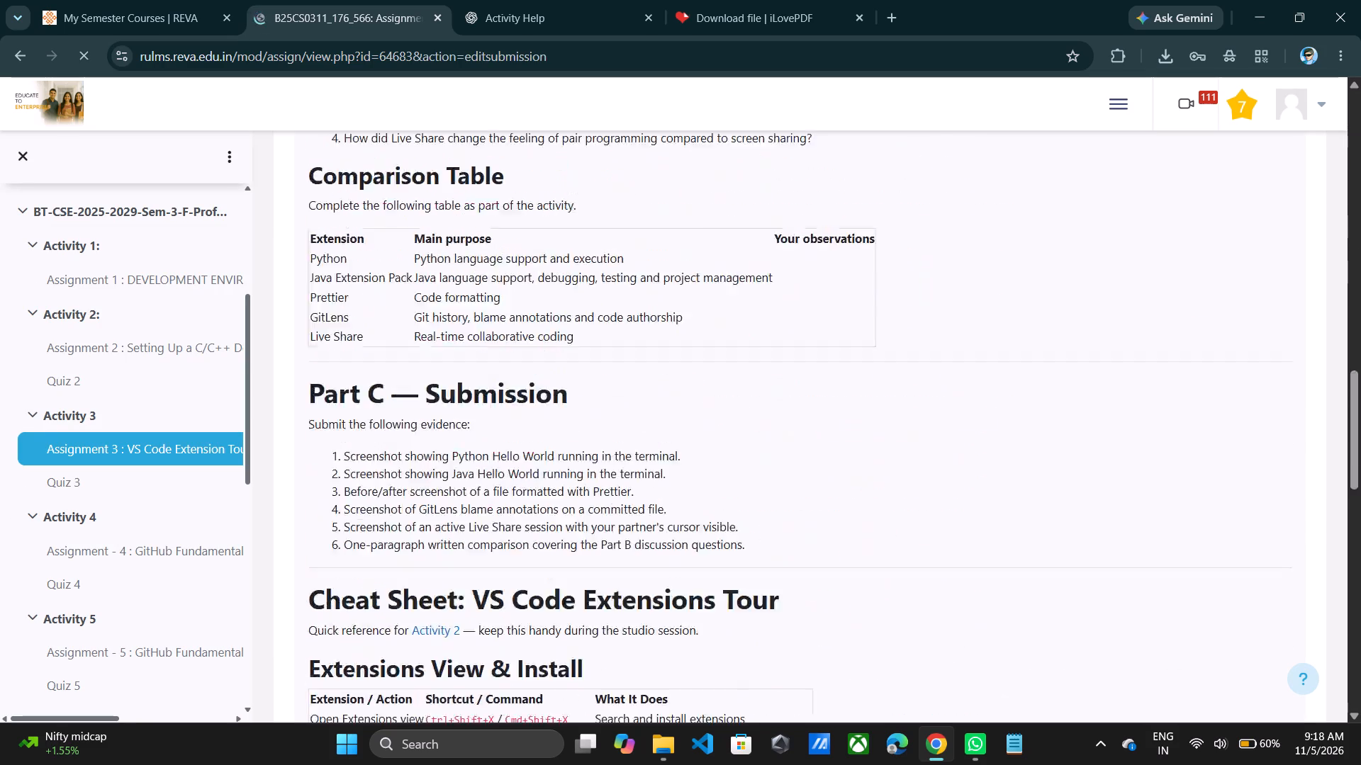
{"action": "scroll", "coordinate": [401, 396], "scroll_direction": "down", "scroll_amount": 1}
{"action": "scroll", "coordinate": [520, 424], "scroll_direction": "up", "scroll_amount": 1}
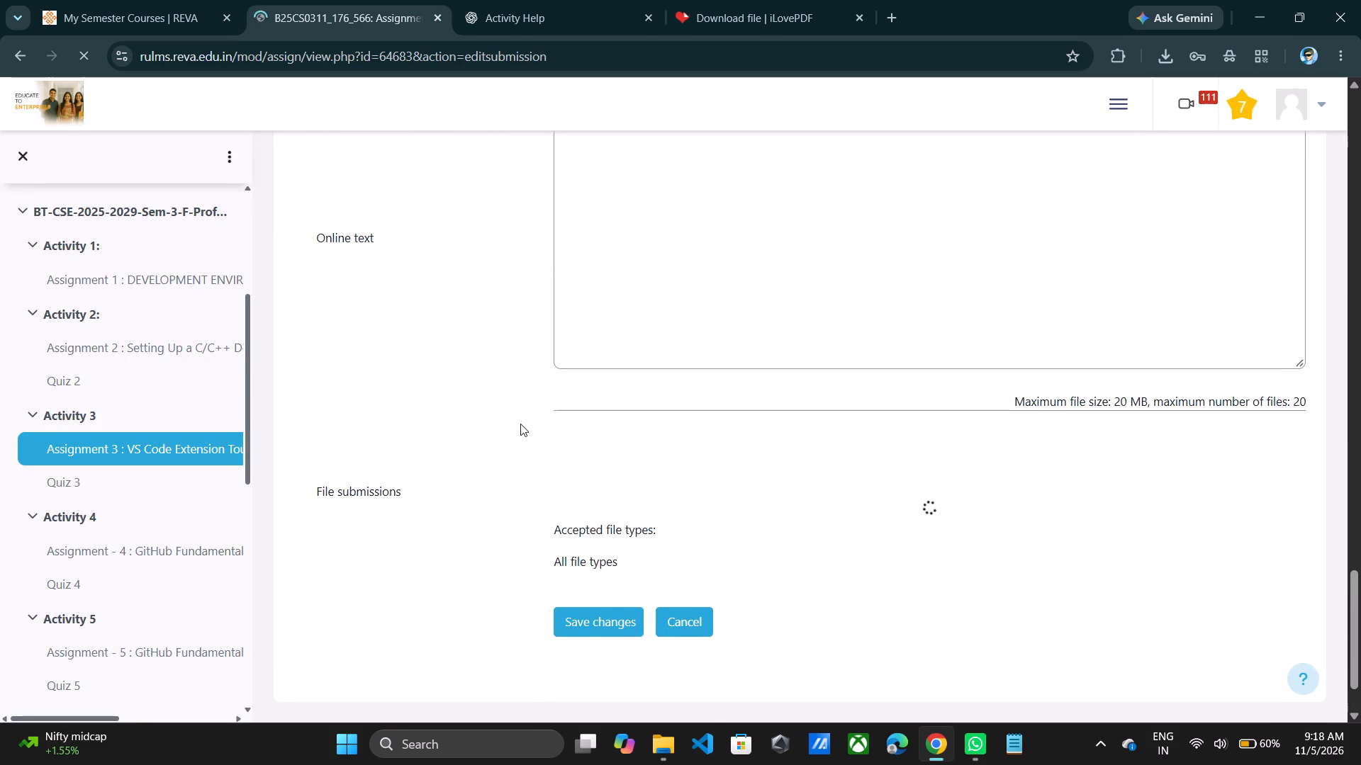
{"action": "scroll", "coordinate": [520, 424], "scroll_direction": "up", "scroll_amount": 1}
{"action": "scroll", "coordinate": [520, 424], "scroll_direction": "down", "scroll_amount": 2}
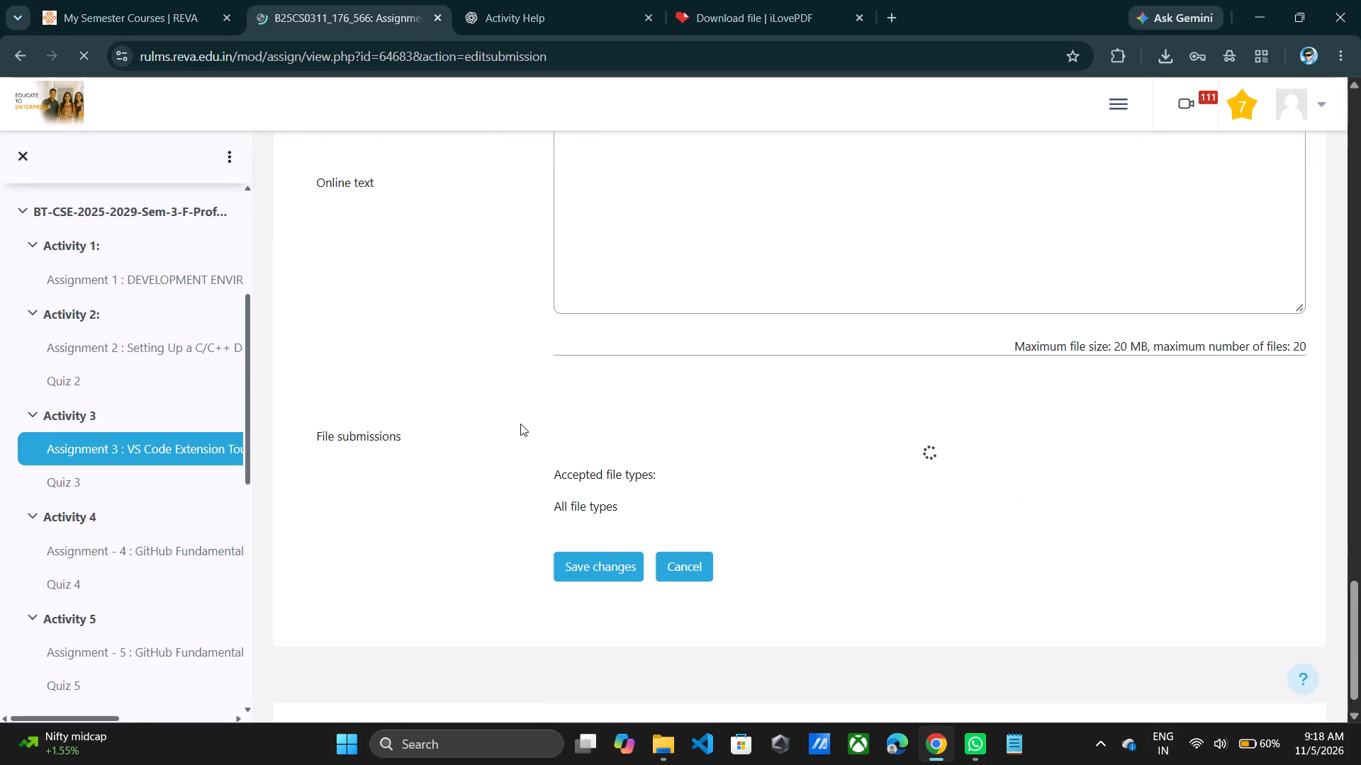
{"action": "scroll", "coordinate": [520, 424], "scroll_direction": "down", "scroll_amount": 2}
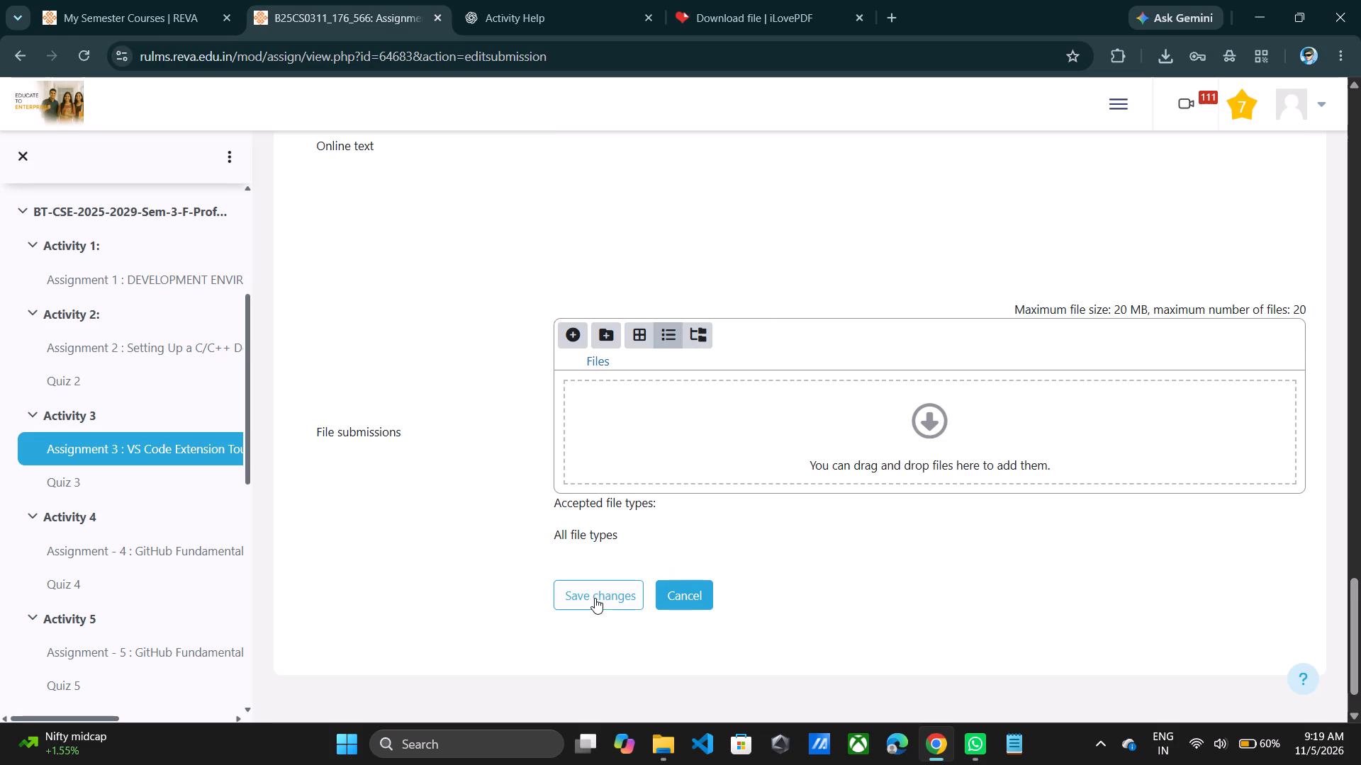
Upload the Activity 2 PDF from the ilovepdf_converted (1) zip to the Assignment 3 file submissions.
{"action": "left_click", "coordinate": [658, 763]}
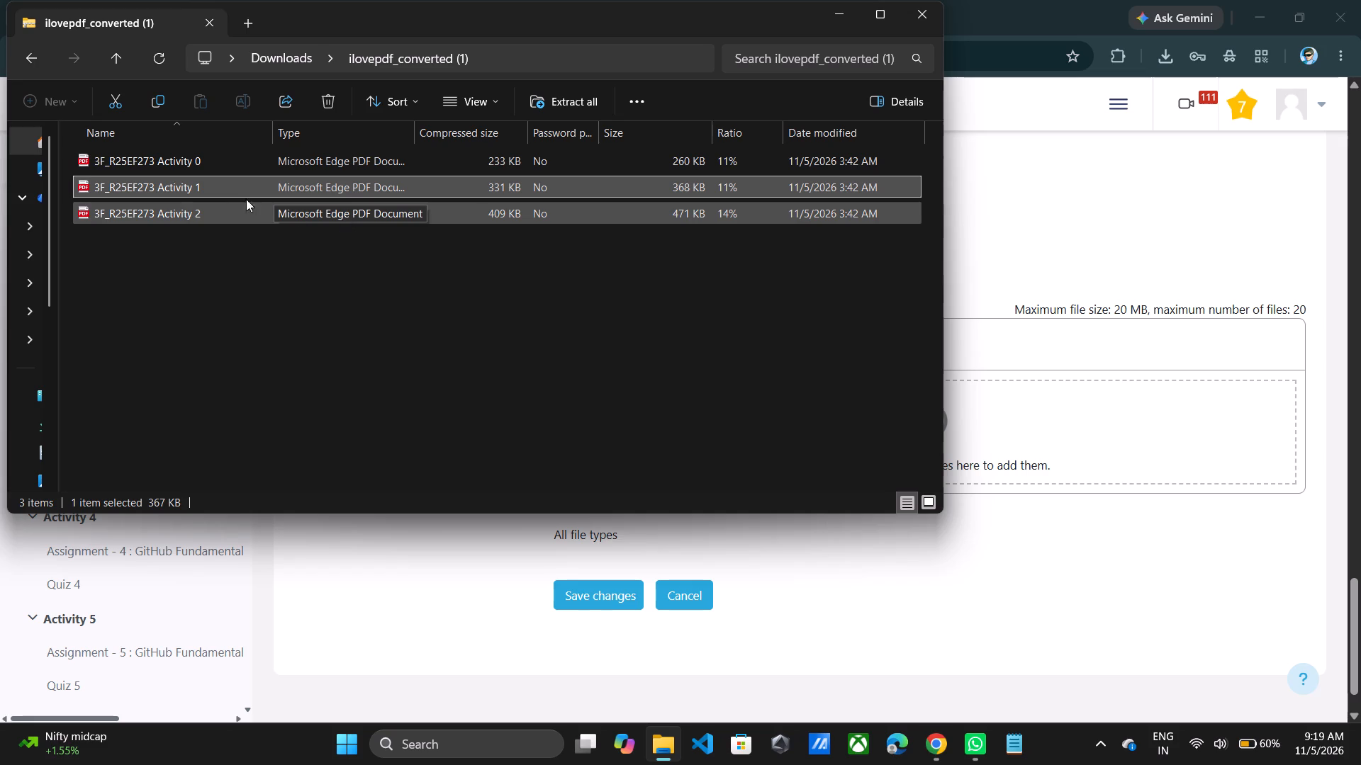
{"action": "left_click_drag", "start_coordinate": [234, 208], "coordinate": [507, 324]}
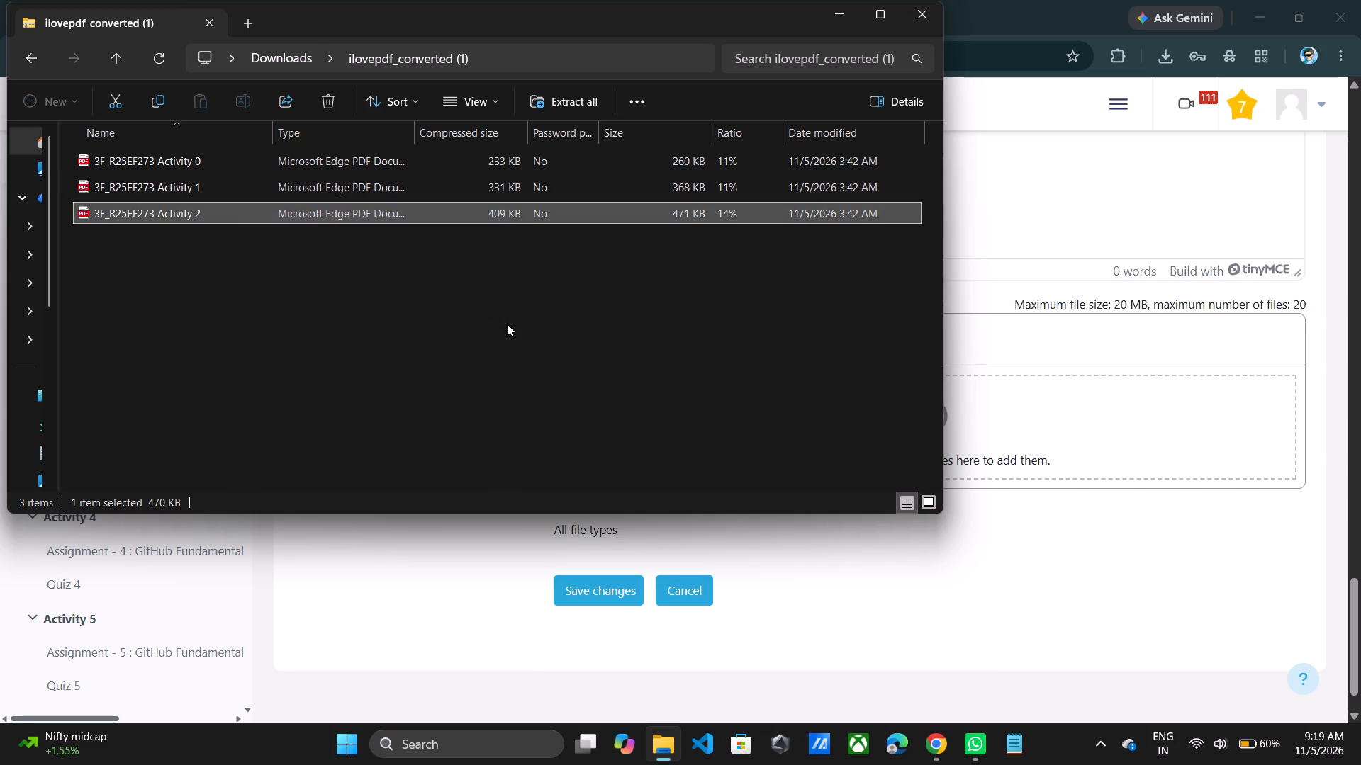
{"action": "left_click_drag", "start_coordinate": [256, 217], "coordinate": [788, 459]}
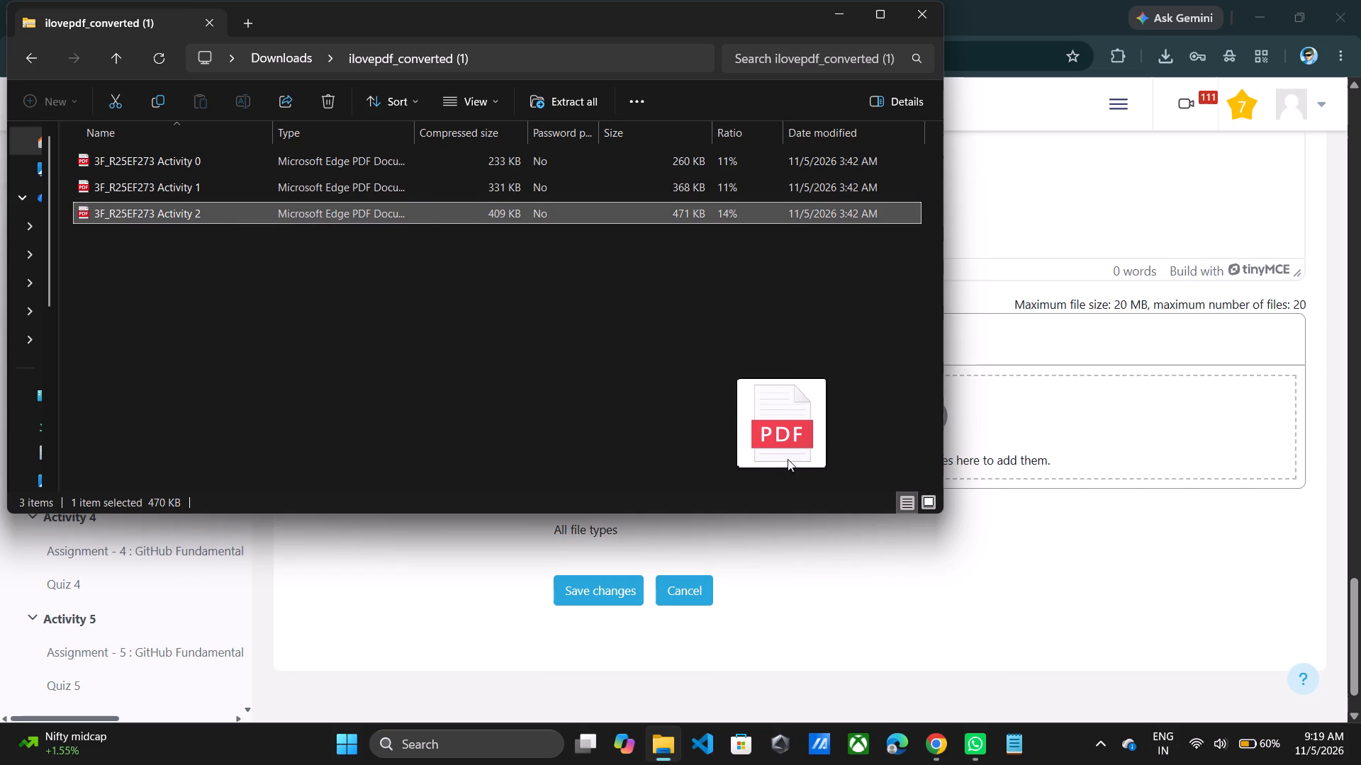
{"action": "left_click_drag", "start_coordinate": [788, 459], "coordinate": [1045, 453]}
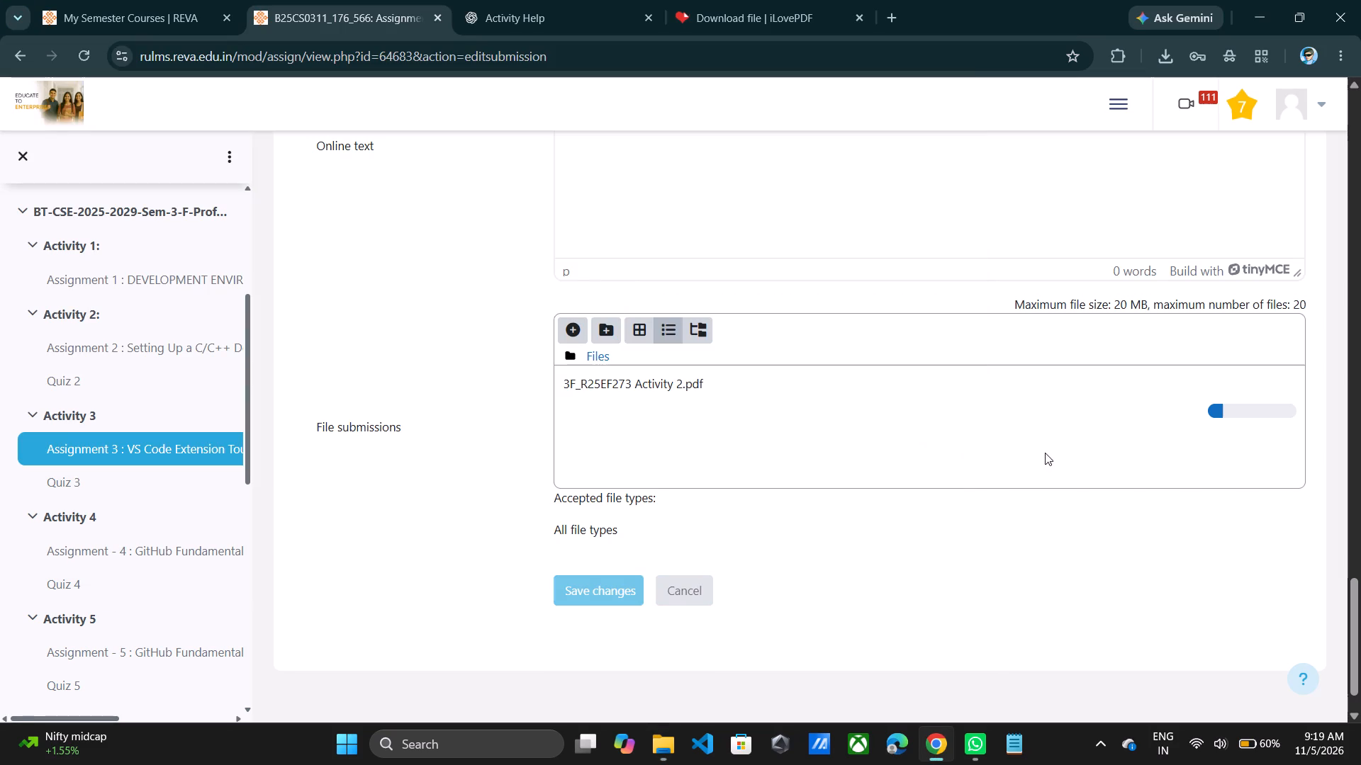